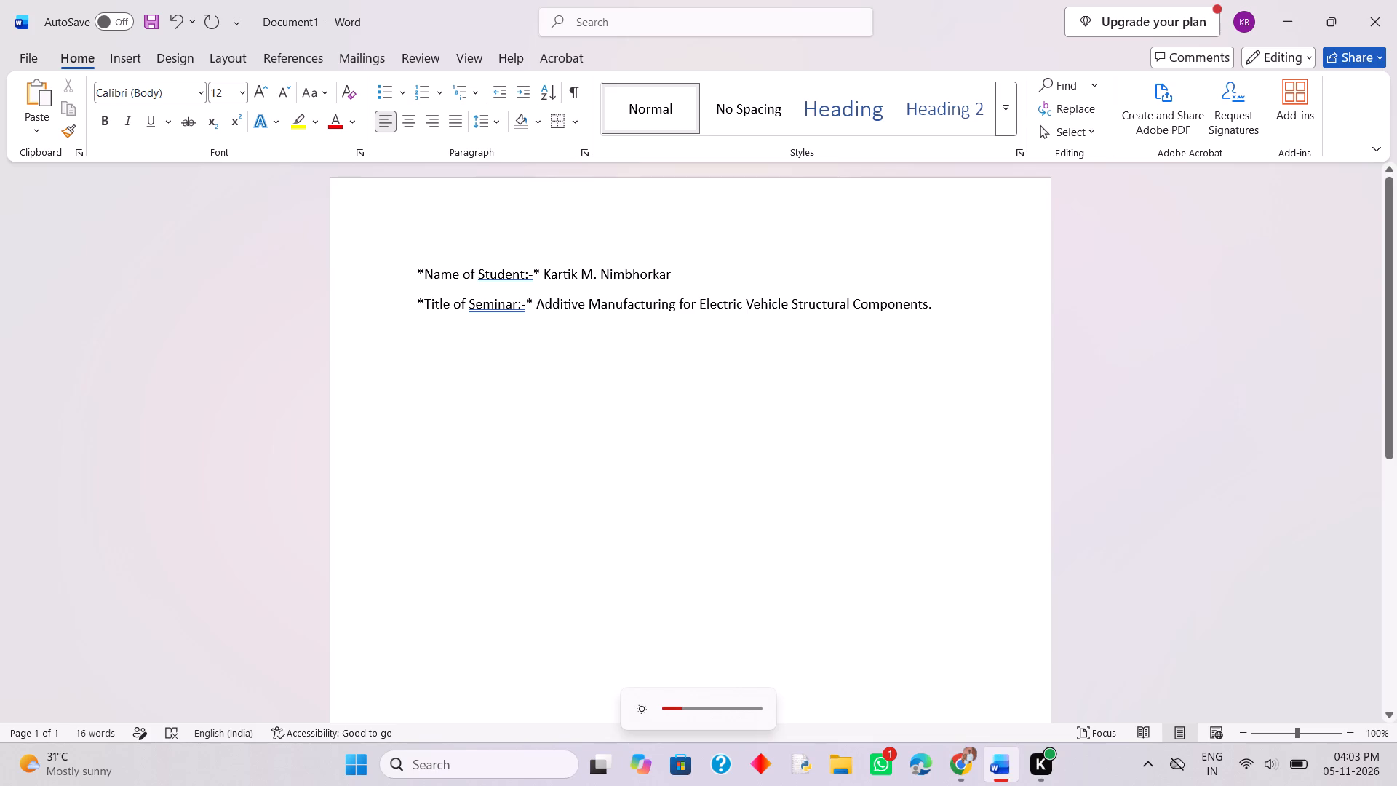
click(19, 58)
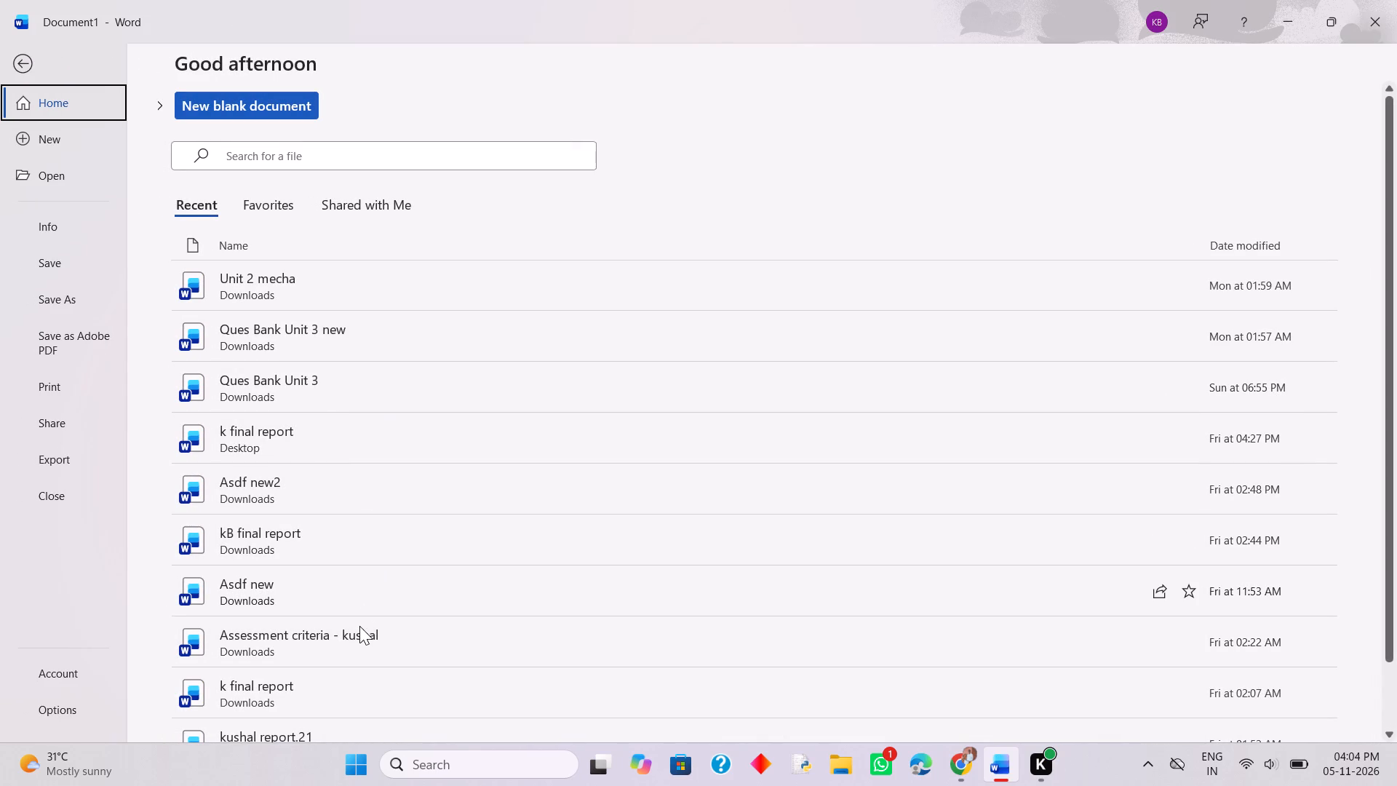
scroll(373, 589, down, 1)
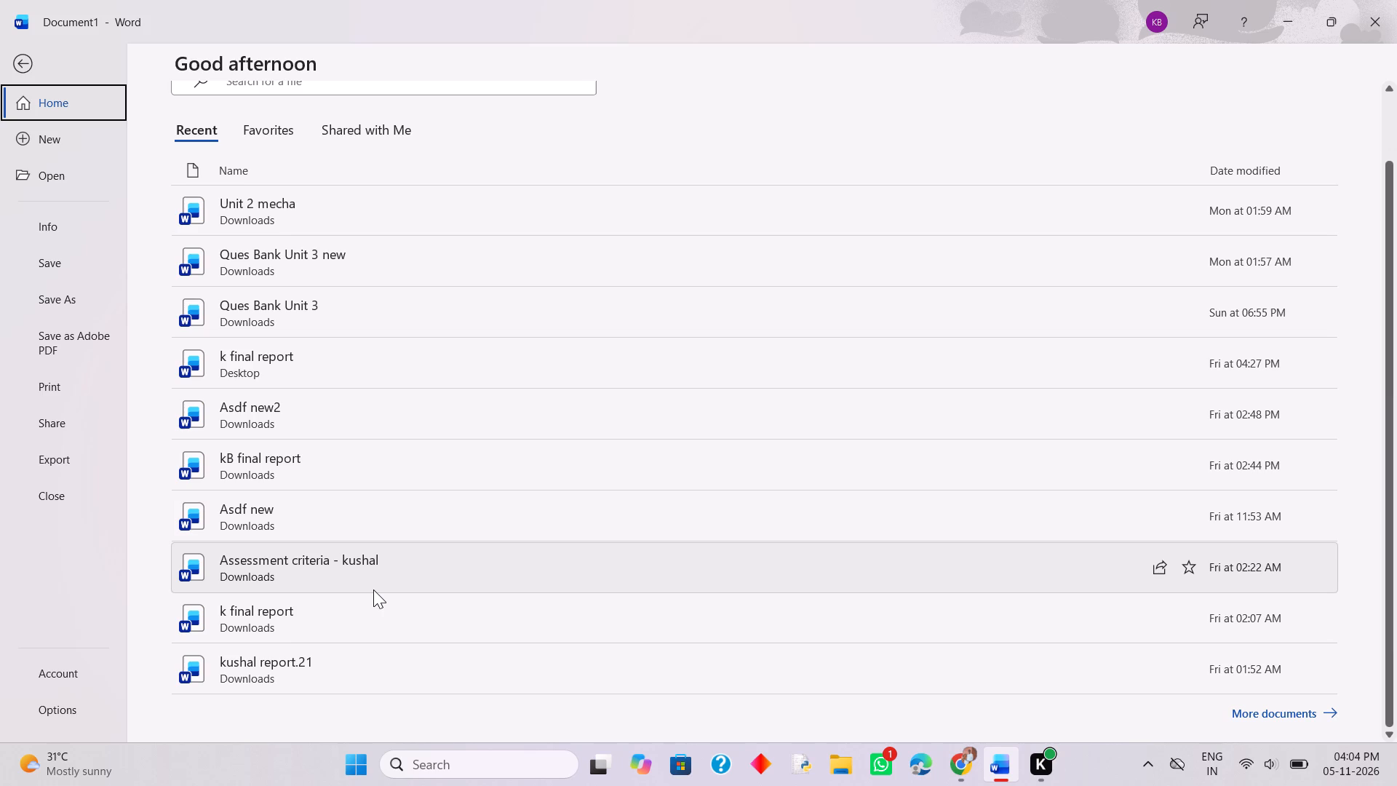
scroll(373, 589, down, 1)
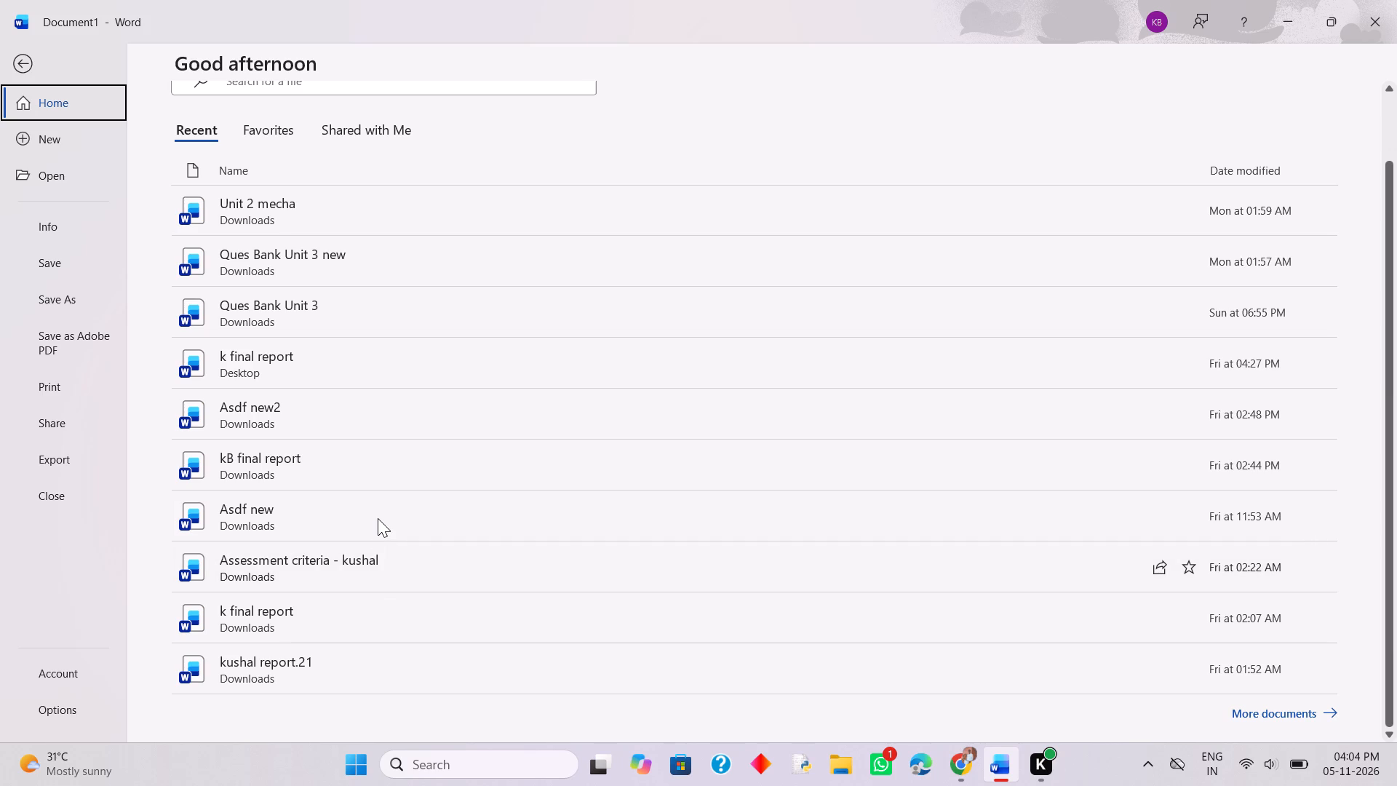
double_click(374, 512)
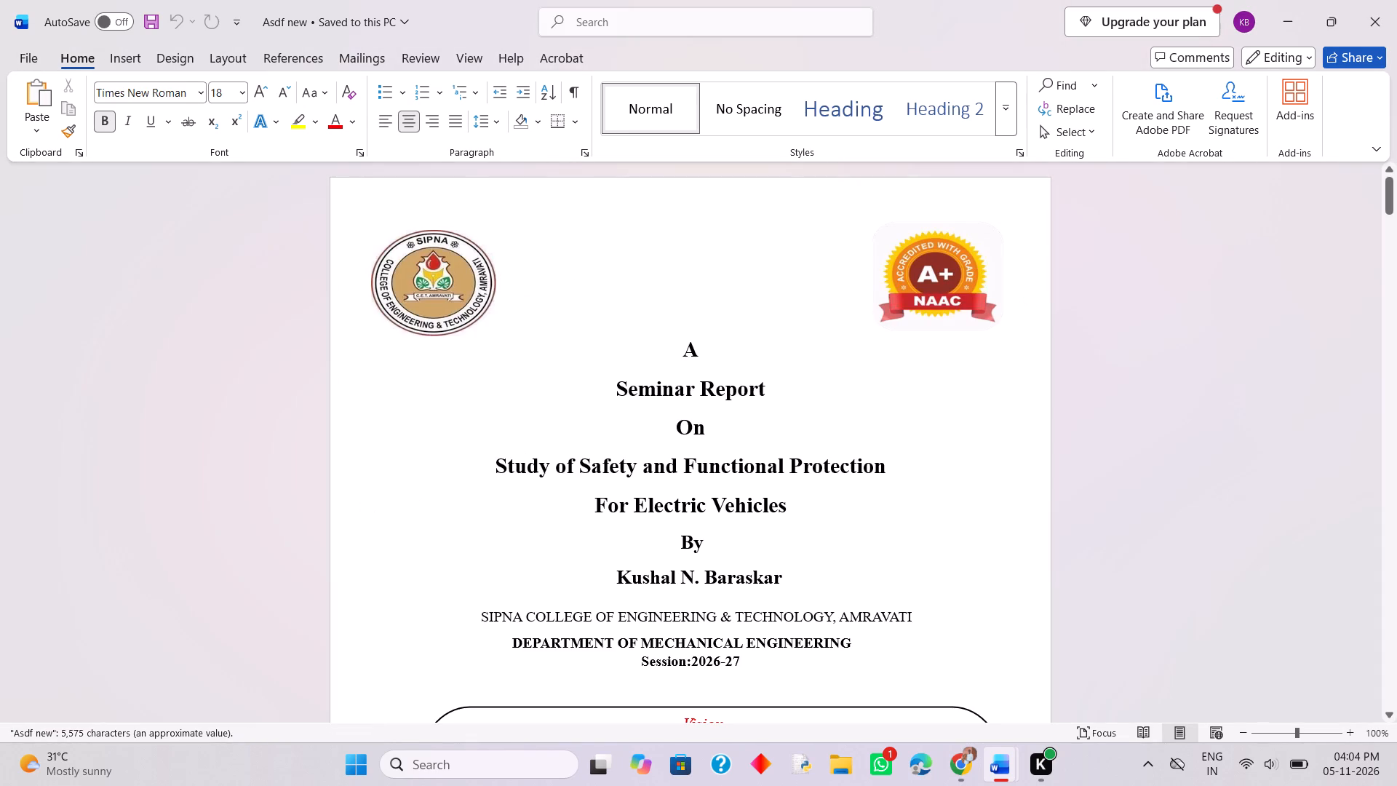
Cut the two-line title "Study of Safety and Functional Protection For Electric Vehicles" from the cover page.
drag(492, 462, 822, 453)
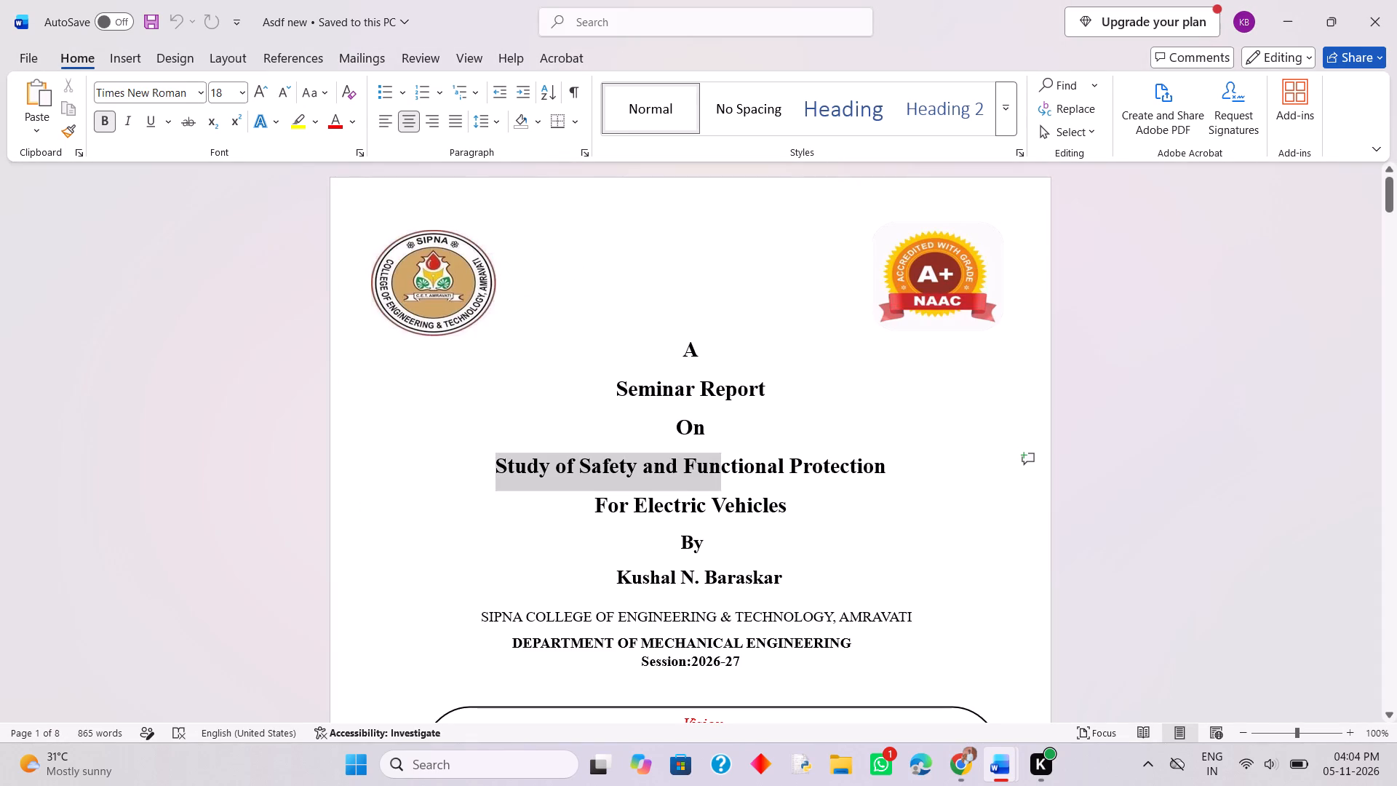
drag(822, 453, 828, 525)
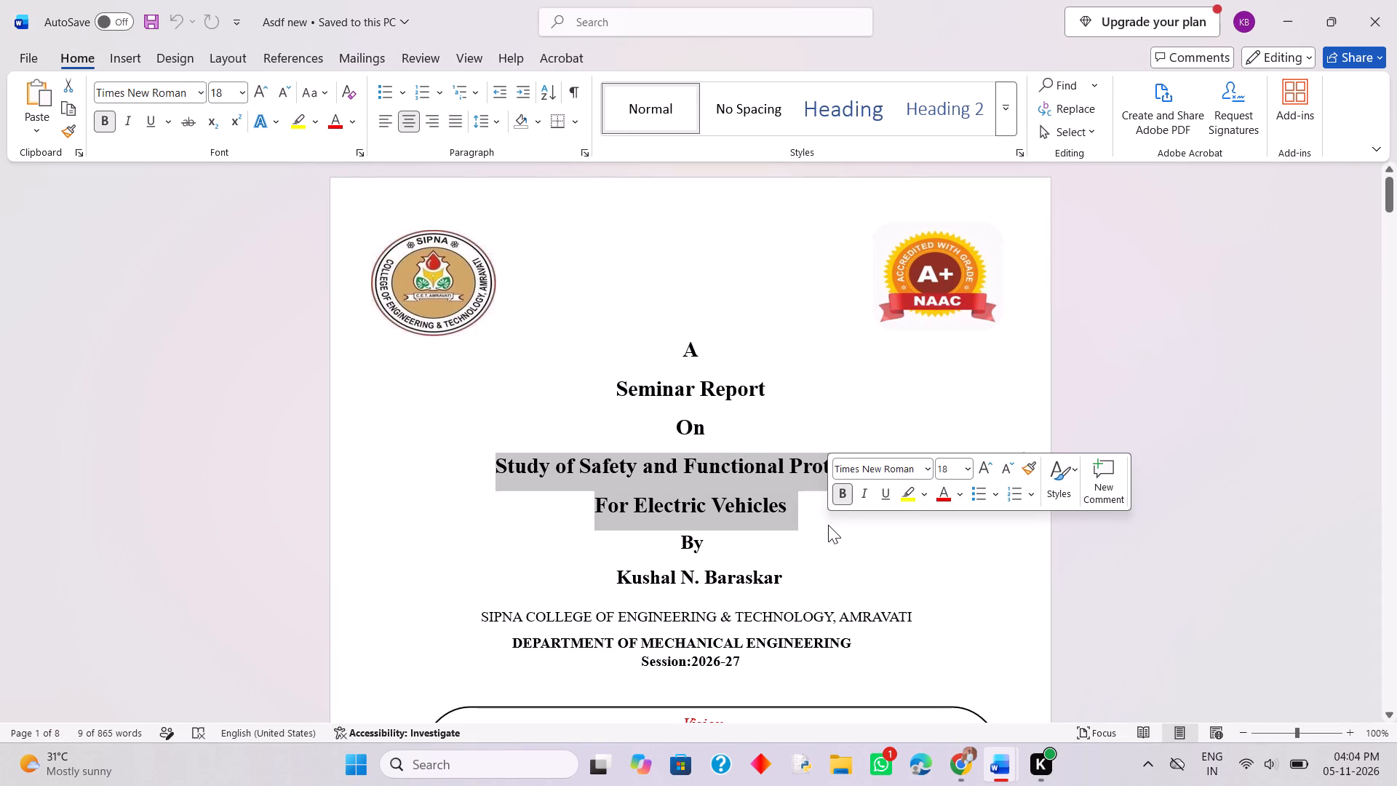
click(848, 536)
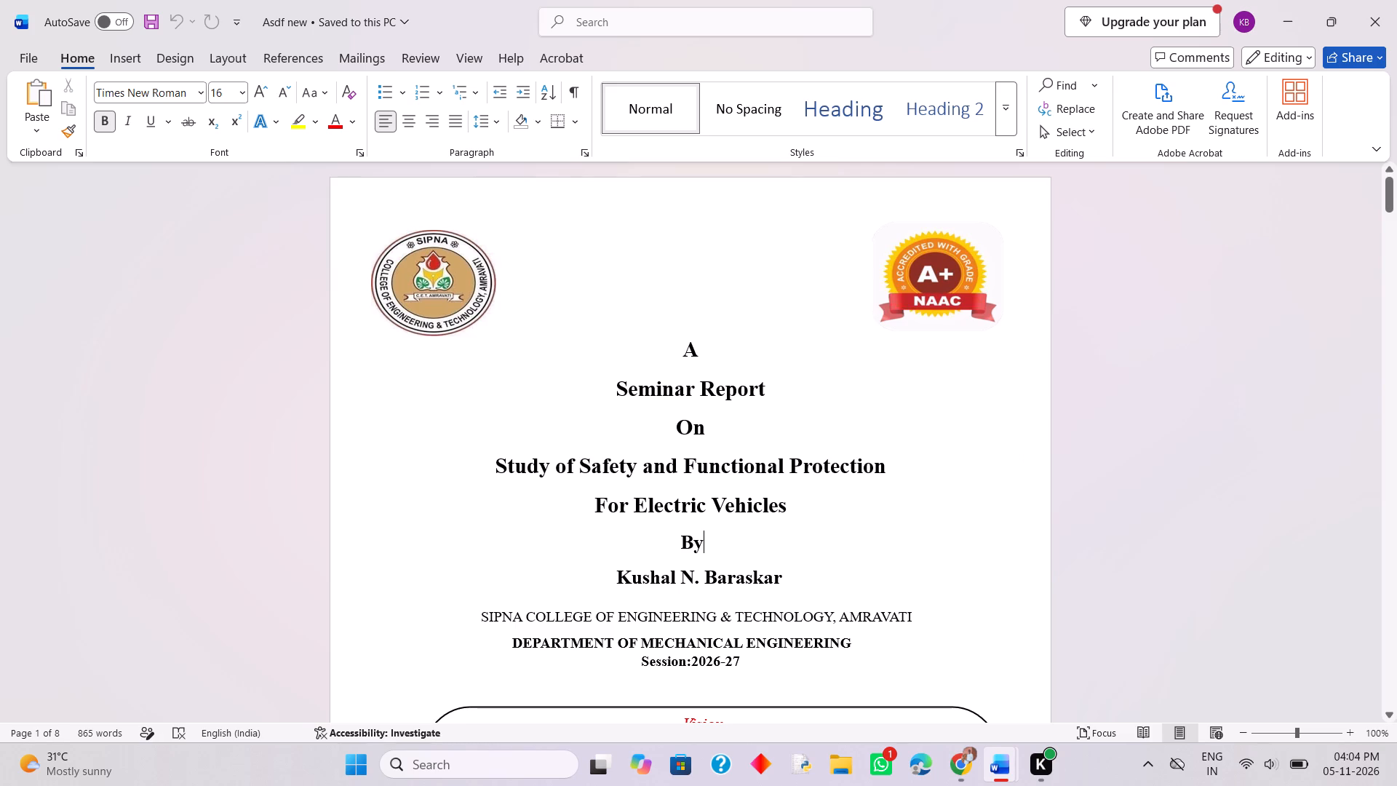
drag(793, 509, 467, 460)
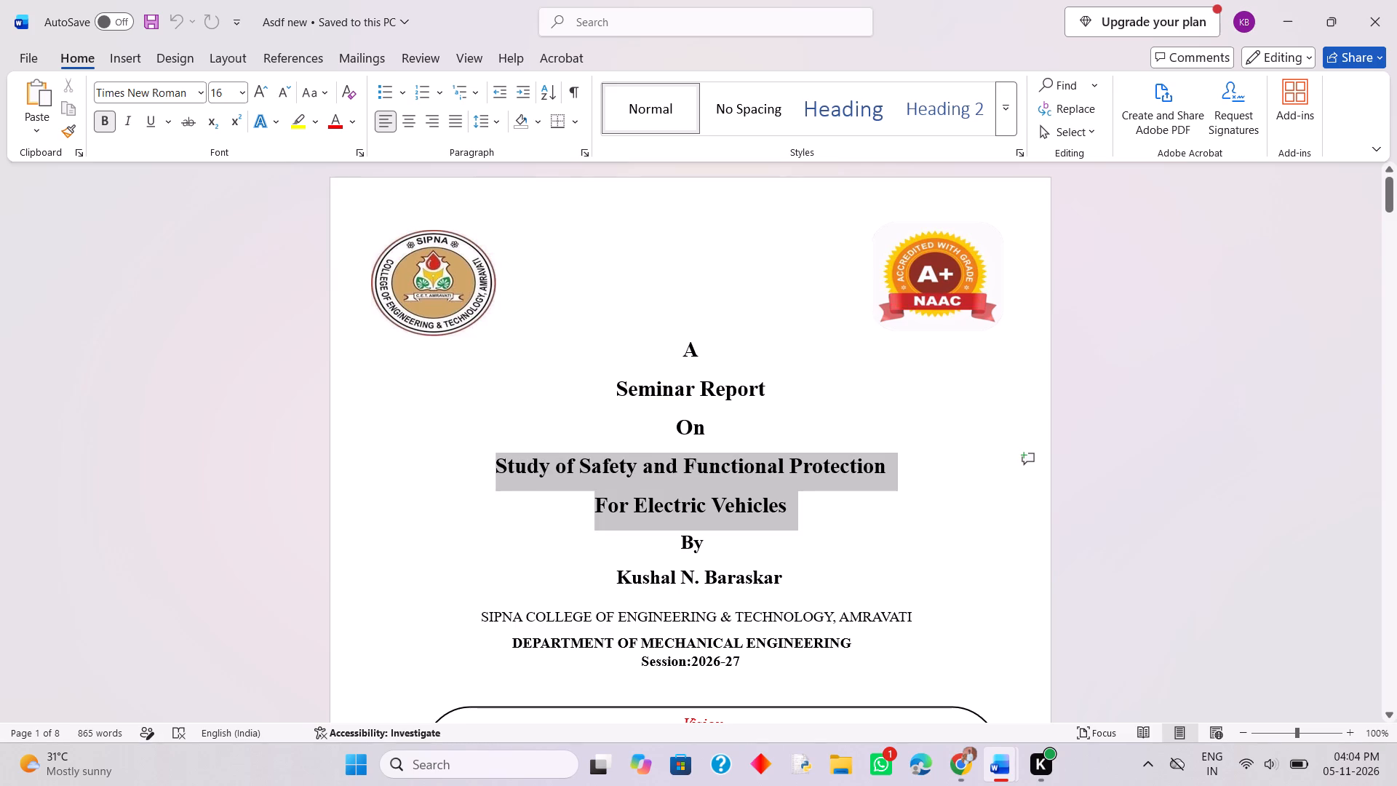
drag(467, 460, 469, 461)
key(ctrl+x)
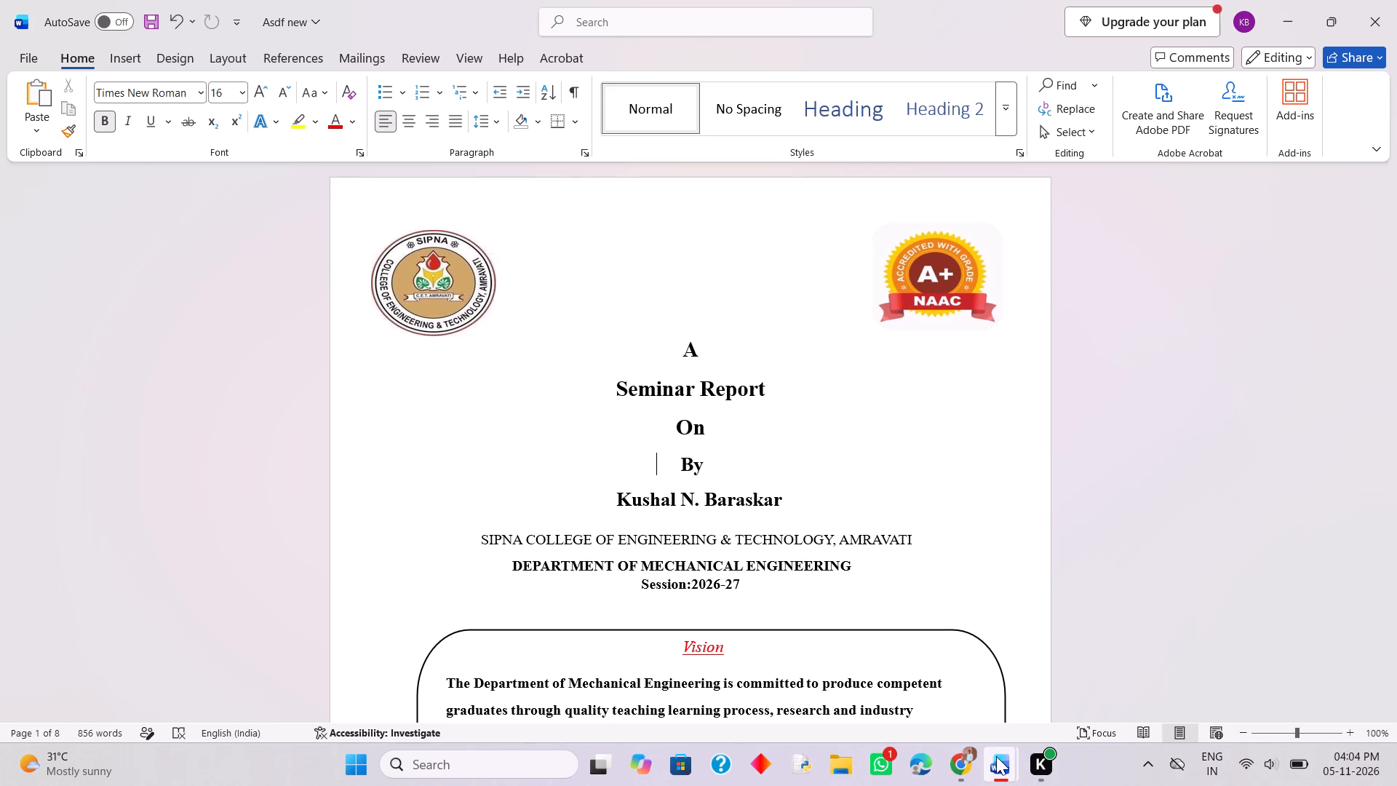
Copy "Additive Manufacturing for Electric Vehicle Structural Components" from Document1 and paste it below "On" on the cover page of Asdf new.
click(887, 676)
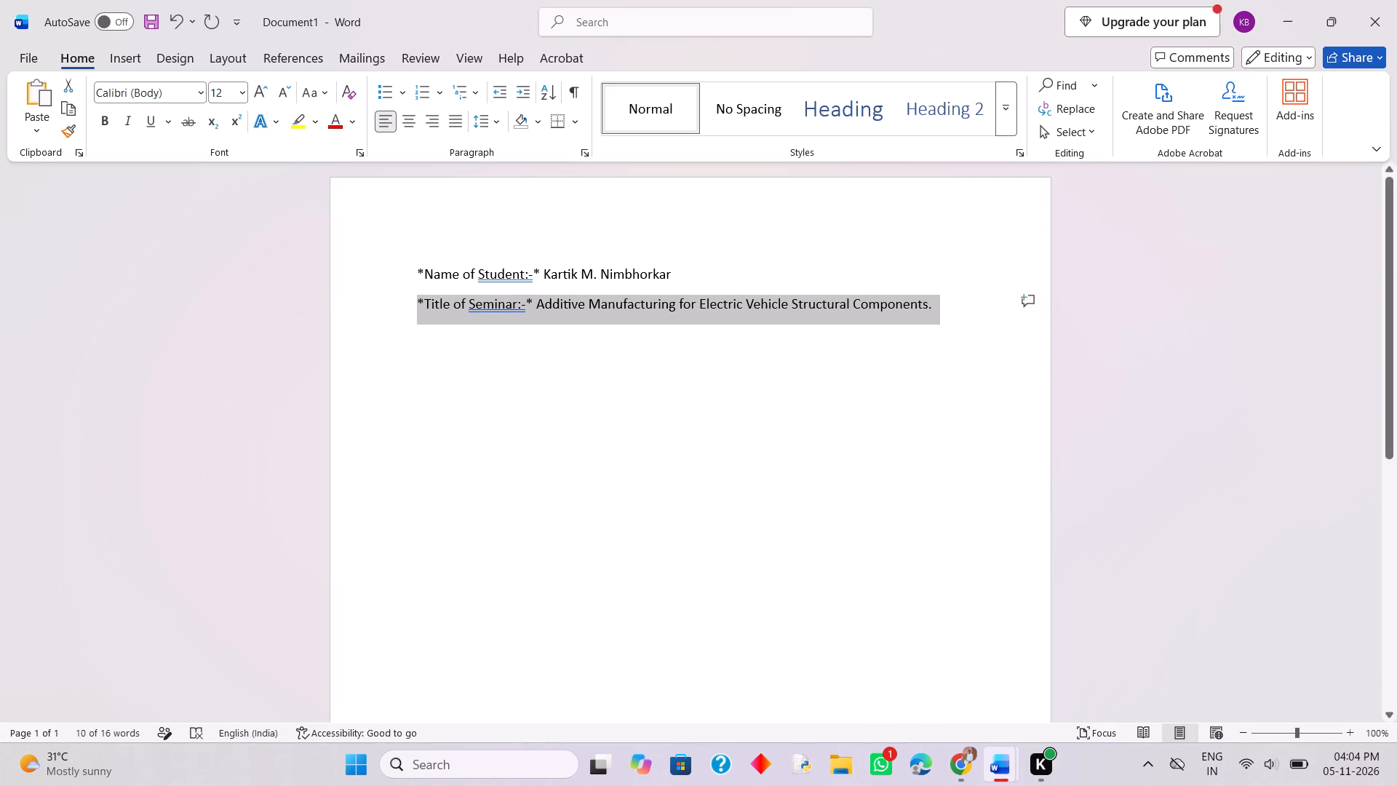
click(841, 311)
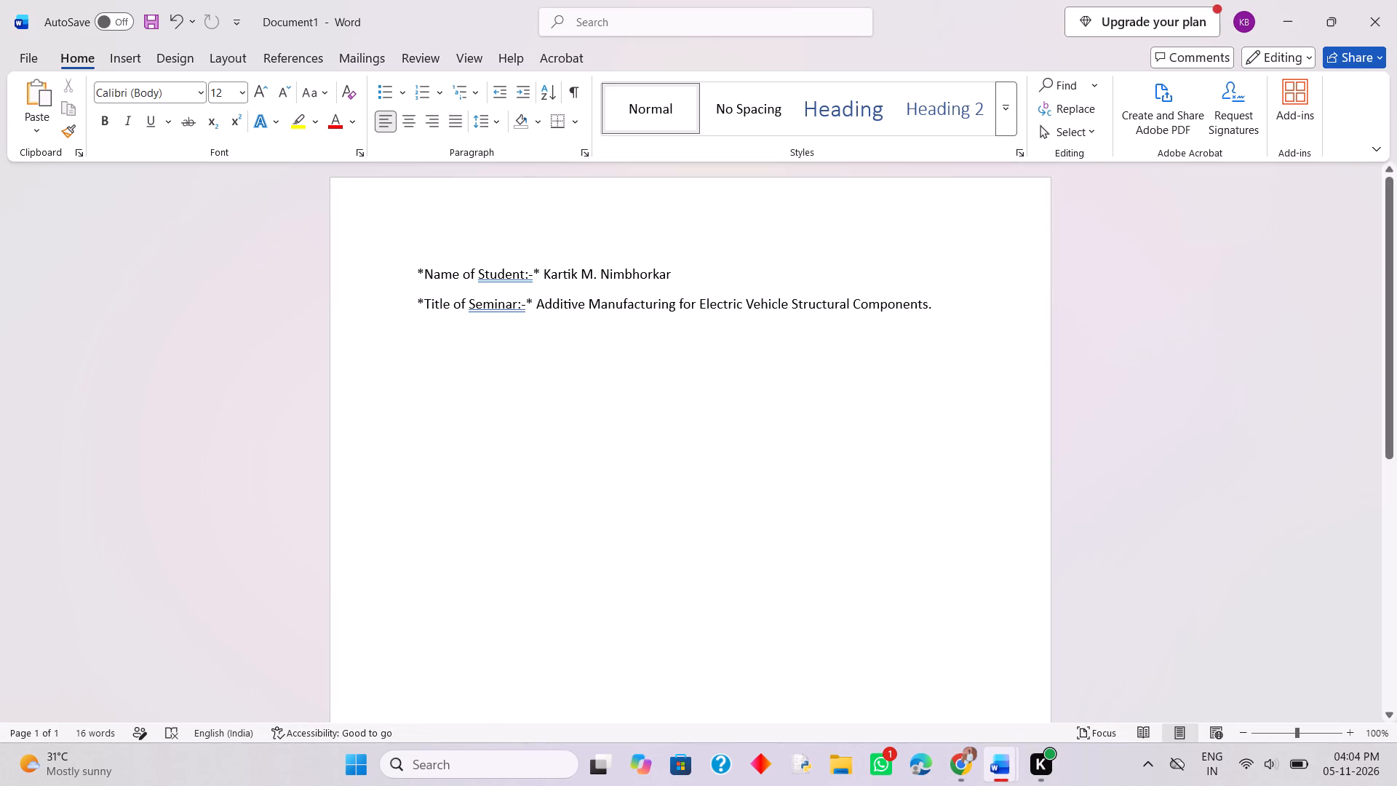
drag(924, 302, 909, 305)
drag(909, 305, 539, 306)
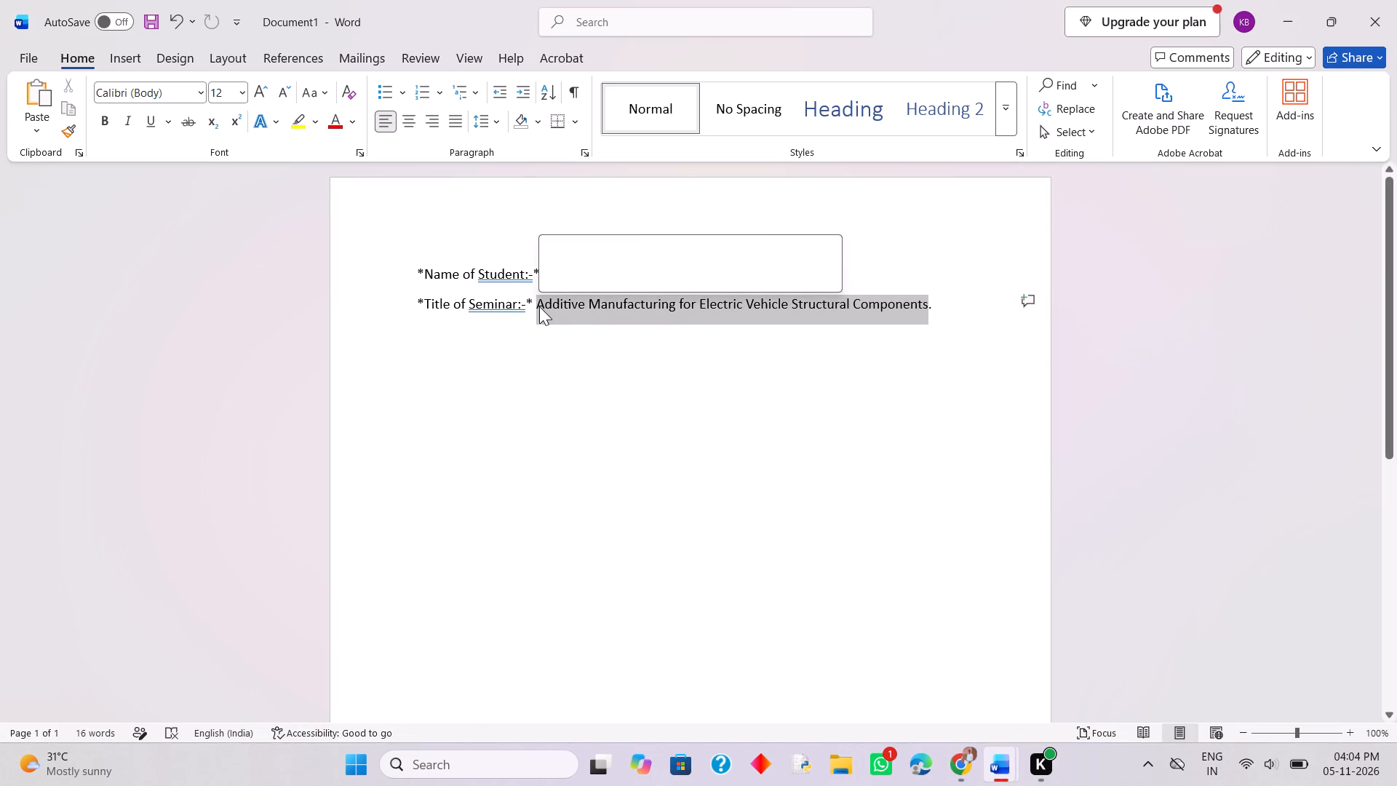
key(ctrl+c)
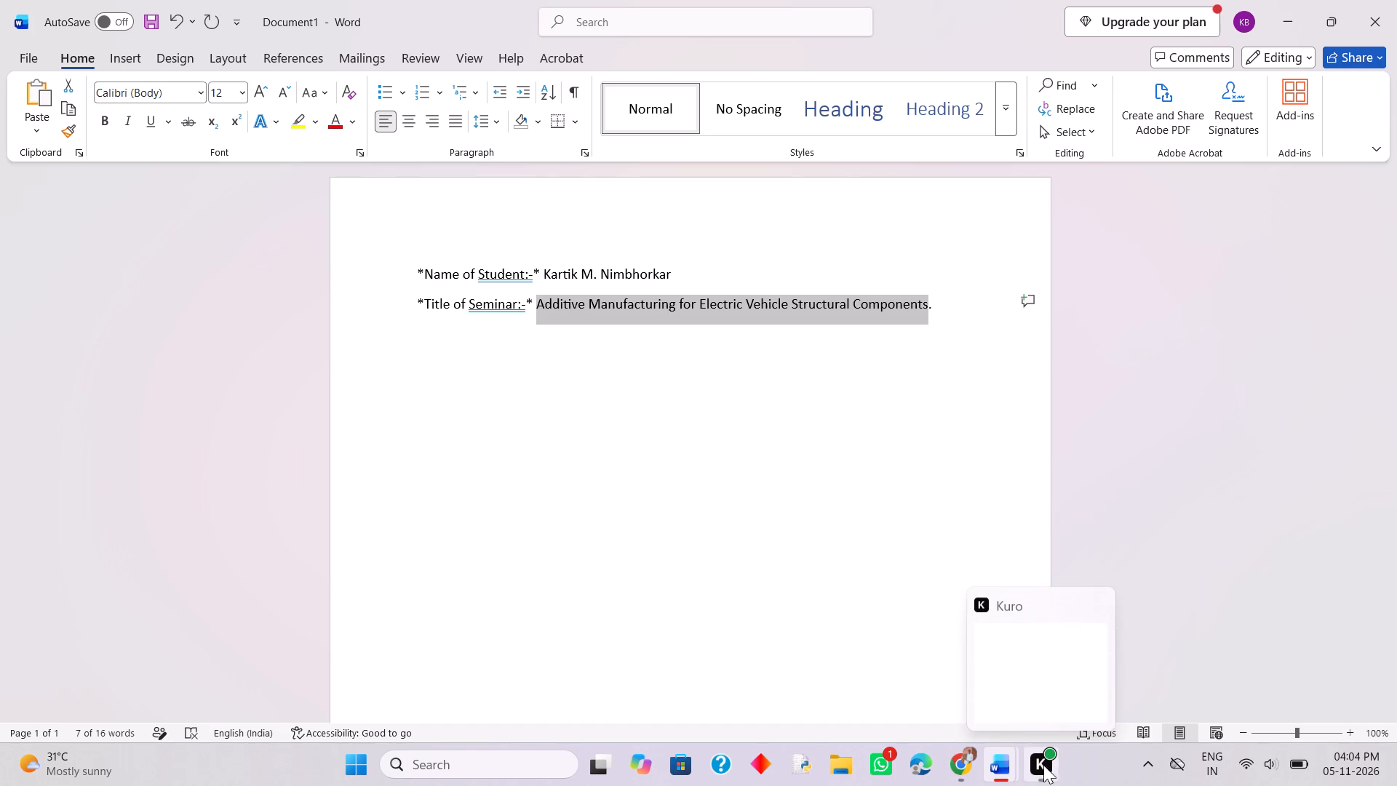
click(1051, 688)
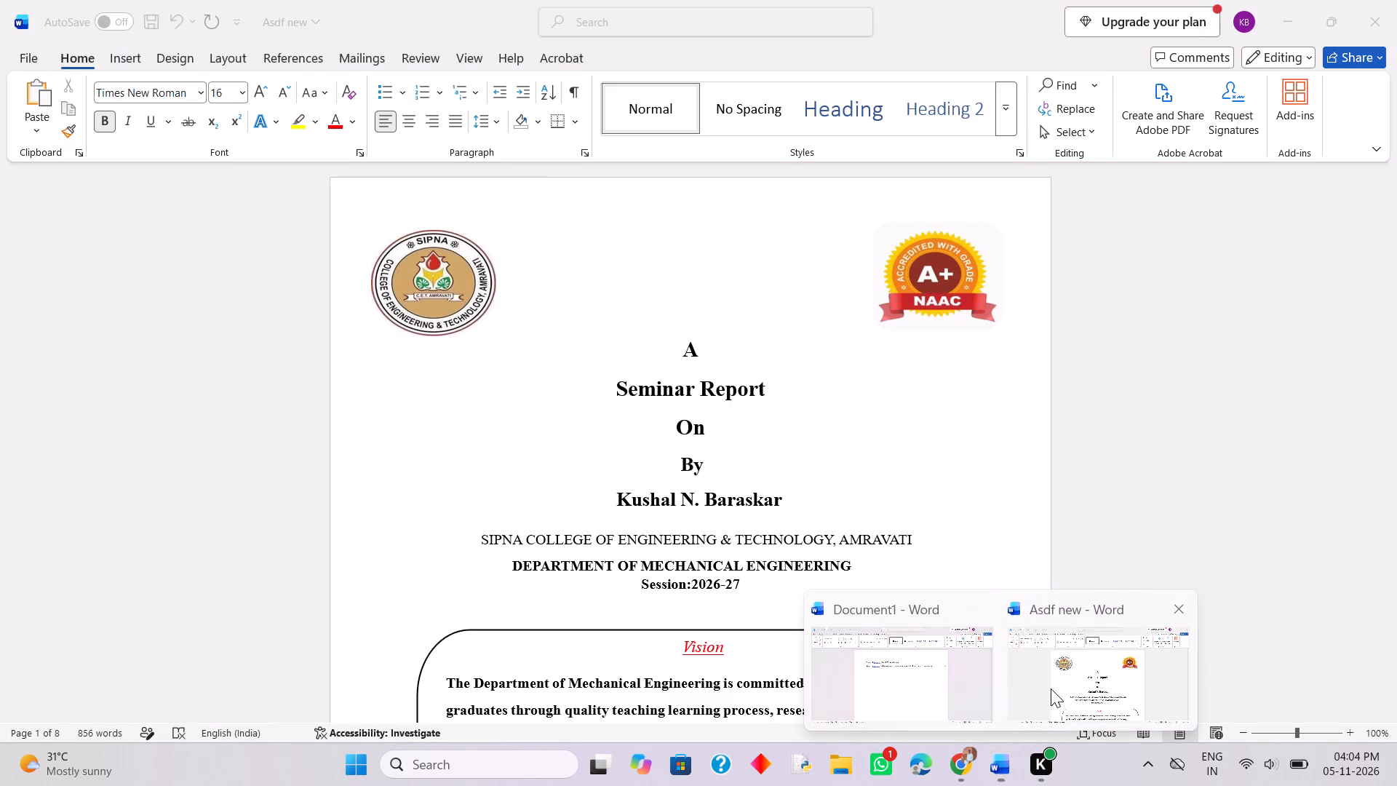
key(ctrl+v)
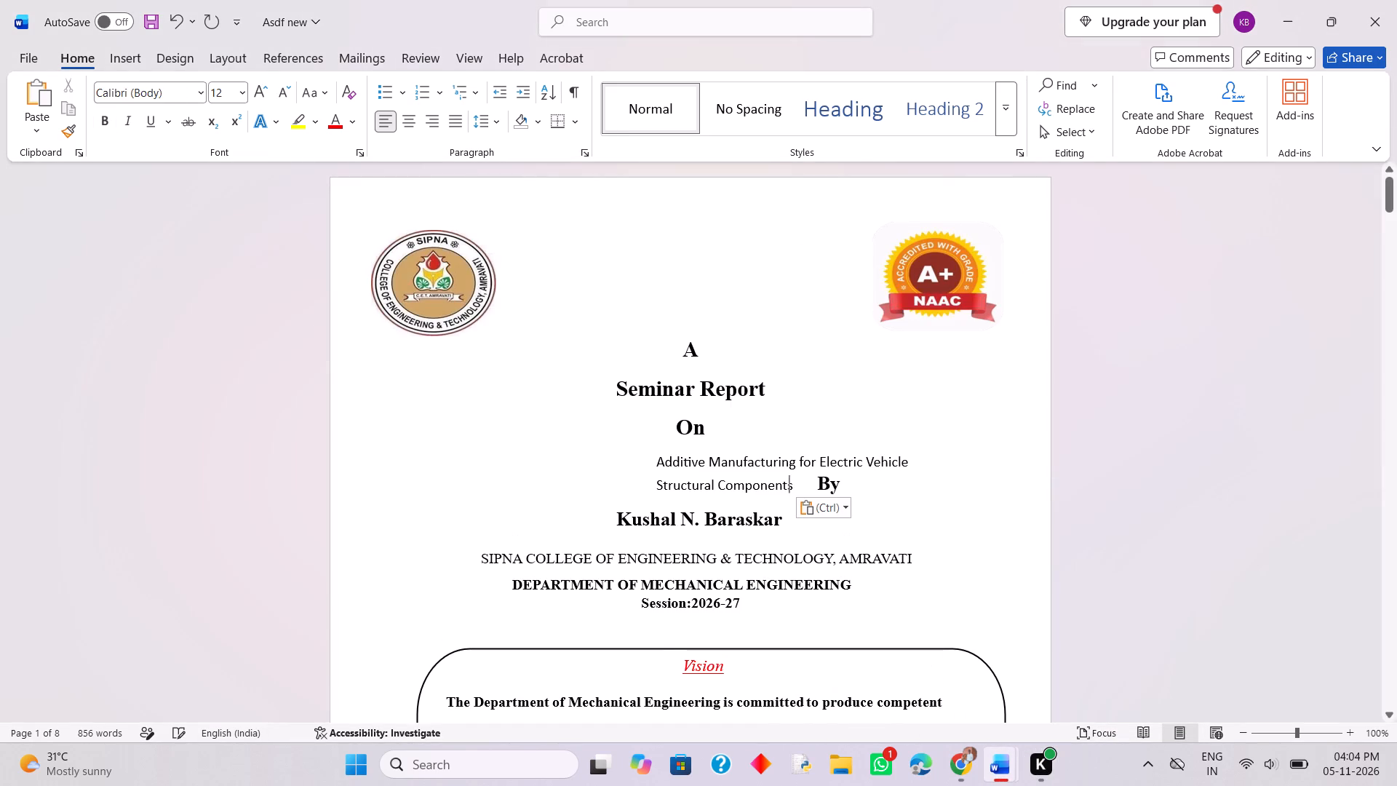
Format the pasted seminar title as Times New Roman, size 14, bold.
drag(654, 460, 807, 480)
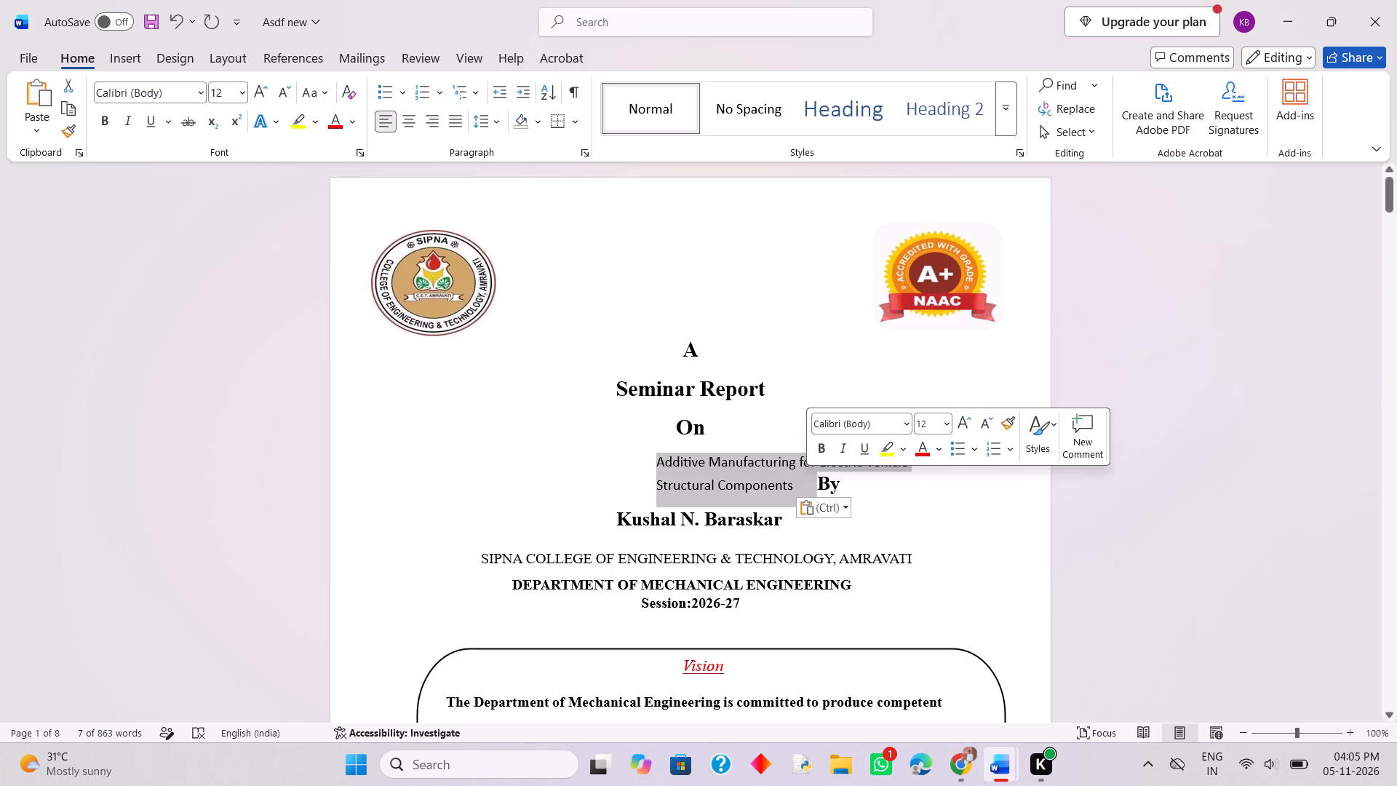
click(199, 88)
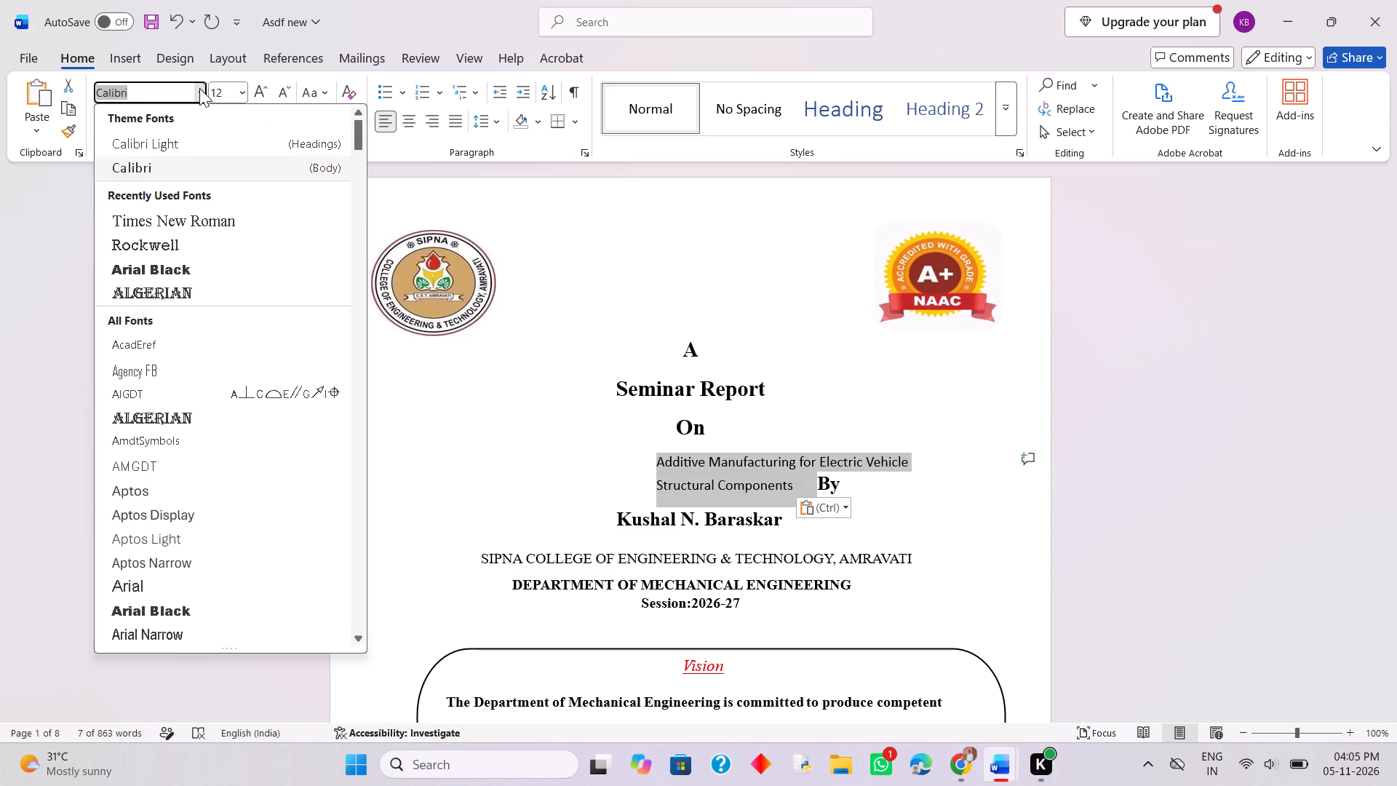
click(191, 214)
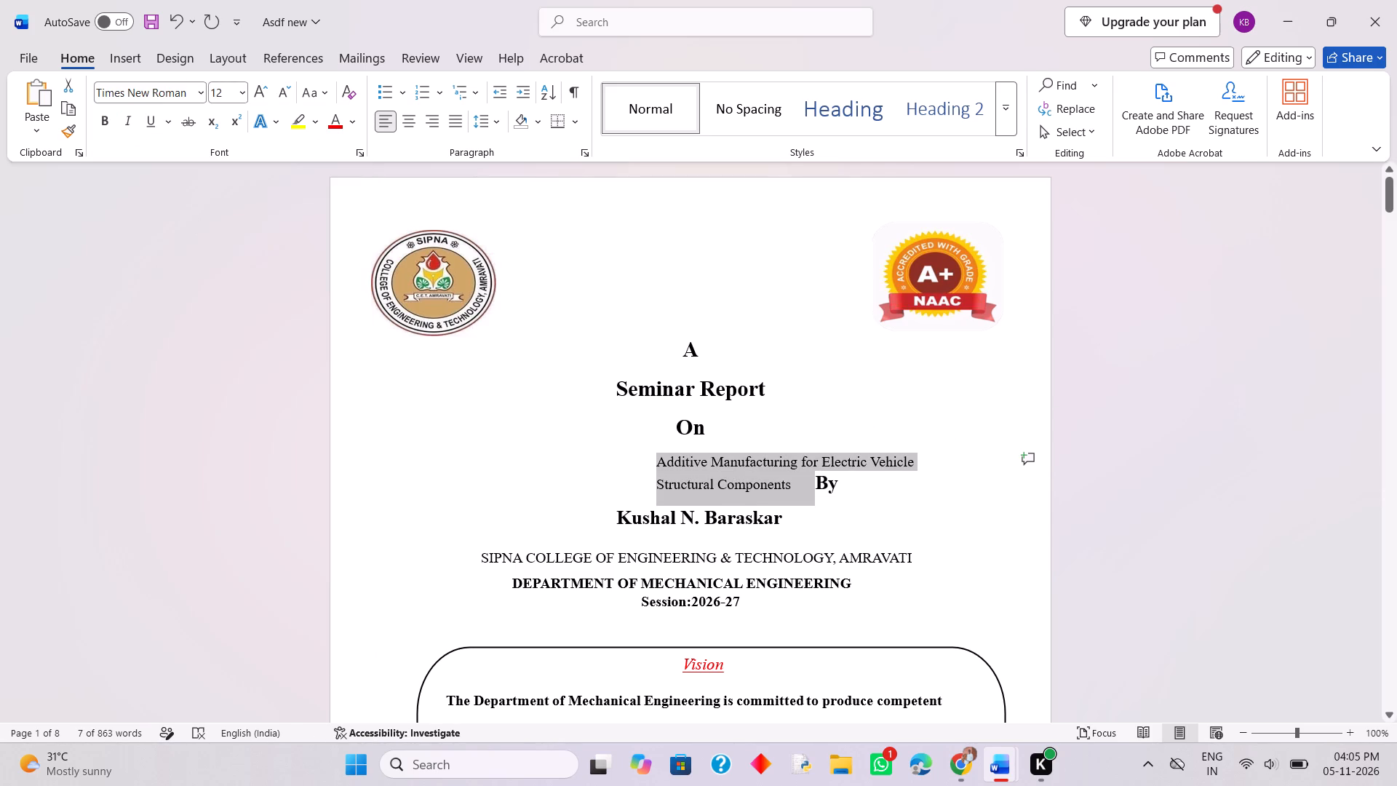
click(238, 92)
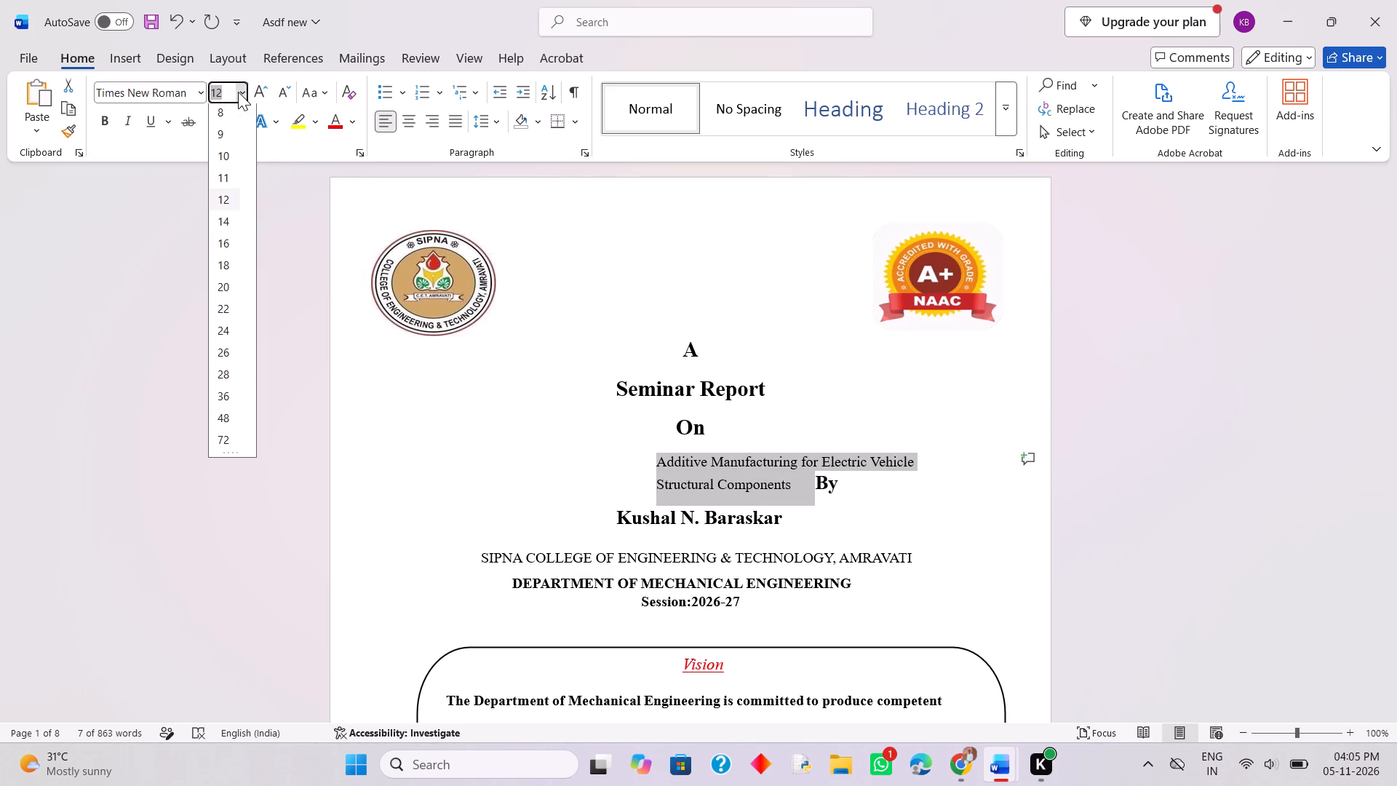
click(222, 229)
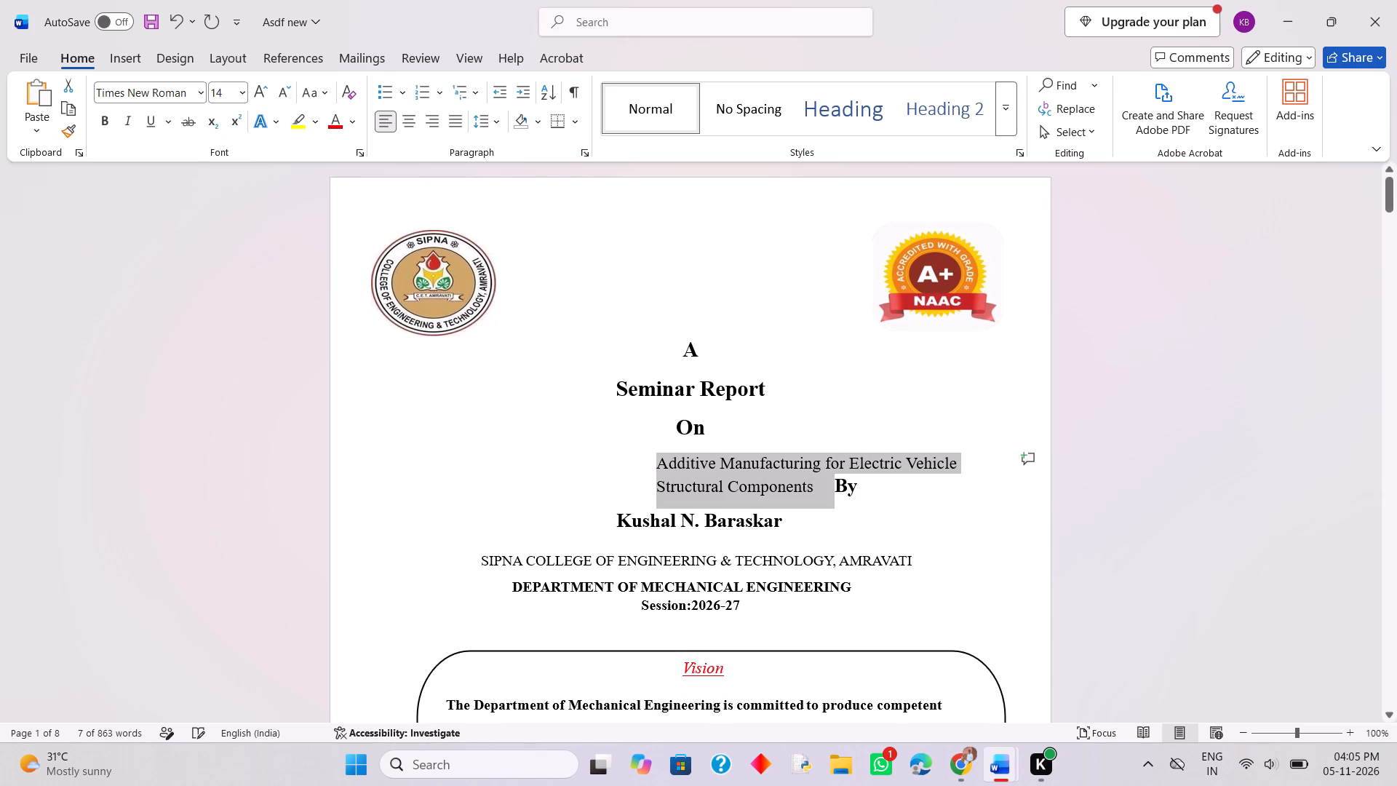
click(106, 116)
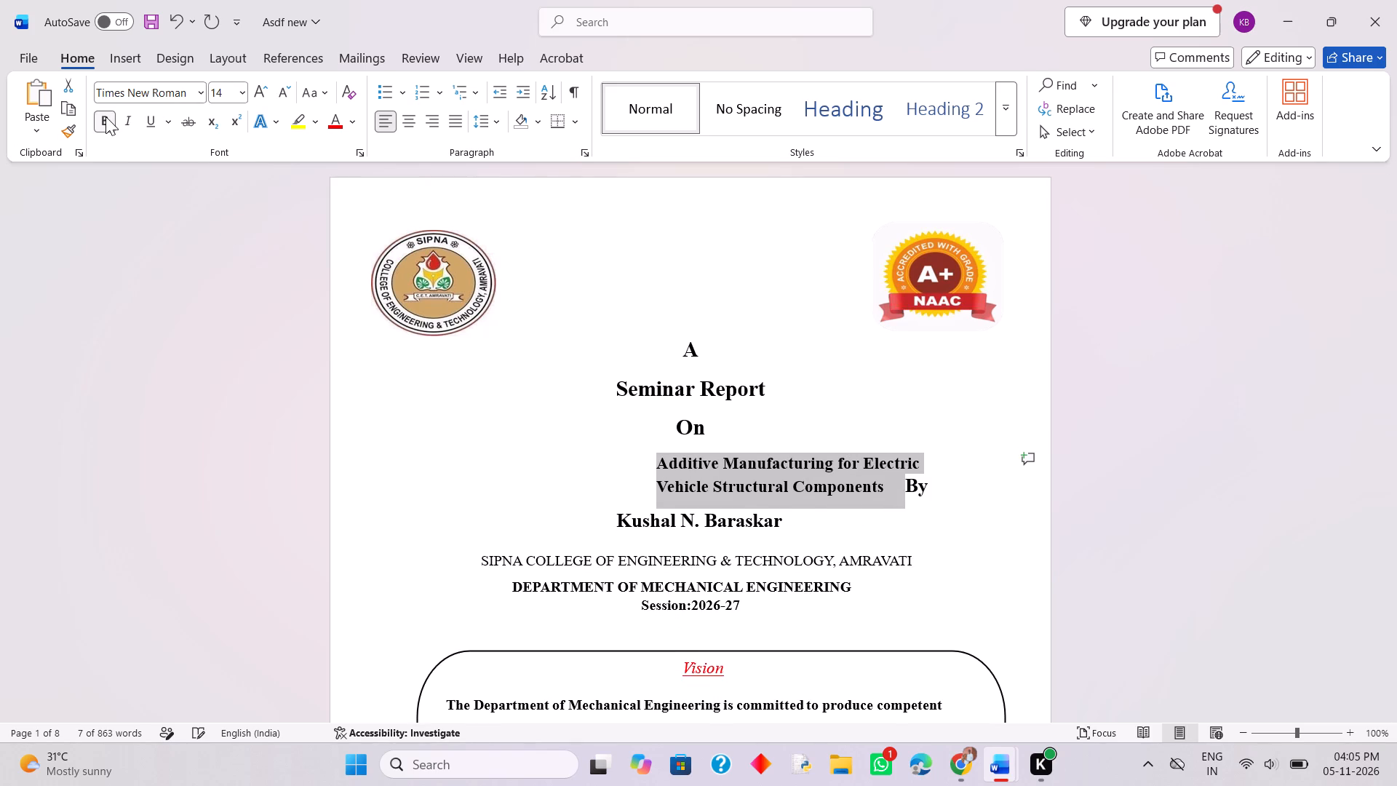
Remove the indent before the seminar title so it starts at the page margin on a single line.
click(658, 456)
key(BackSpace)
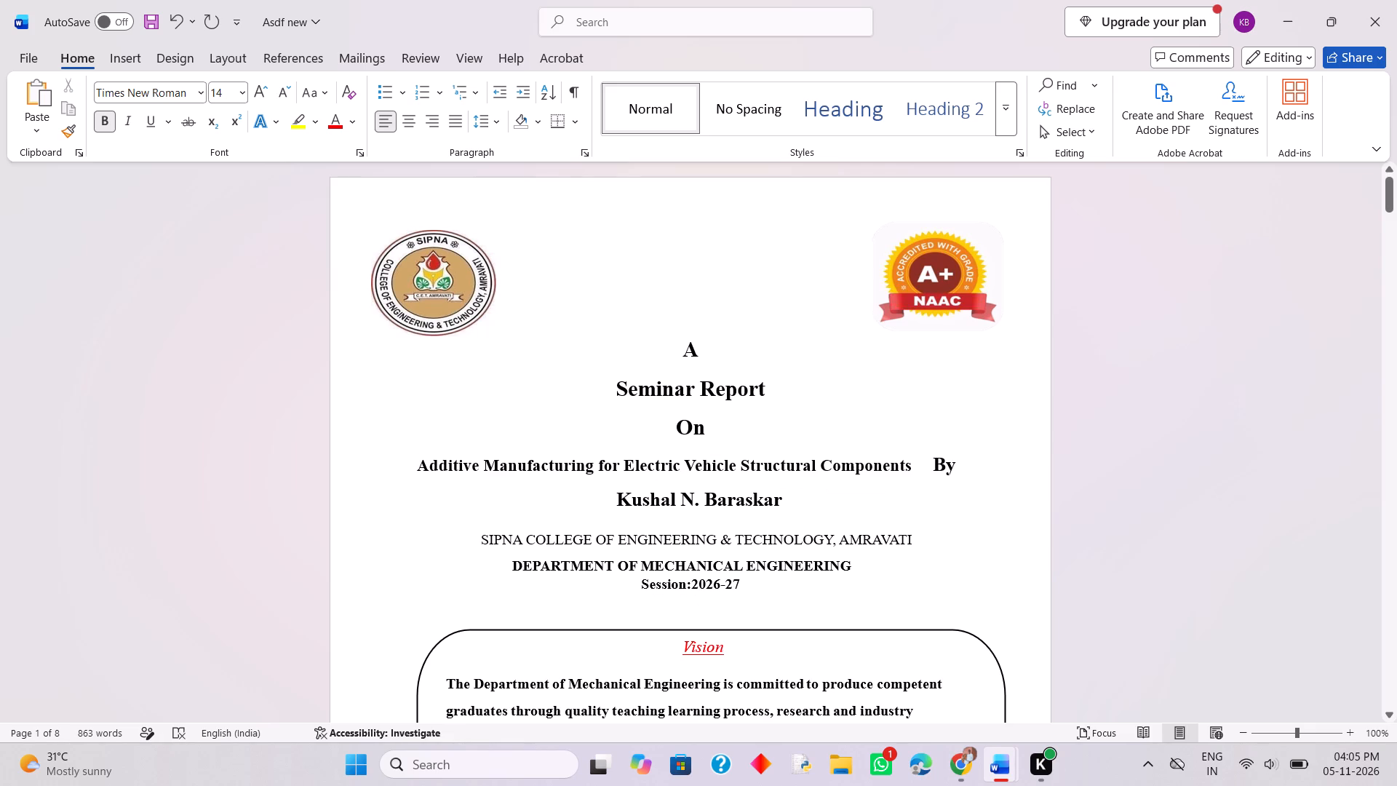
Move "By" onto its own line below the seminar title and space it over to the middle, above the author name.
click(933, 464)
key(Return)
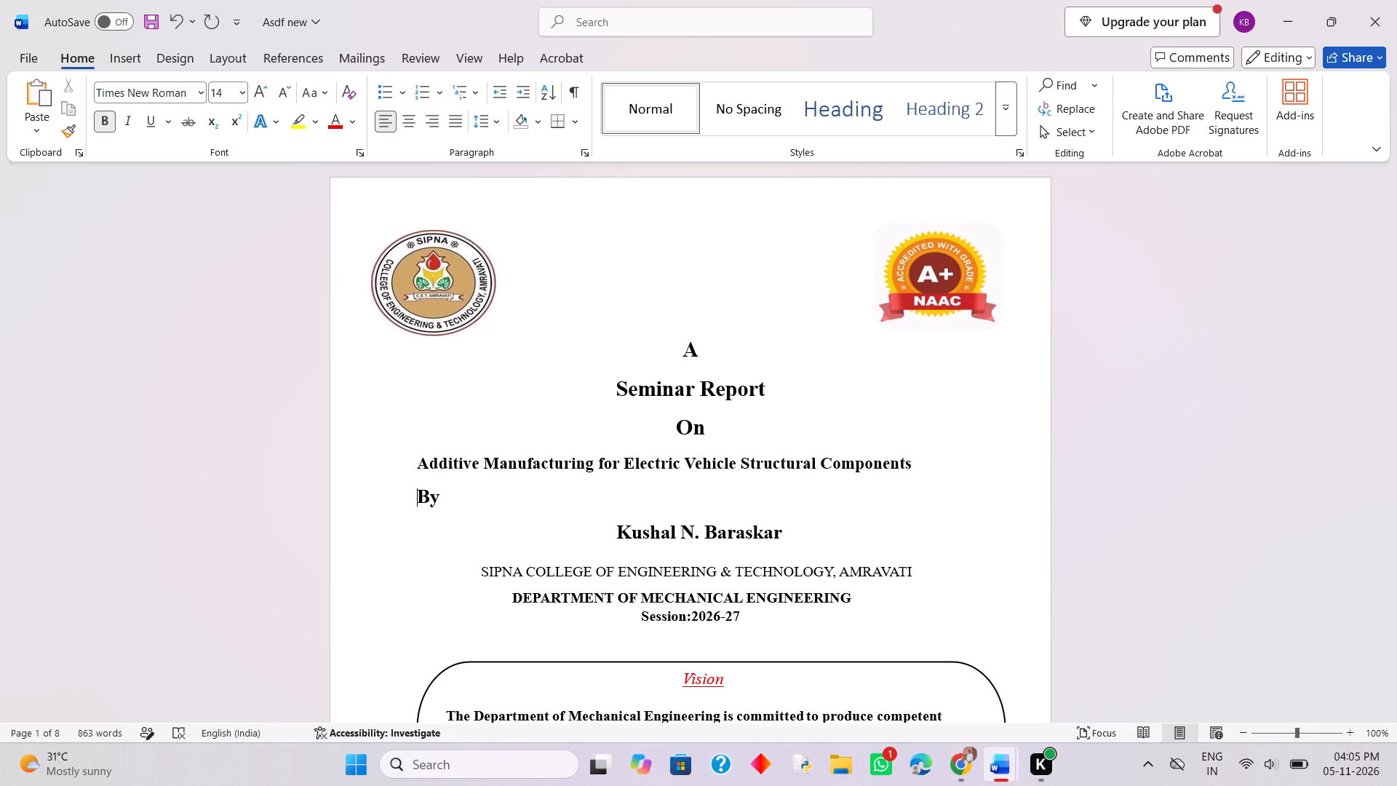
key(space)
key(space)
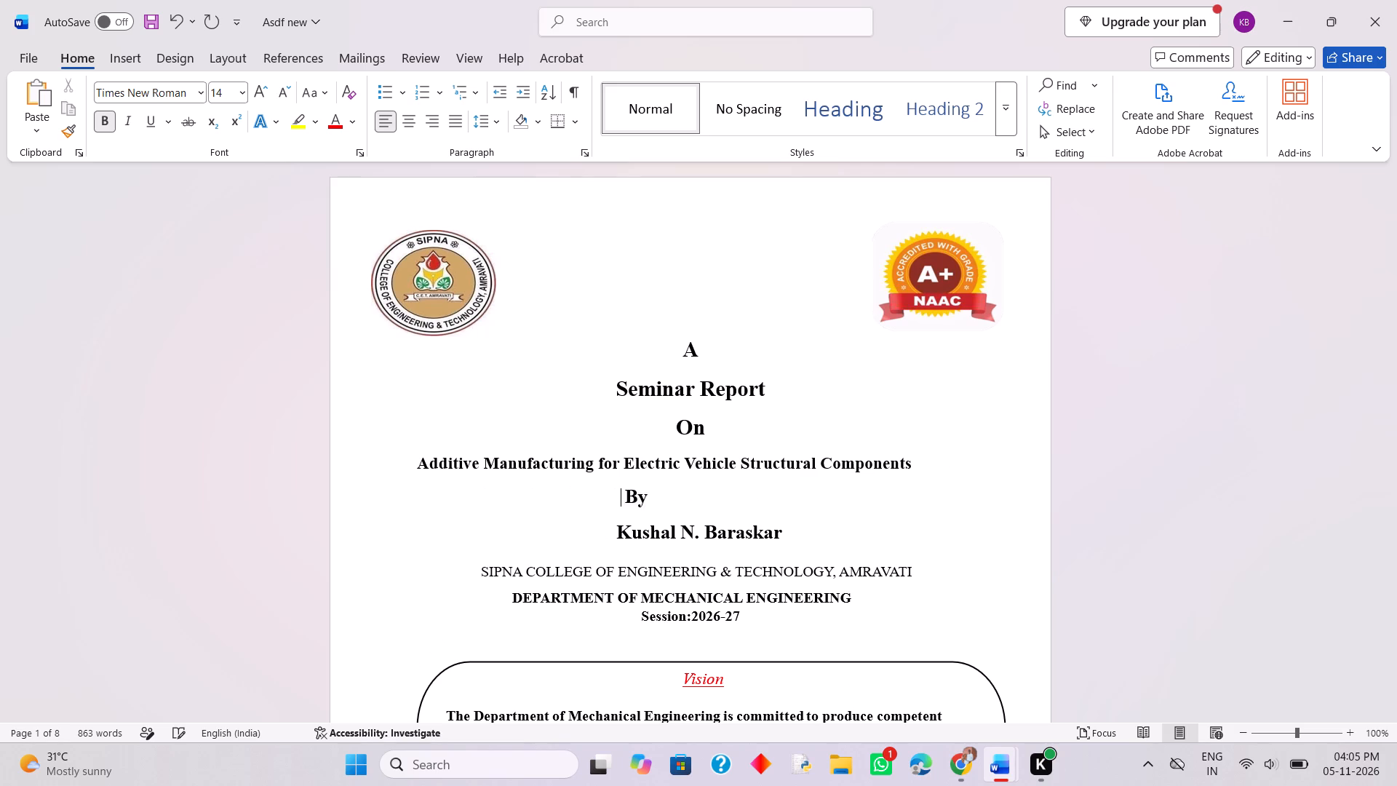
key(space)
key(space)
key(space)
key(space)
key(space)
key(space)
key(space)
key(space)
key(space)
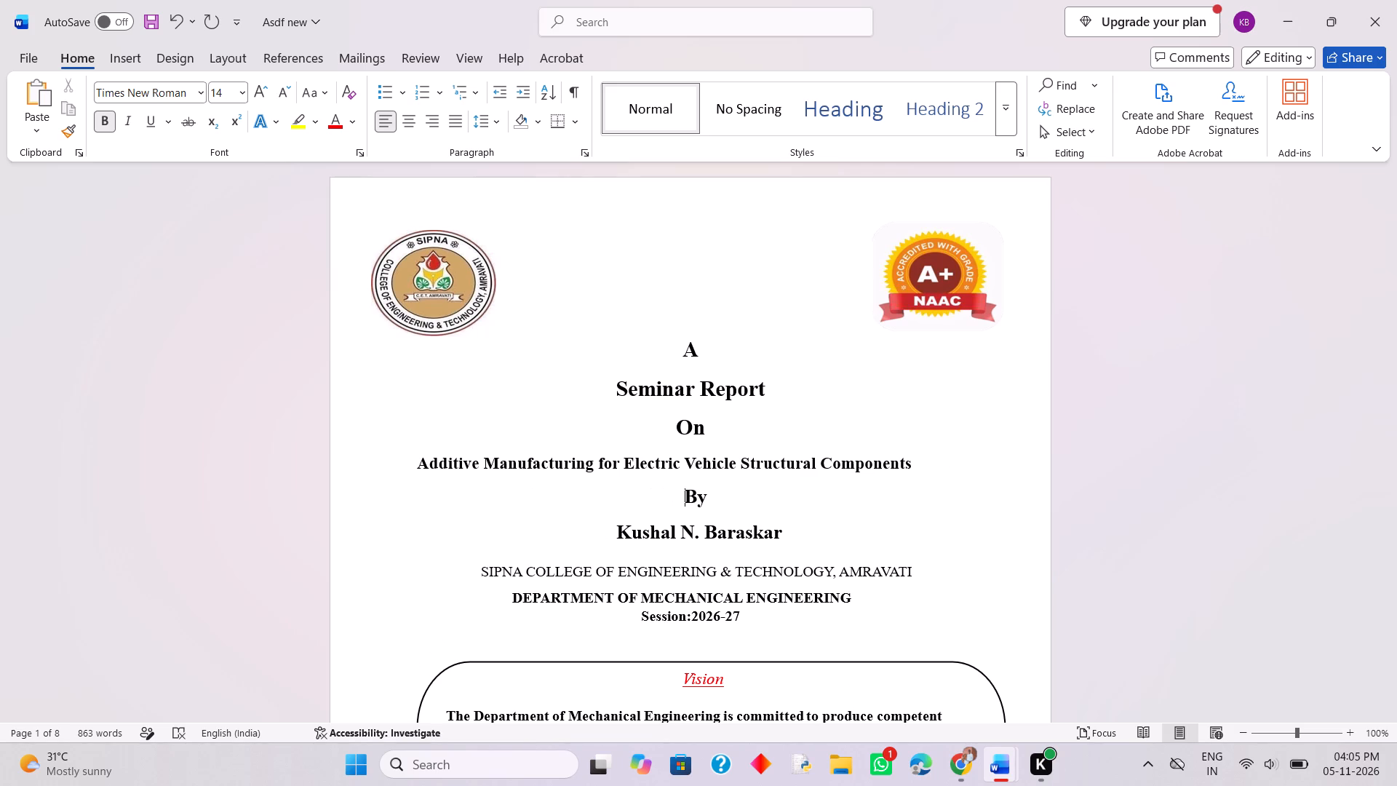
key(BackSpace)
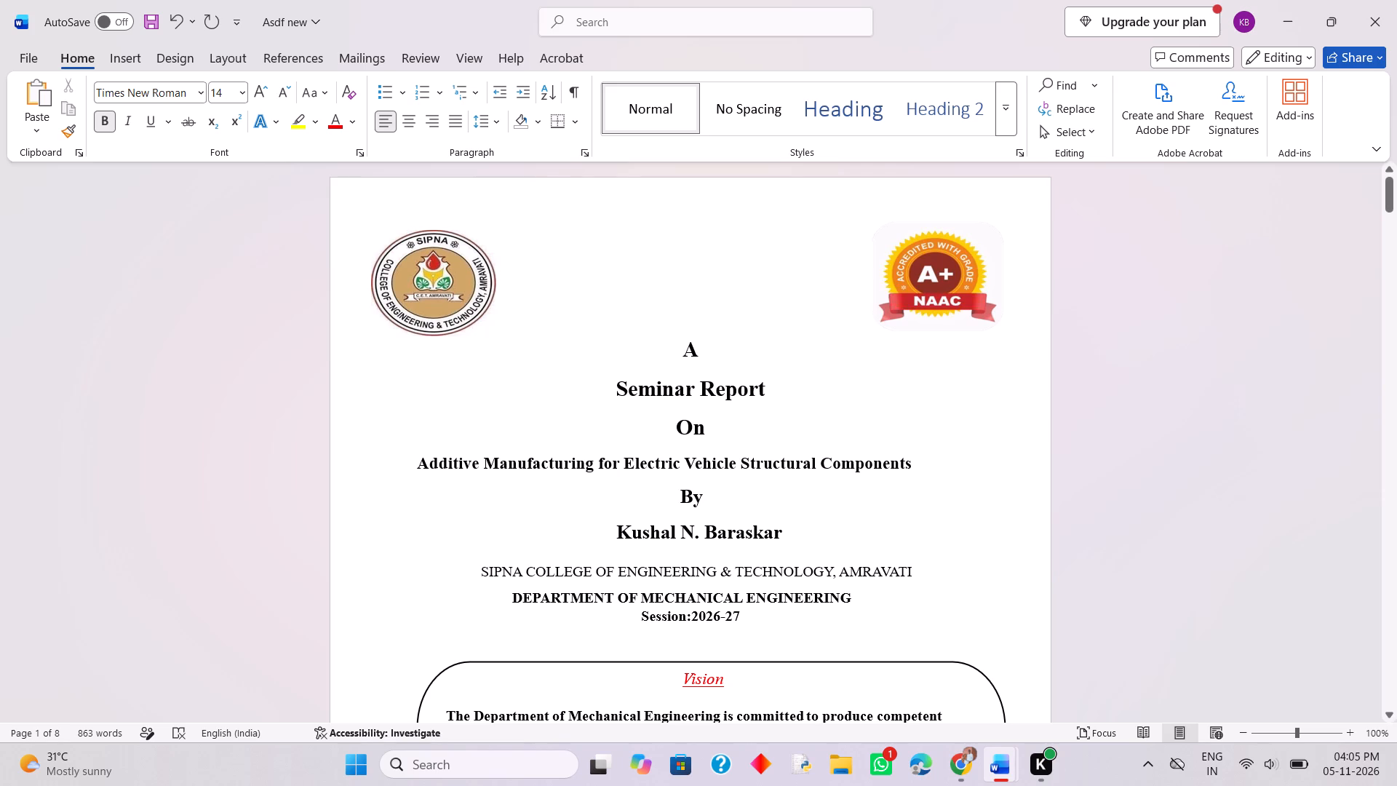
Insert nine spaces before the seminar title to shift it toward the centre of the cover page.
click(418, 460)
key(space)
key(space)
key(space)
key(space)
key(space)
key(space)
key(space)
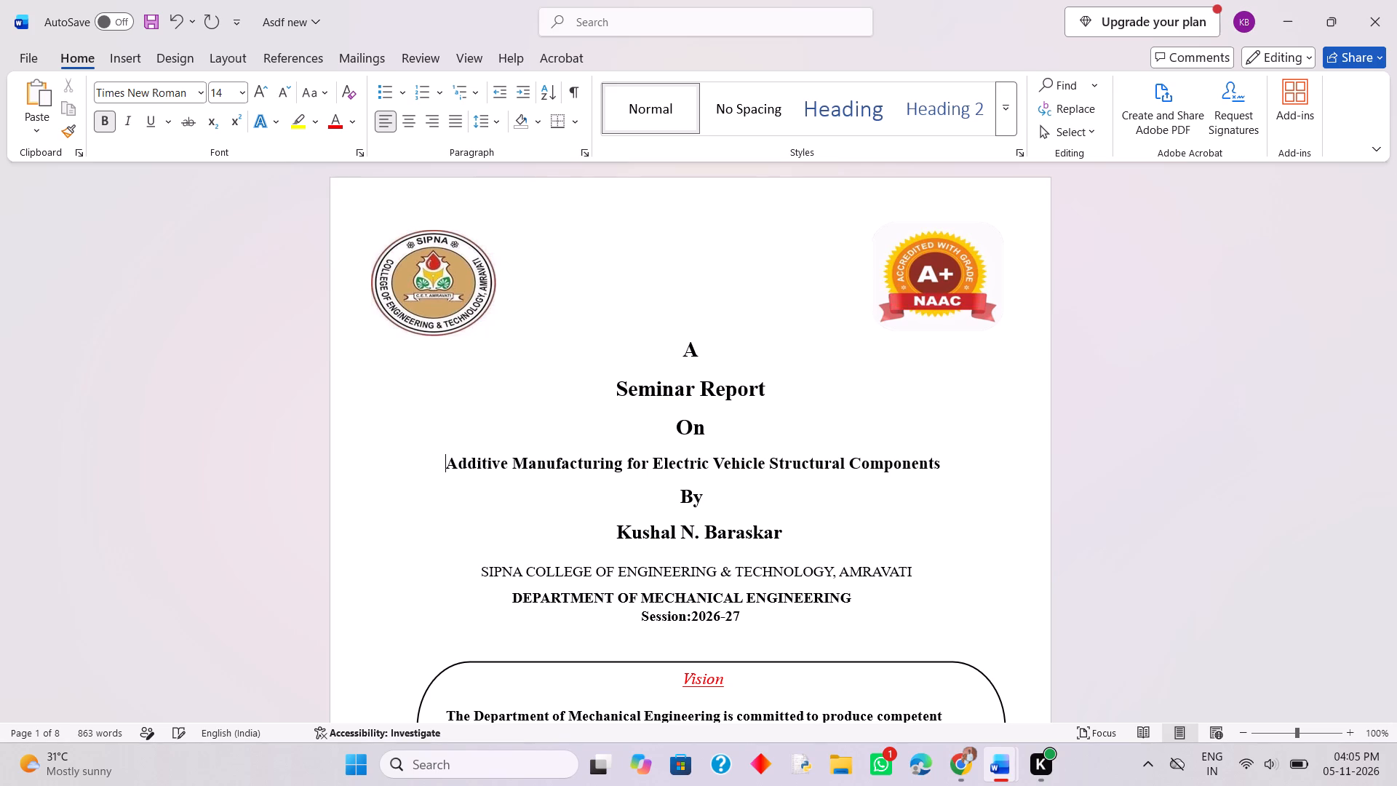
key(space)
key(space)
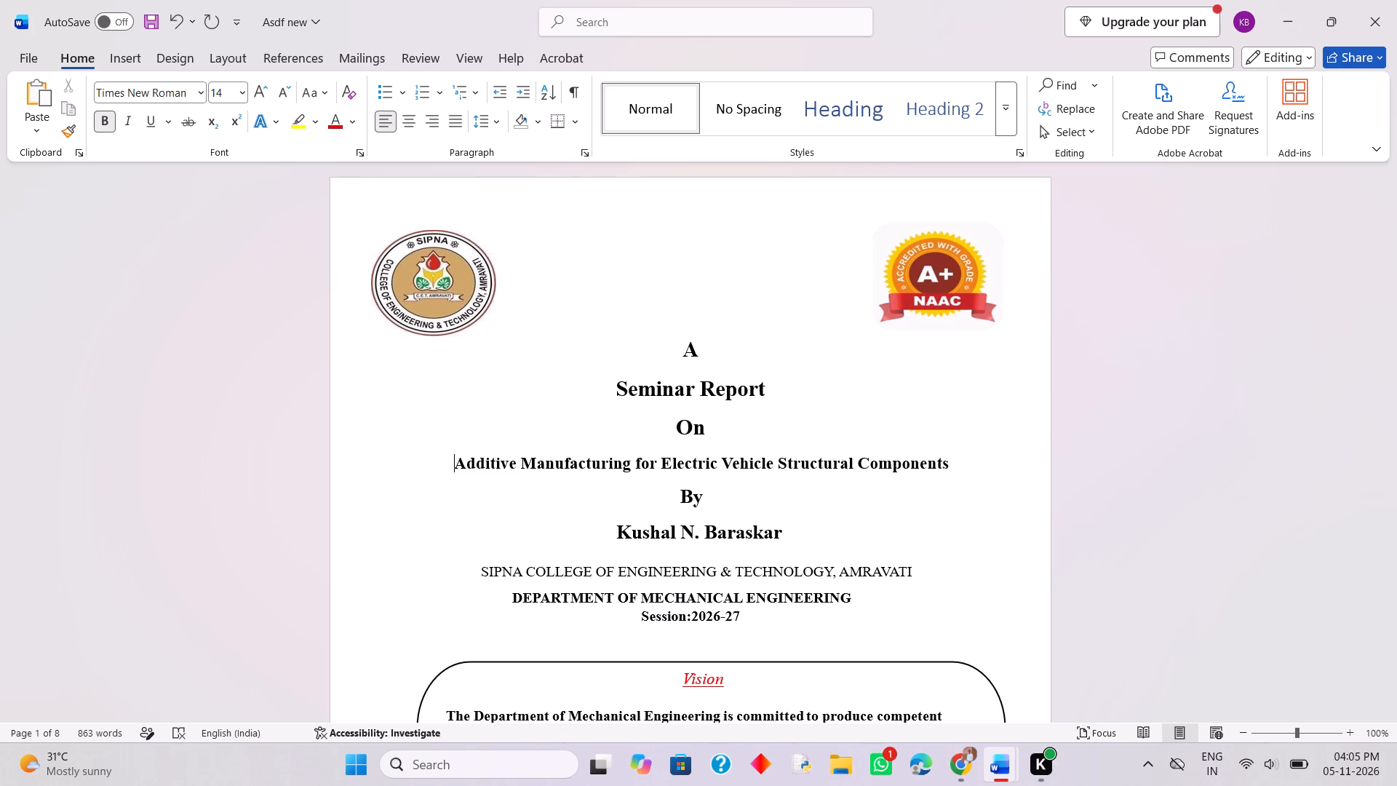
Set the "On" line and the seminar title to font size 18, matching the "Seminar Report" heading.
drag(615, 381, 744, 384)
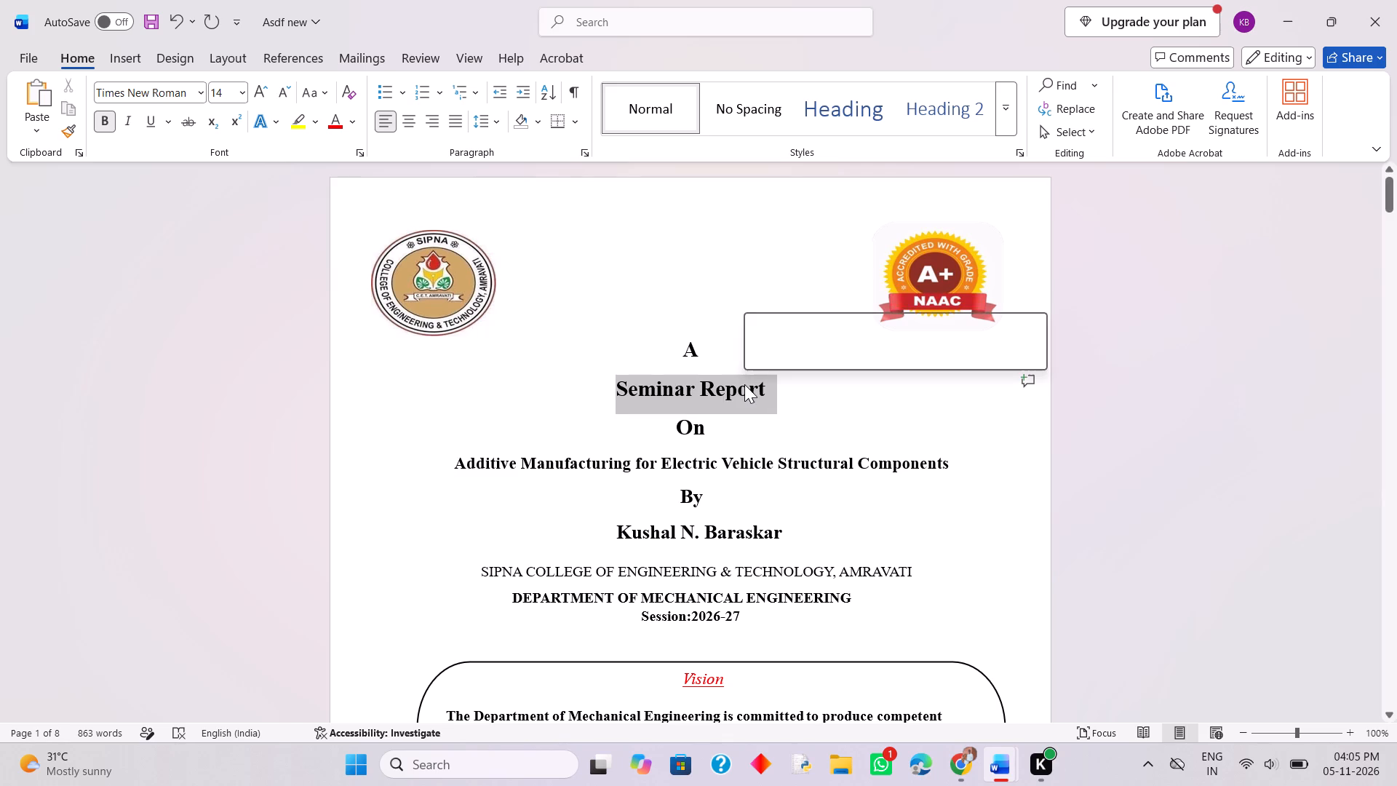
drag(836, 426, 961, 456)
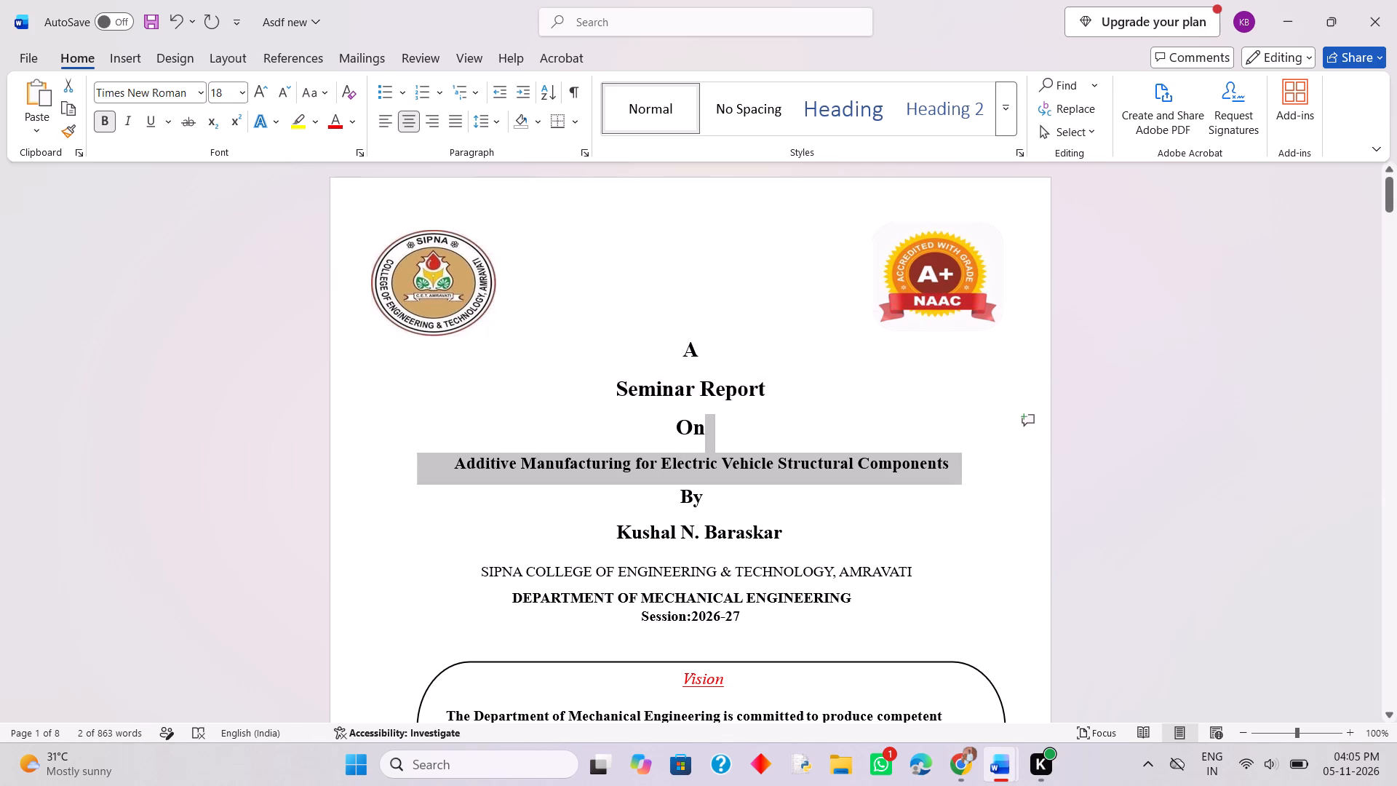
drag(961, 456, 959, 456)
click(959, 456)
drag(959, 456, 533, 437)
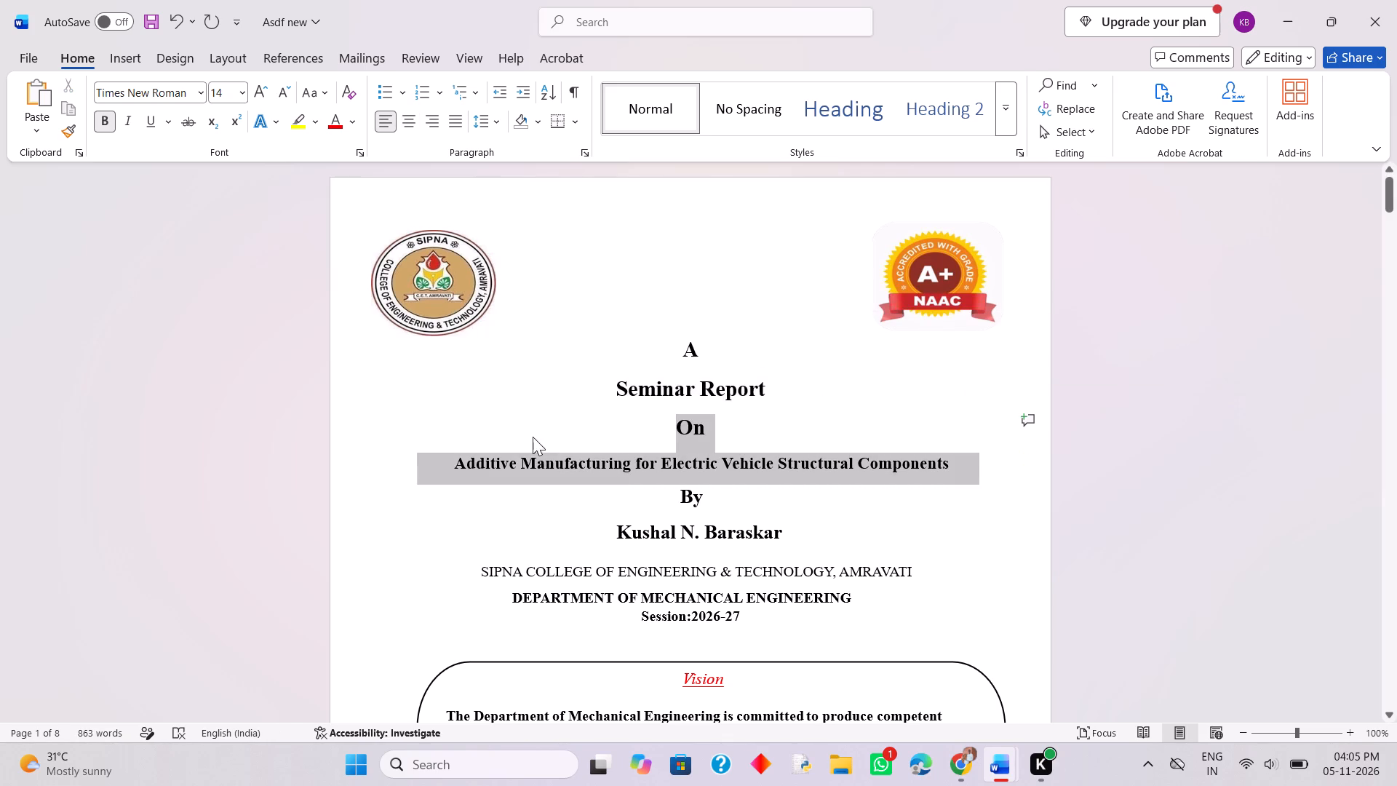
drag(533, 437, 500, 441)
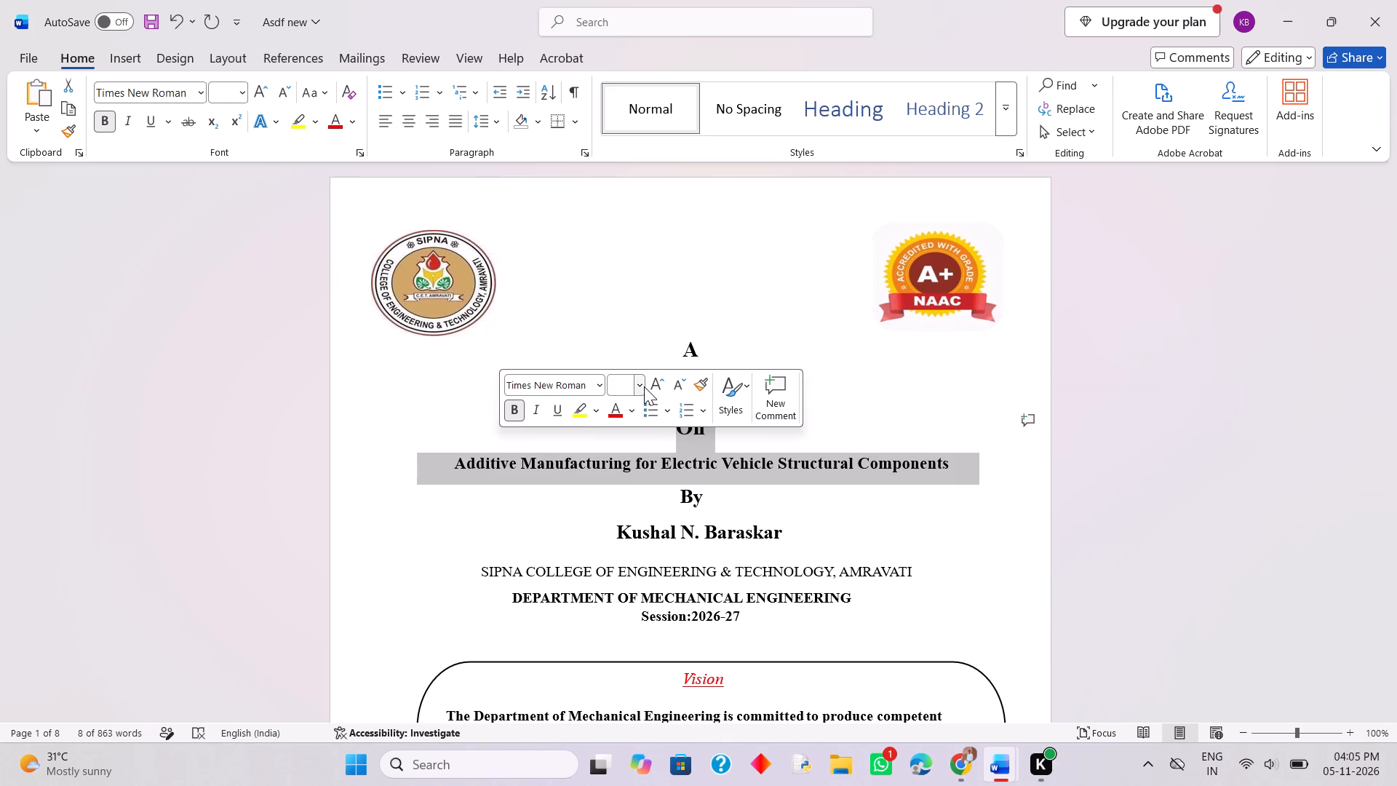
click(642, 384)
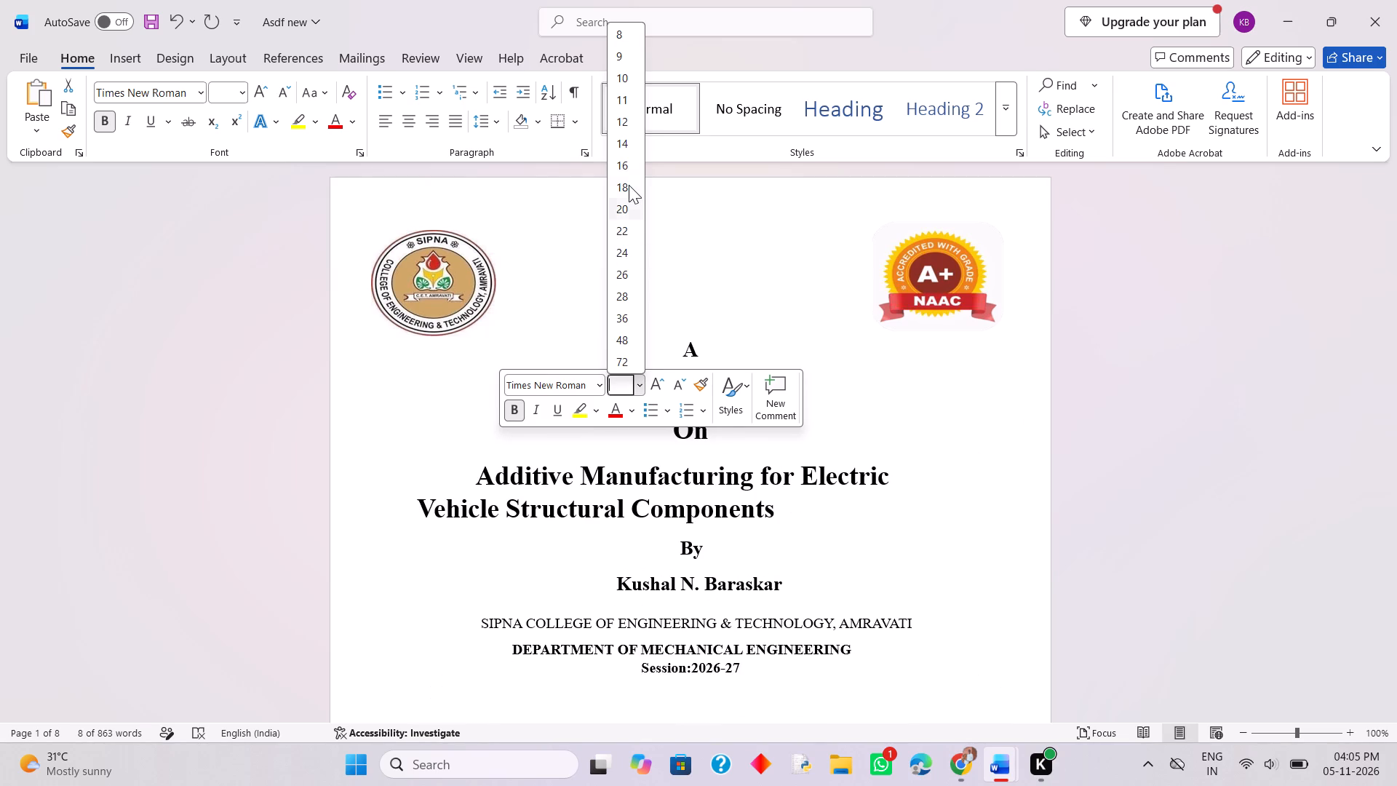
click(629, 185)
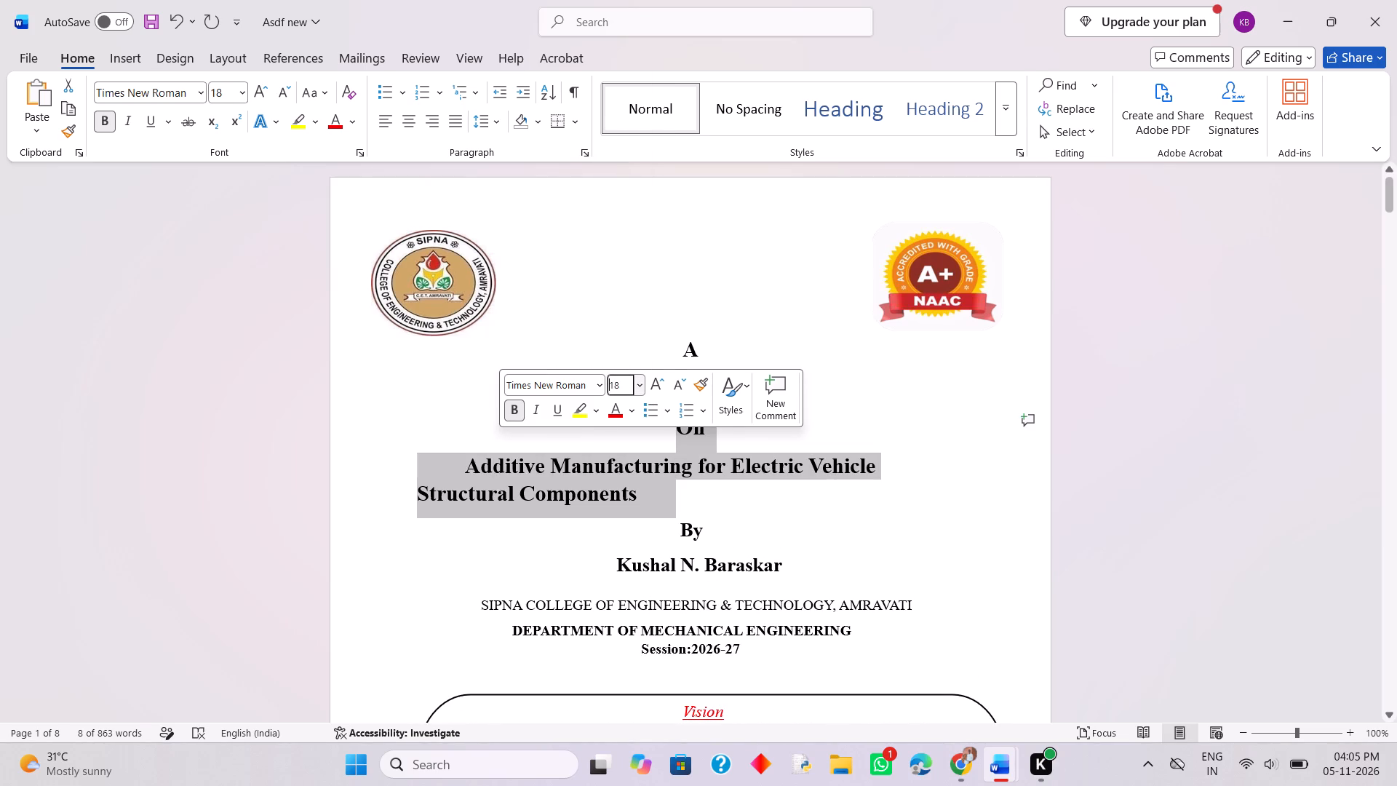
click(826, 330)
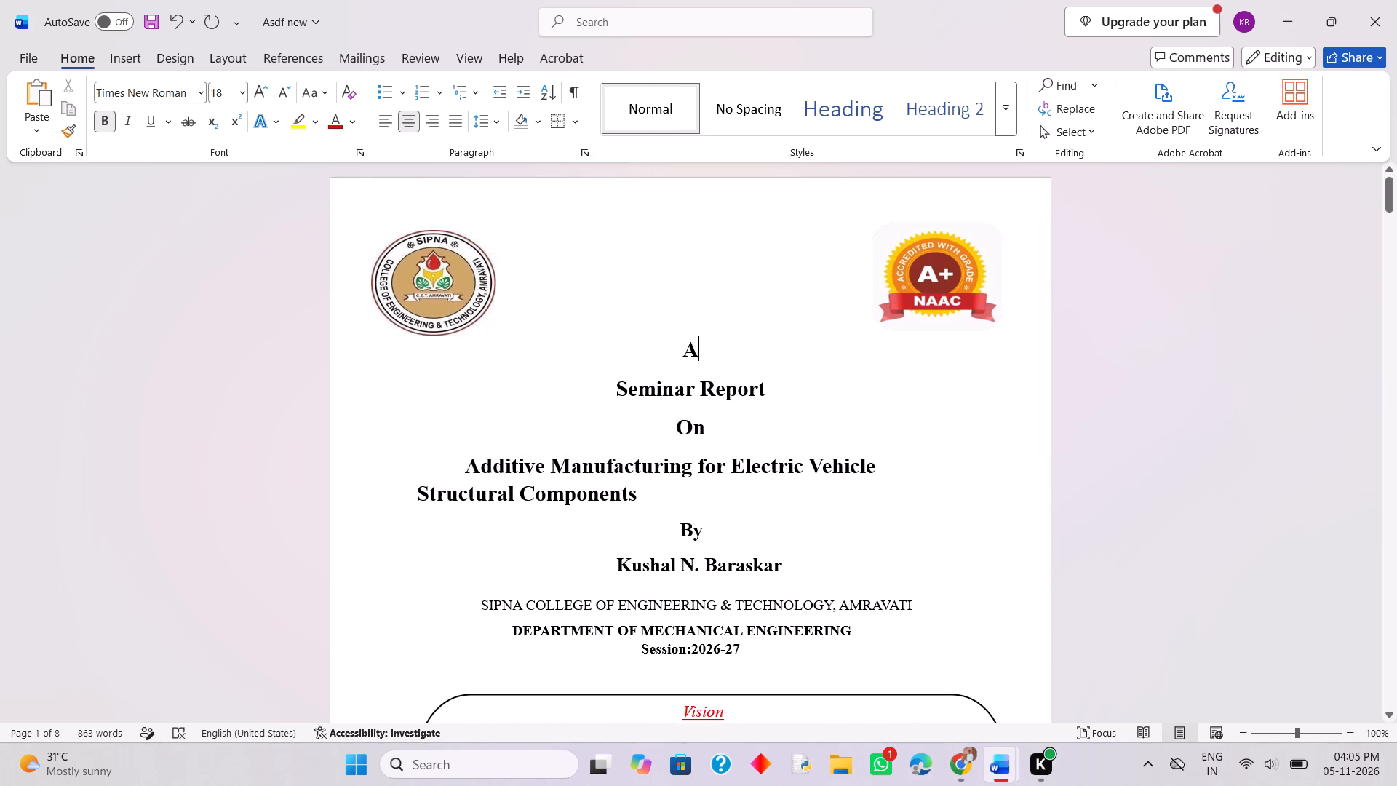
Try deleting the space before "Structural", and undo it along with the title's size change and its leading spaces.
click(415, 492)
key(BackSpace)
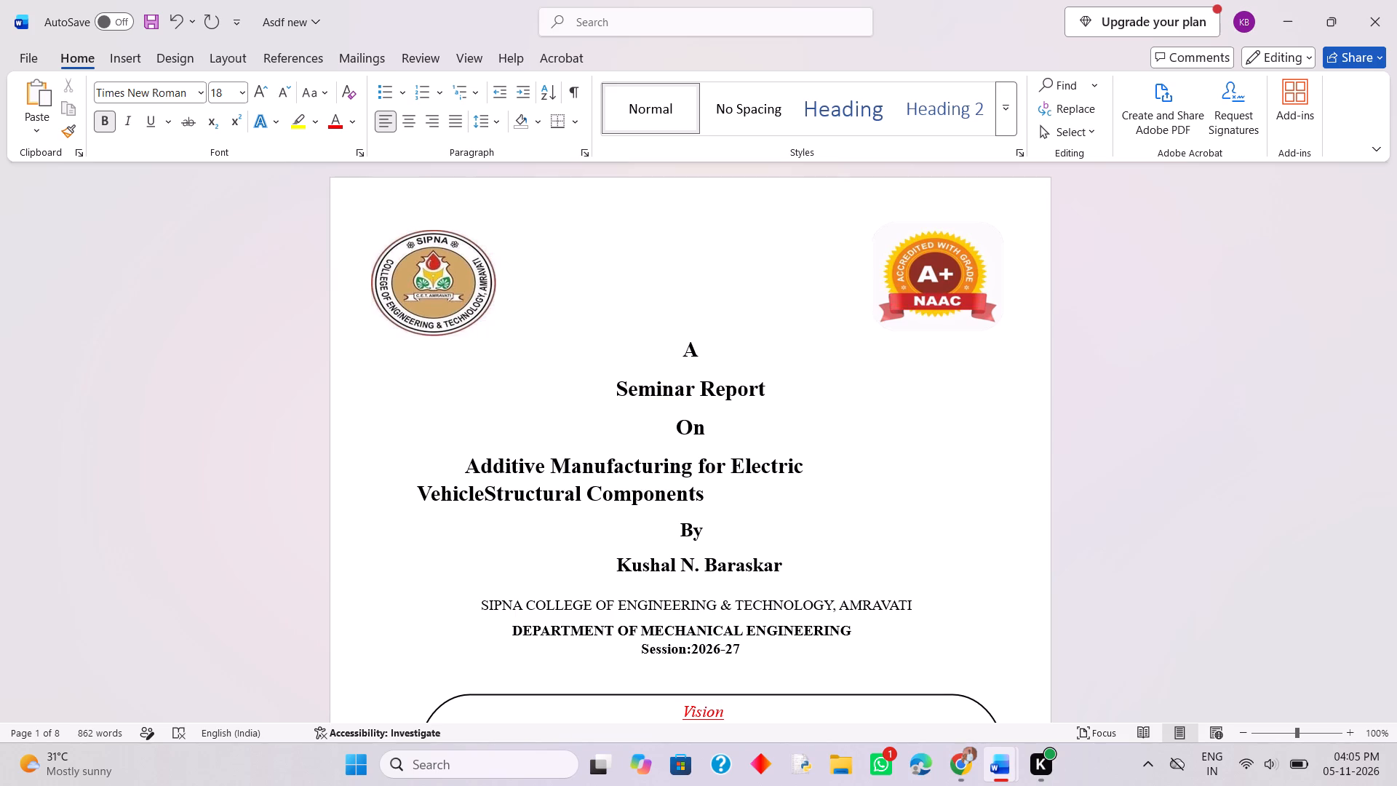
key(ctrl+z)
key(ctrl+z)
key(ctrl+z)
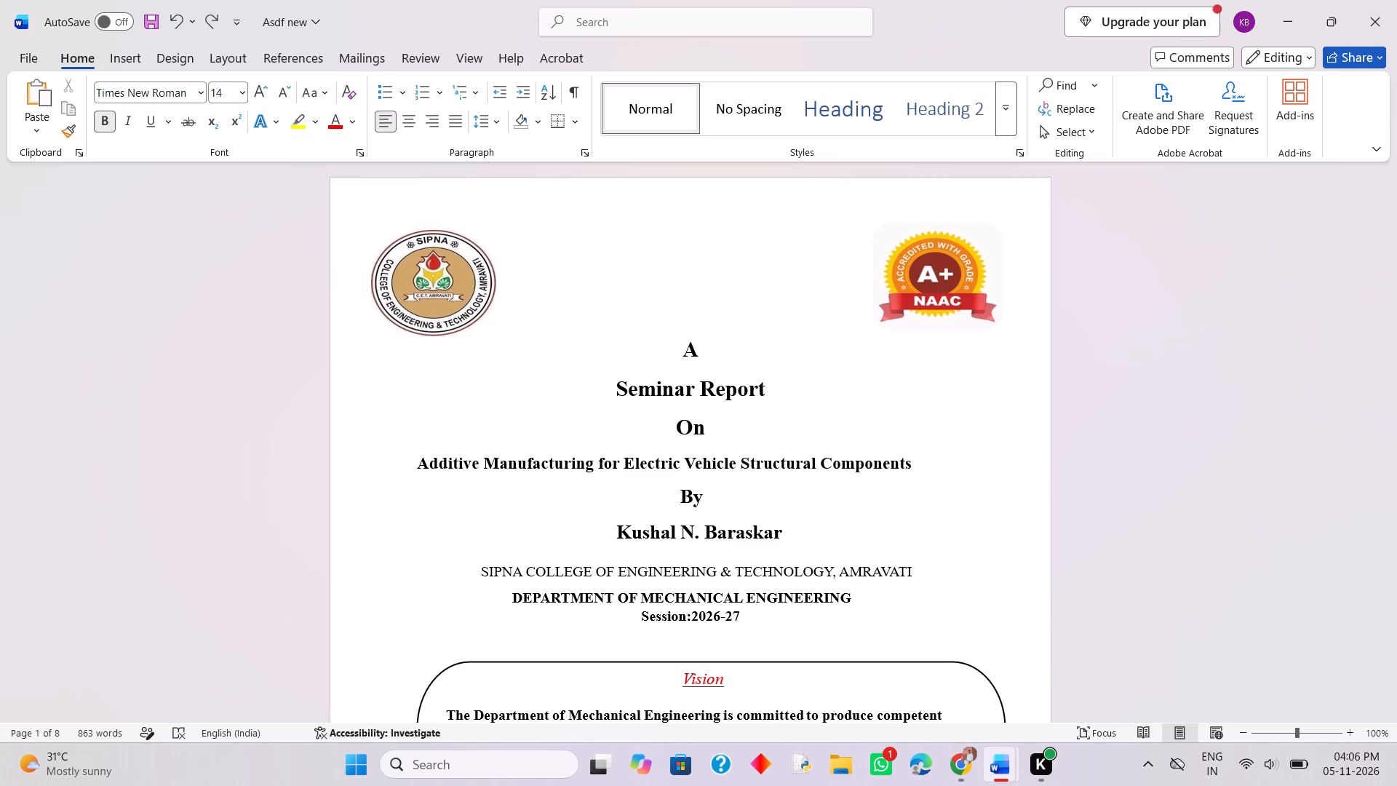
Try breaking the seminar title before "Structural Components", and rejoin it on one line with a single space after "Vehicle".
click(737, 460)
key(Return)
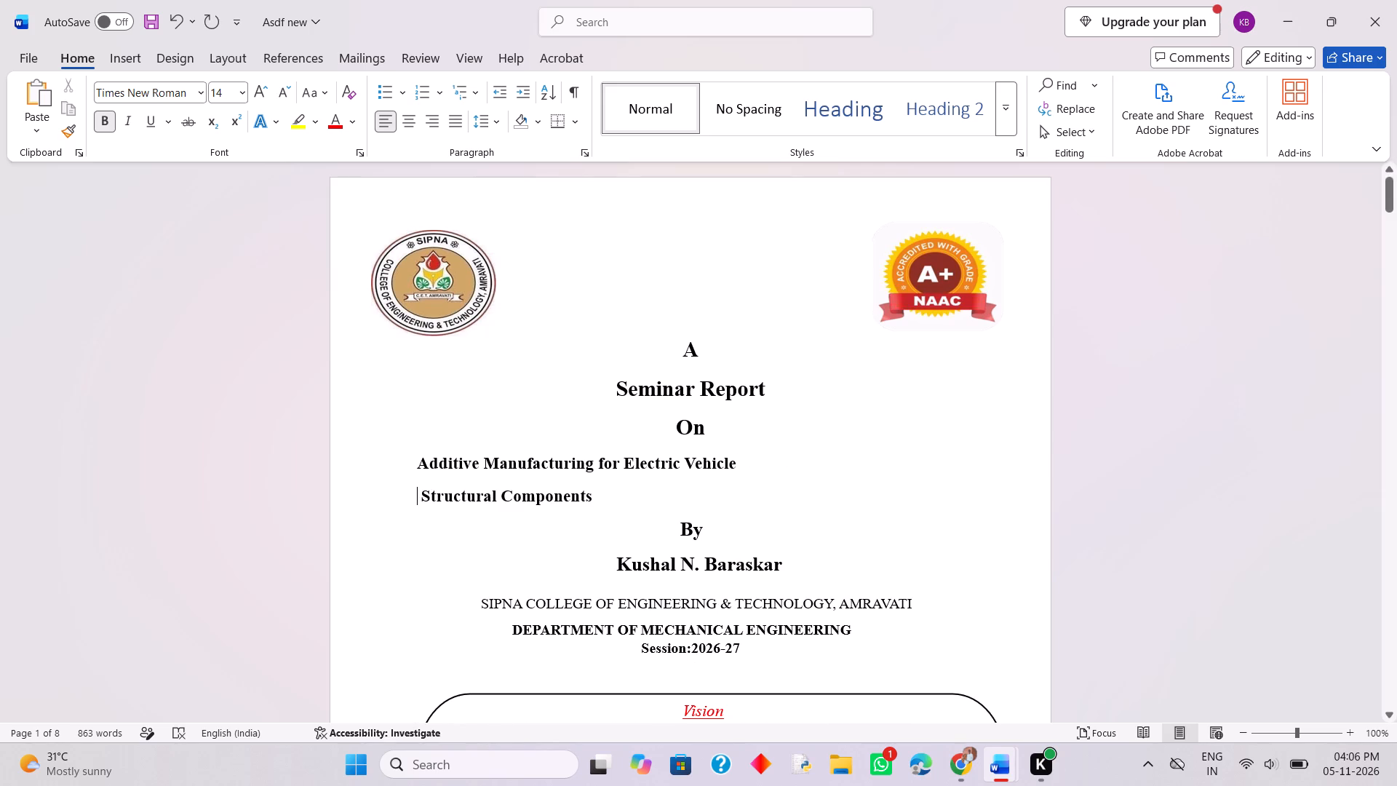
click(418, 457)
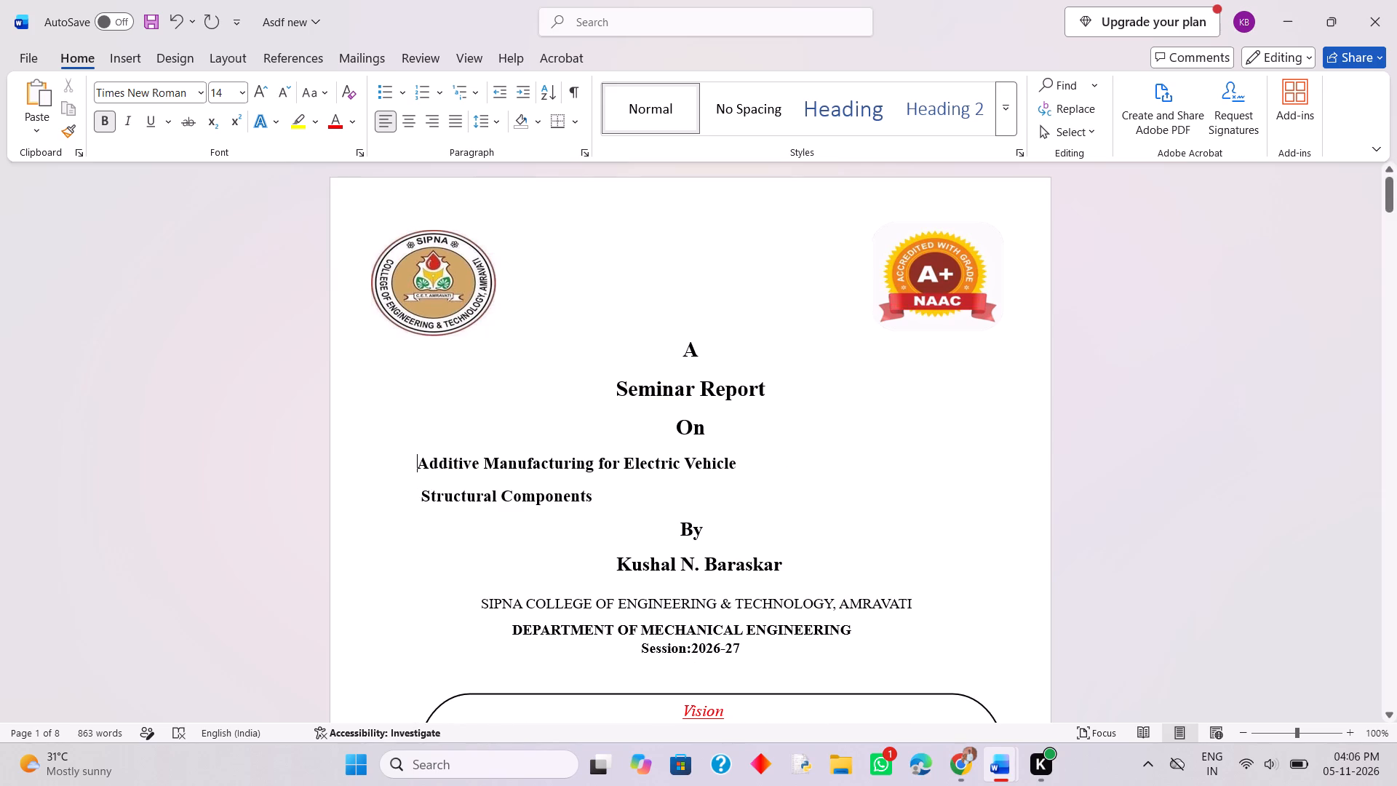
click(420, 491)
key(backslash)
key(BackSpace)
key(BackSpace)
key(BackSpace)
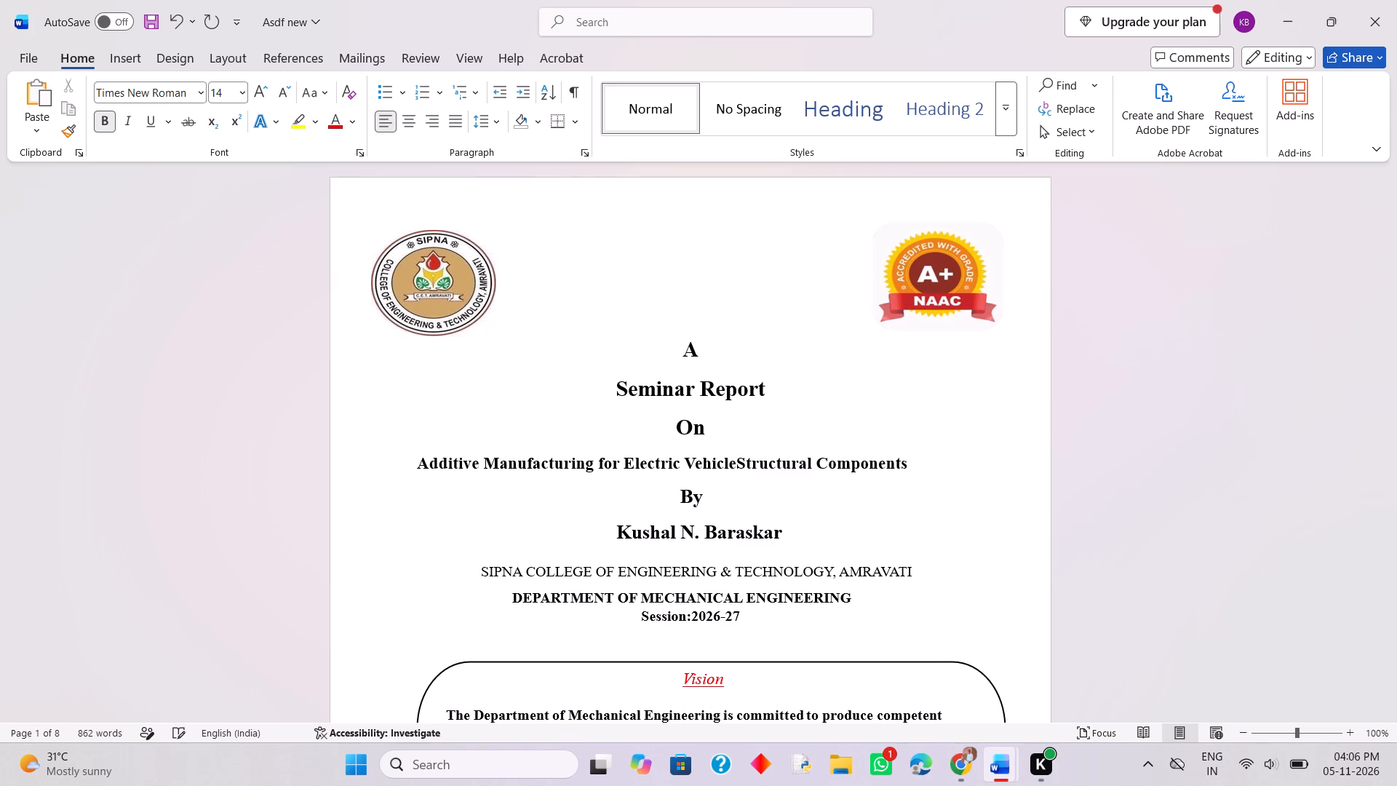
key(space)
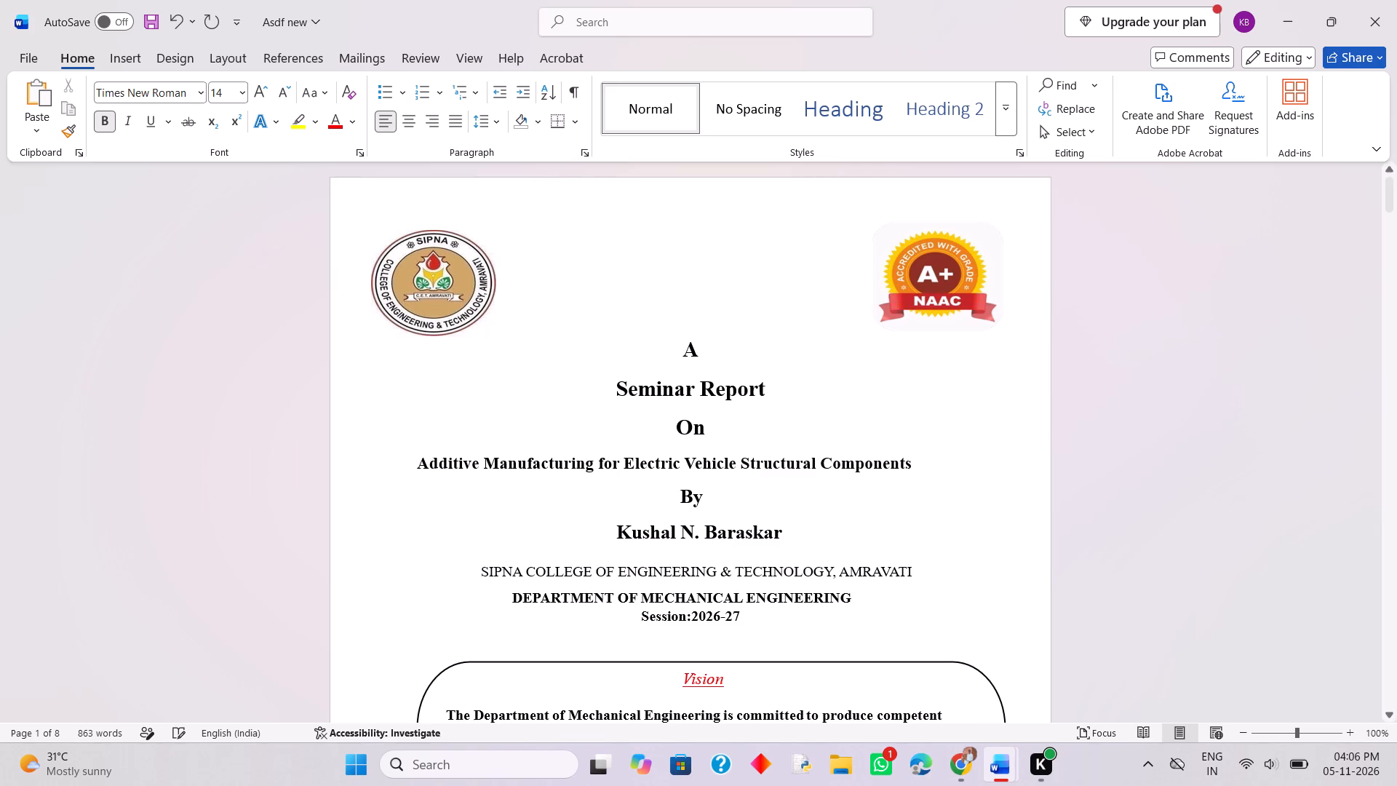
Set the whole seminar title on the cover page to font size 18.
drag(918, 467, 527, 423)
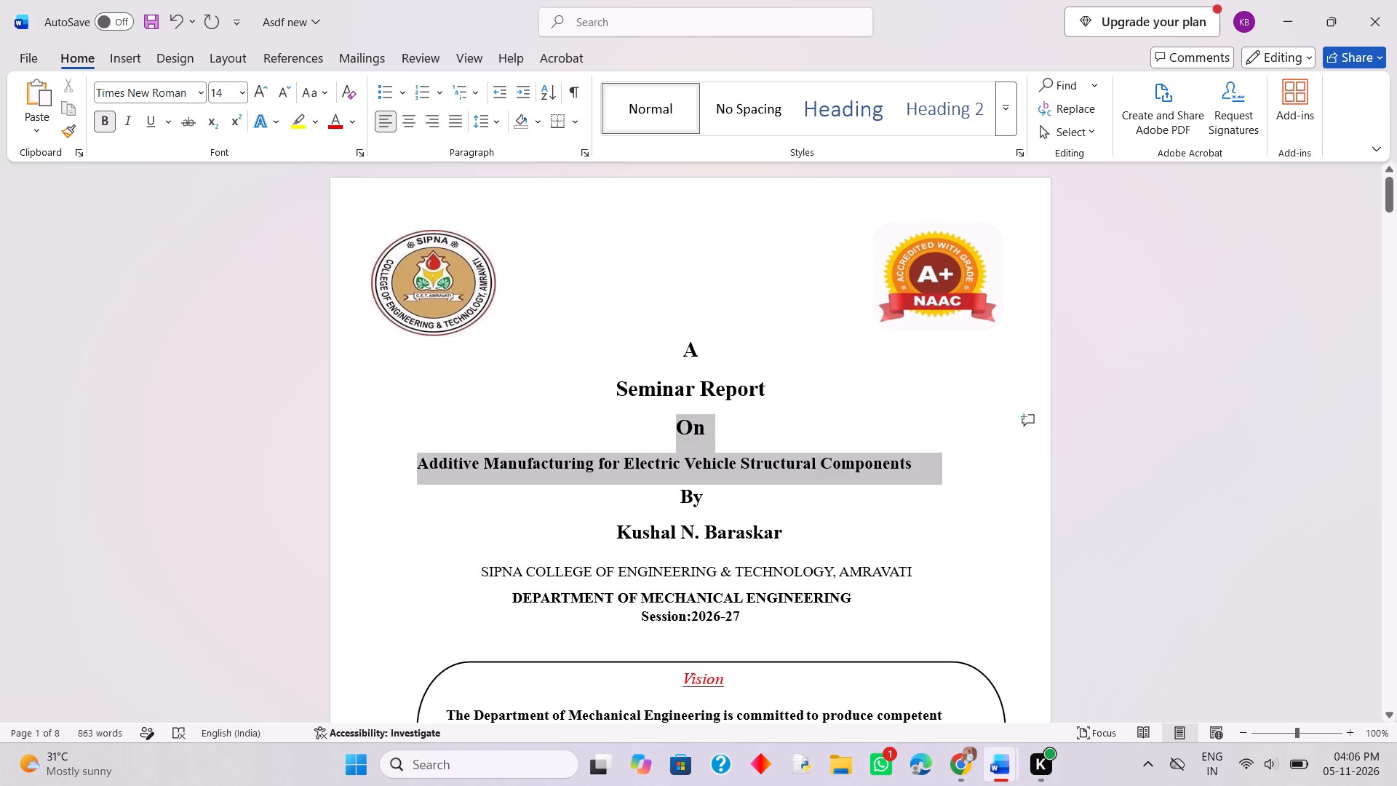
drag(527, 423, 445, 468)
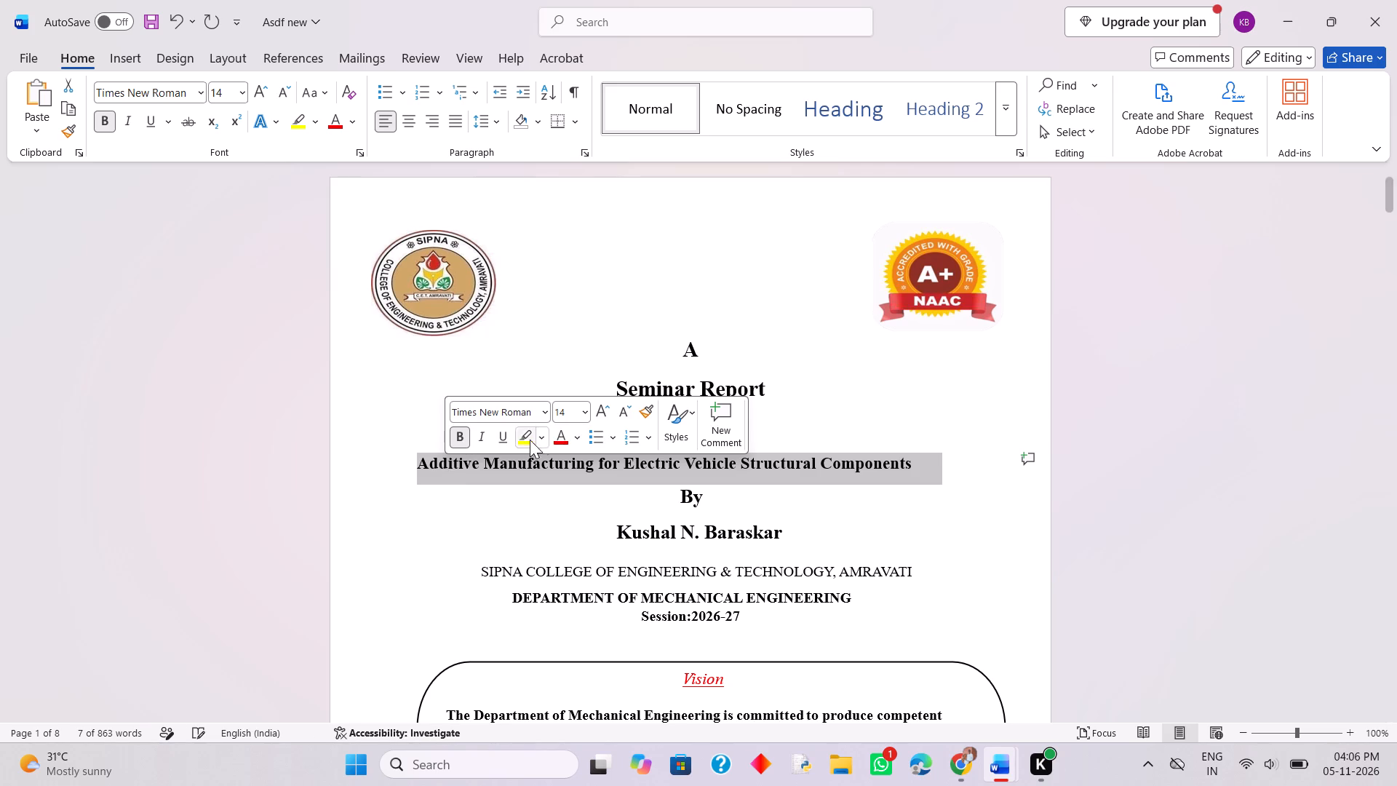
click(585, 412)
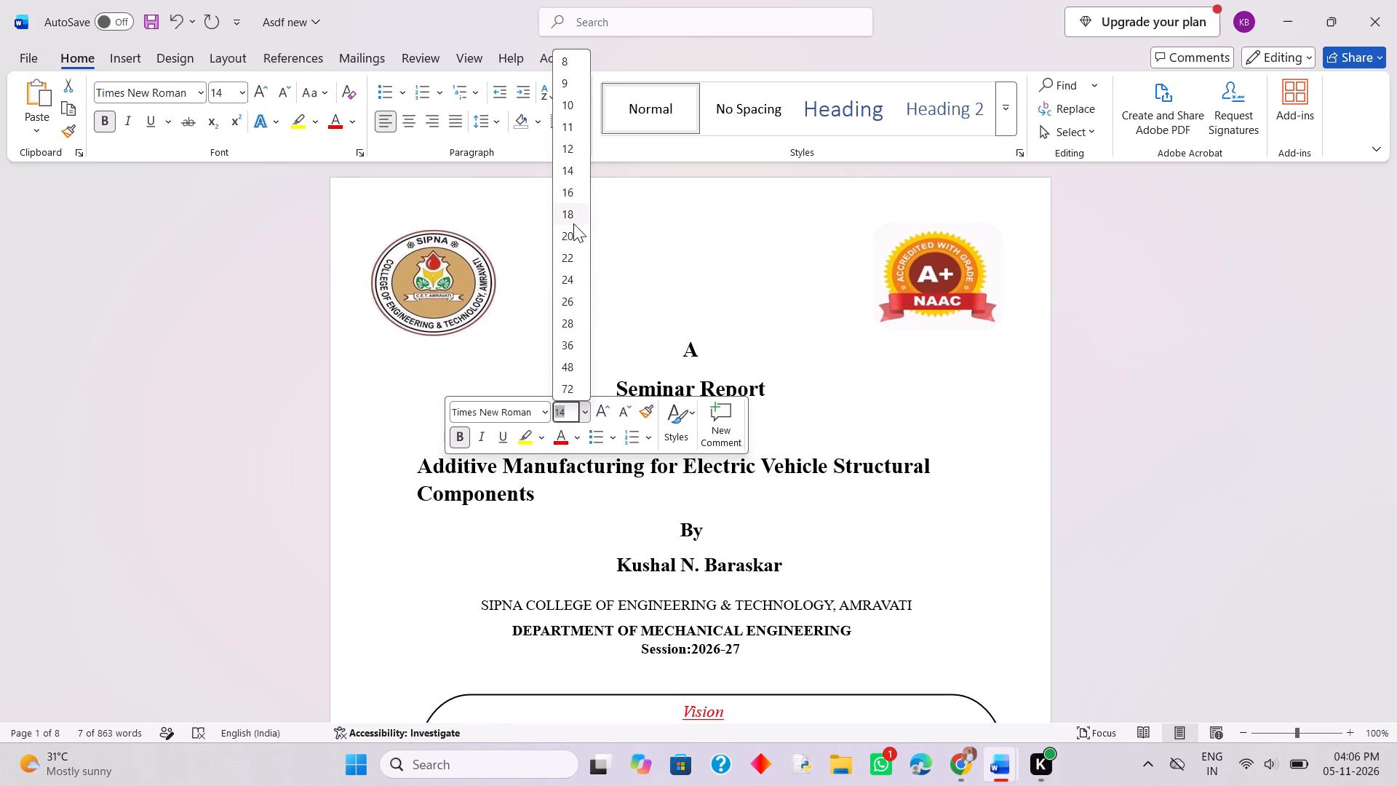
click(573, 219)
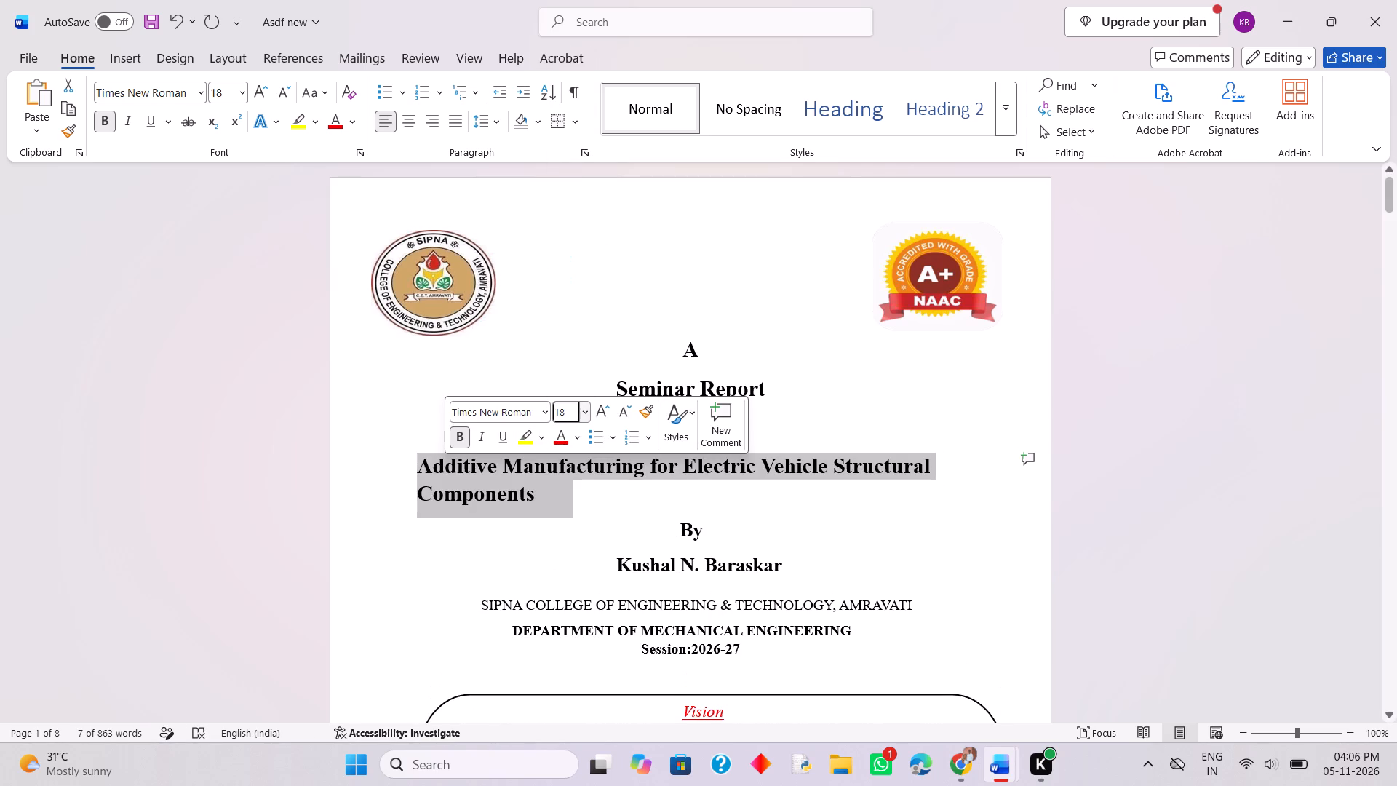
click(723, 507)
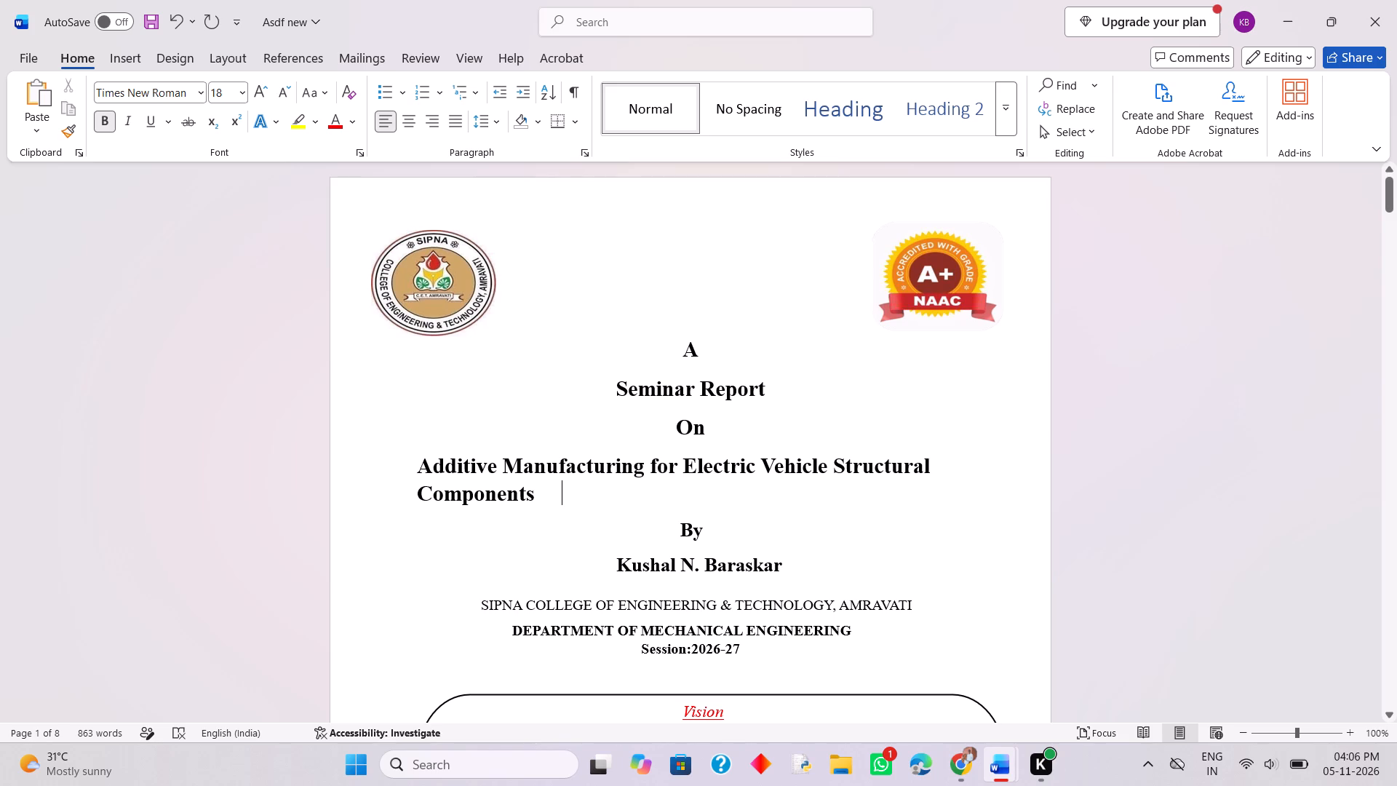
Break the seminar title after "Vehicle" so "Structural Components" starts on its own line.
click(823, 464)
key(Return)
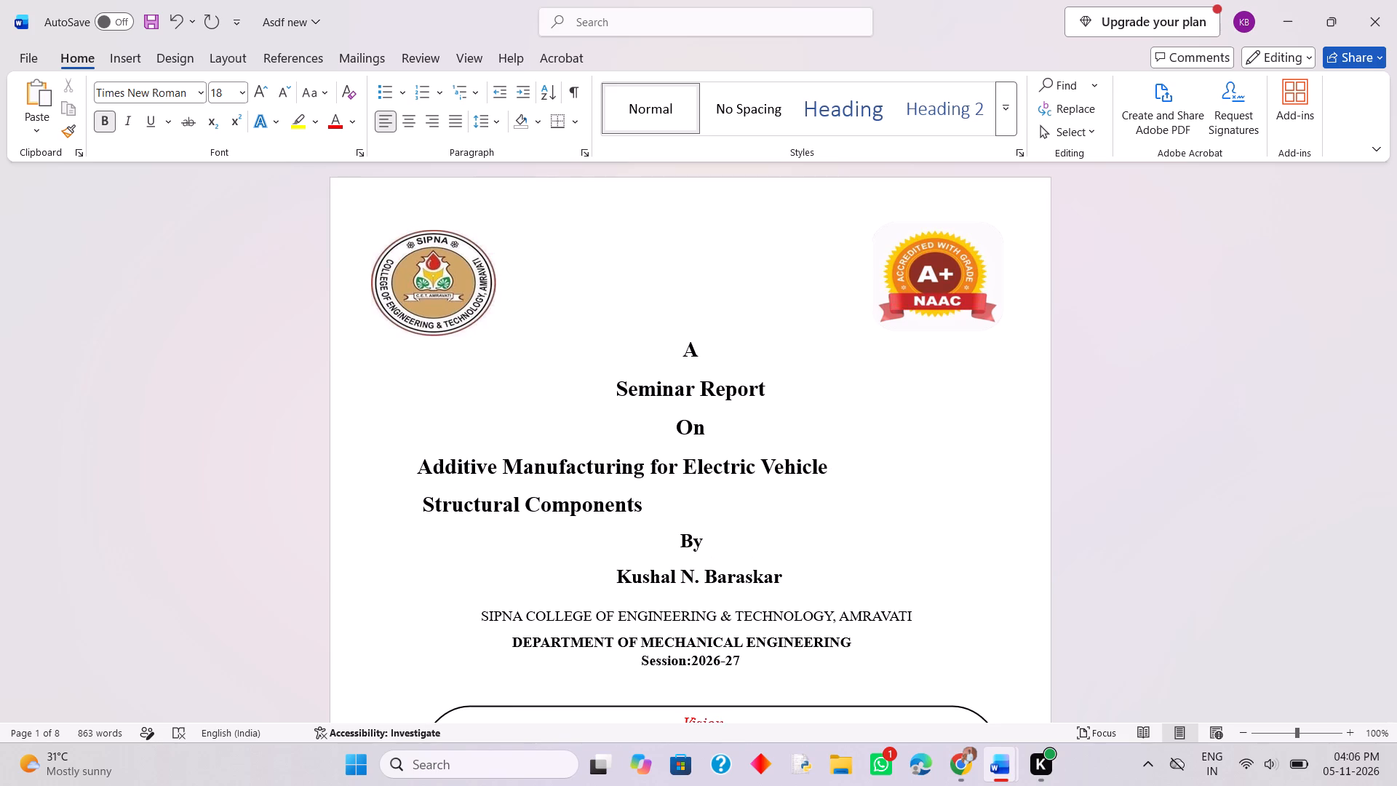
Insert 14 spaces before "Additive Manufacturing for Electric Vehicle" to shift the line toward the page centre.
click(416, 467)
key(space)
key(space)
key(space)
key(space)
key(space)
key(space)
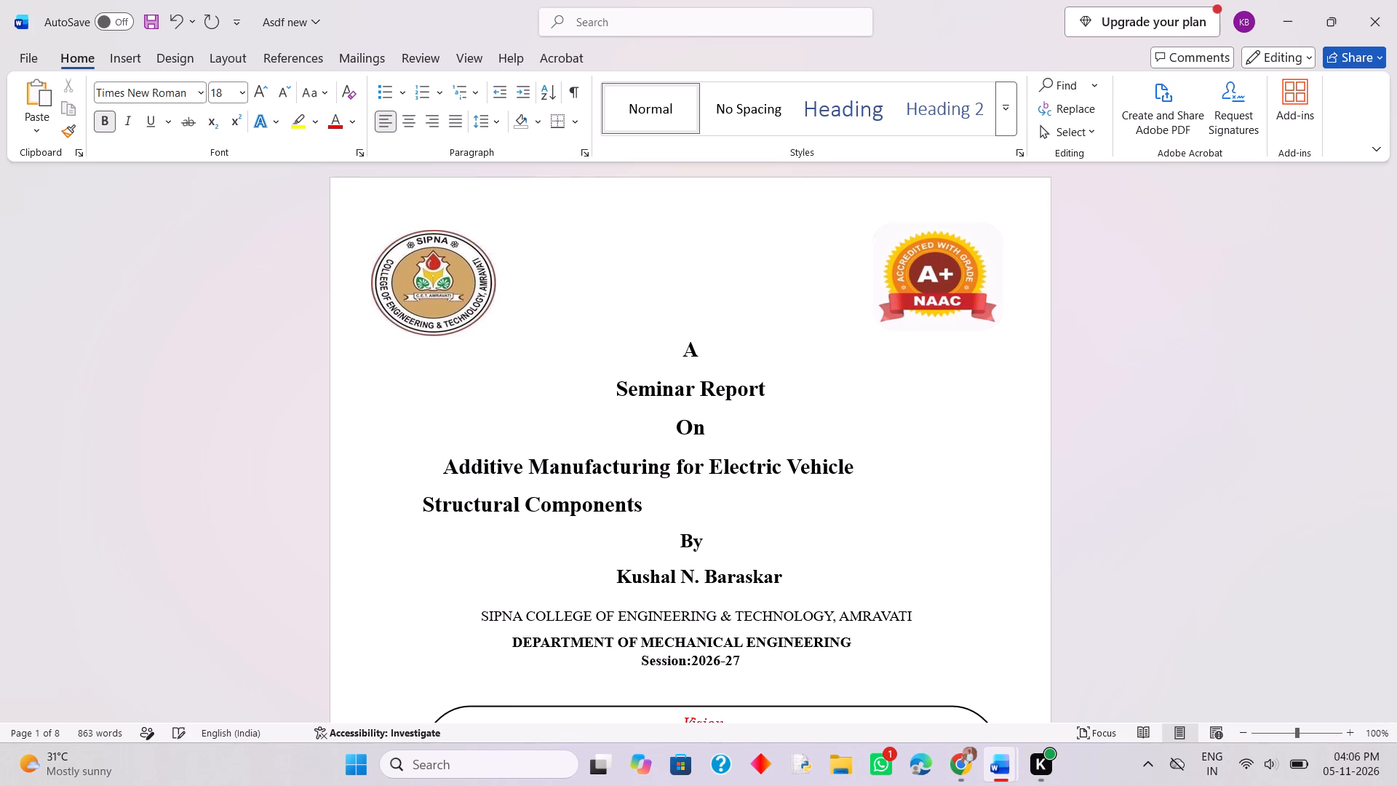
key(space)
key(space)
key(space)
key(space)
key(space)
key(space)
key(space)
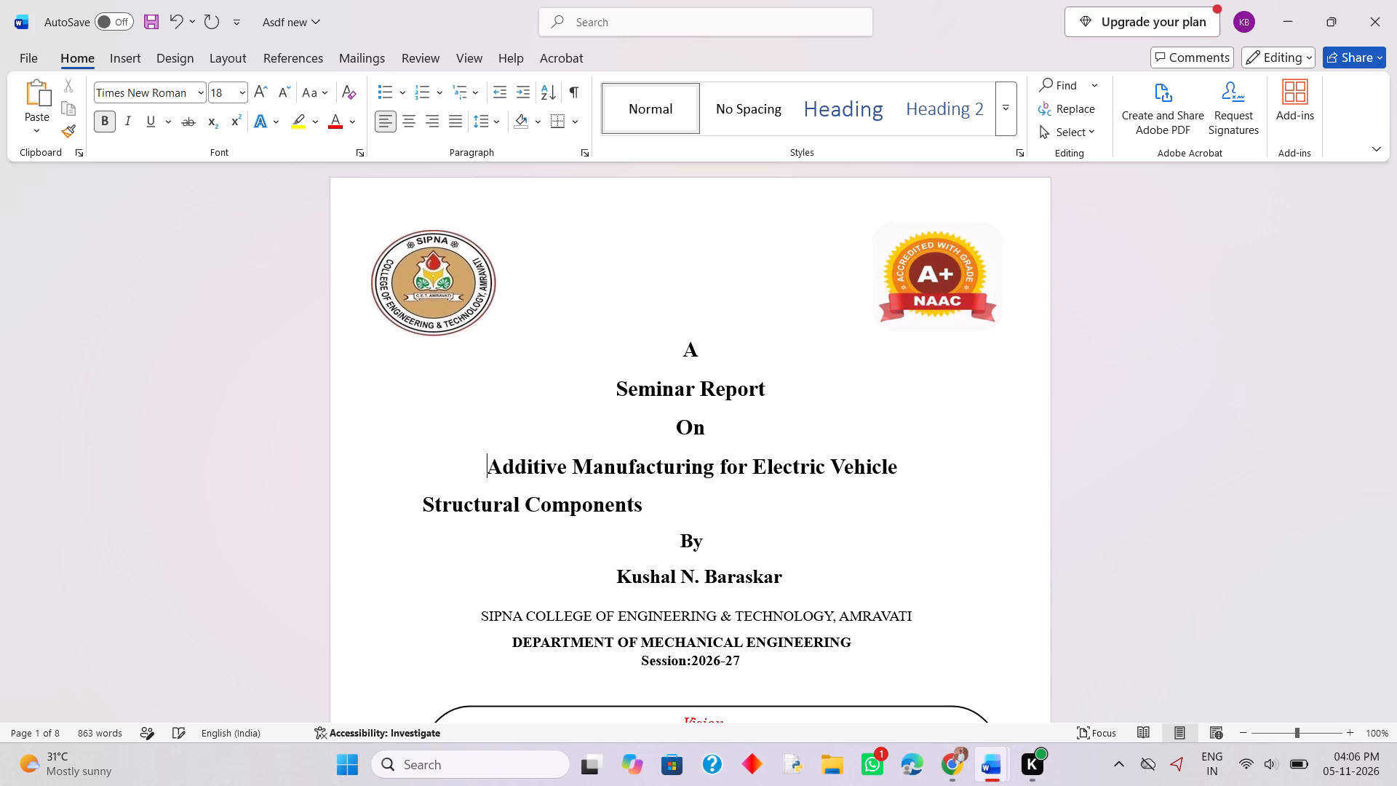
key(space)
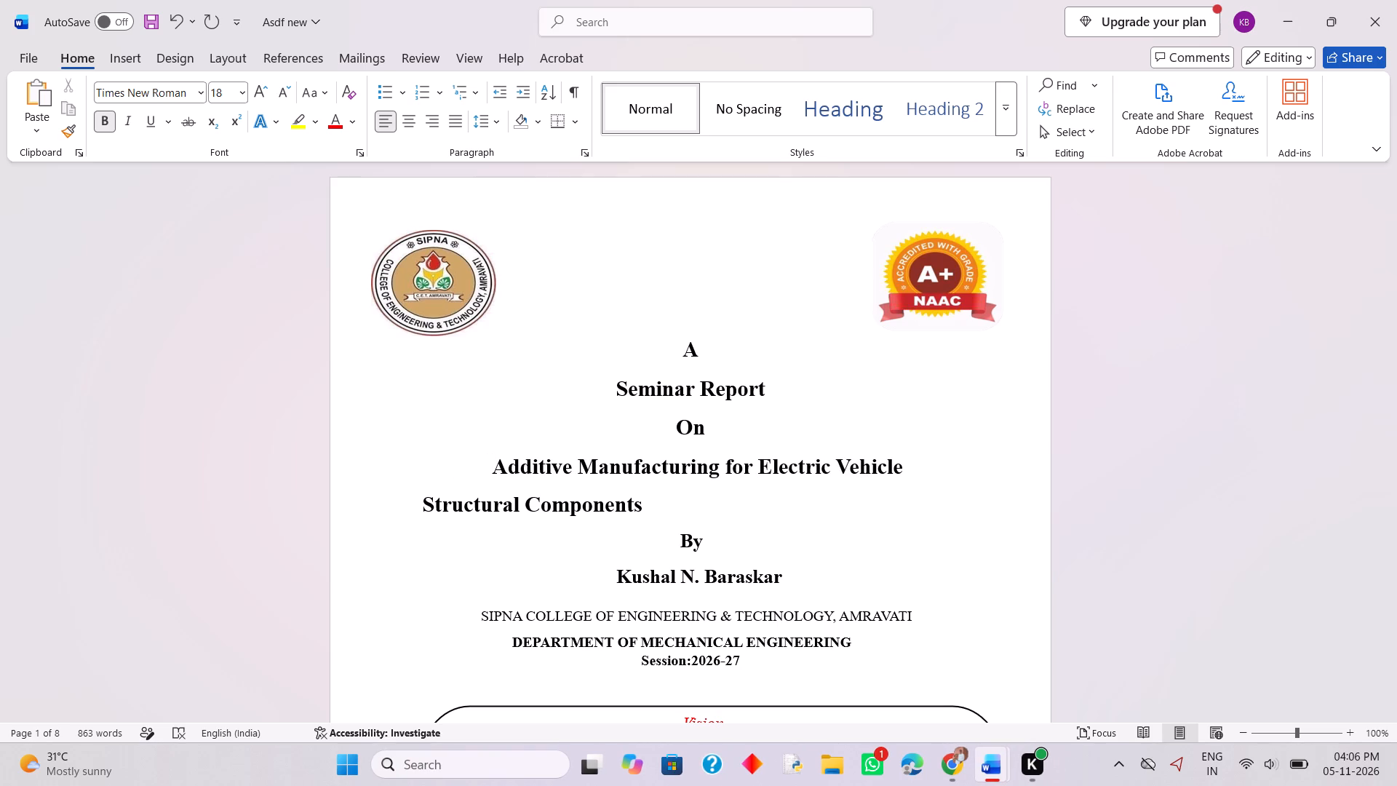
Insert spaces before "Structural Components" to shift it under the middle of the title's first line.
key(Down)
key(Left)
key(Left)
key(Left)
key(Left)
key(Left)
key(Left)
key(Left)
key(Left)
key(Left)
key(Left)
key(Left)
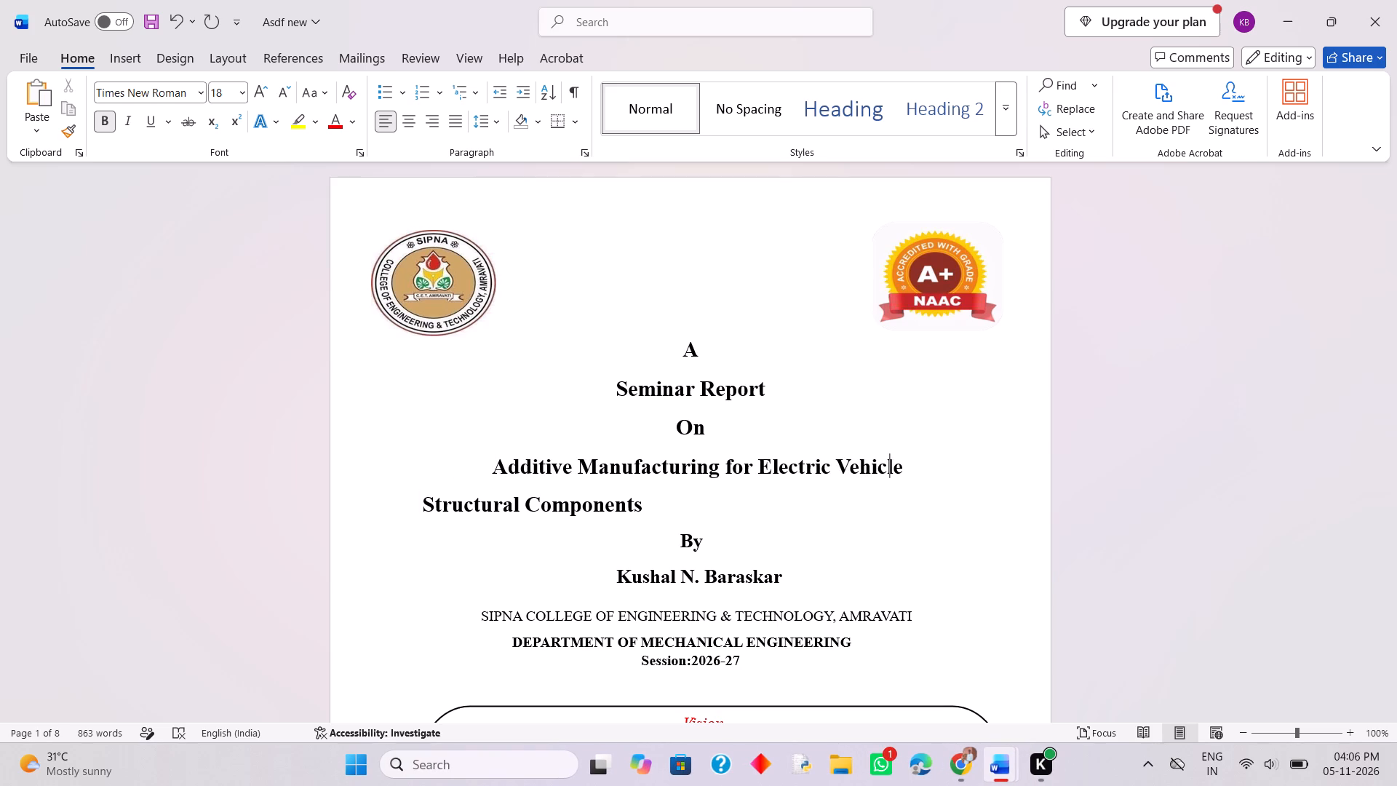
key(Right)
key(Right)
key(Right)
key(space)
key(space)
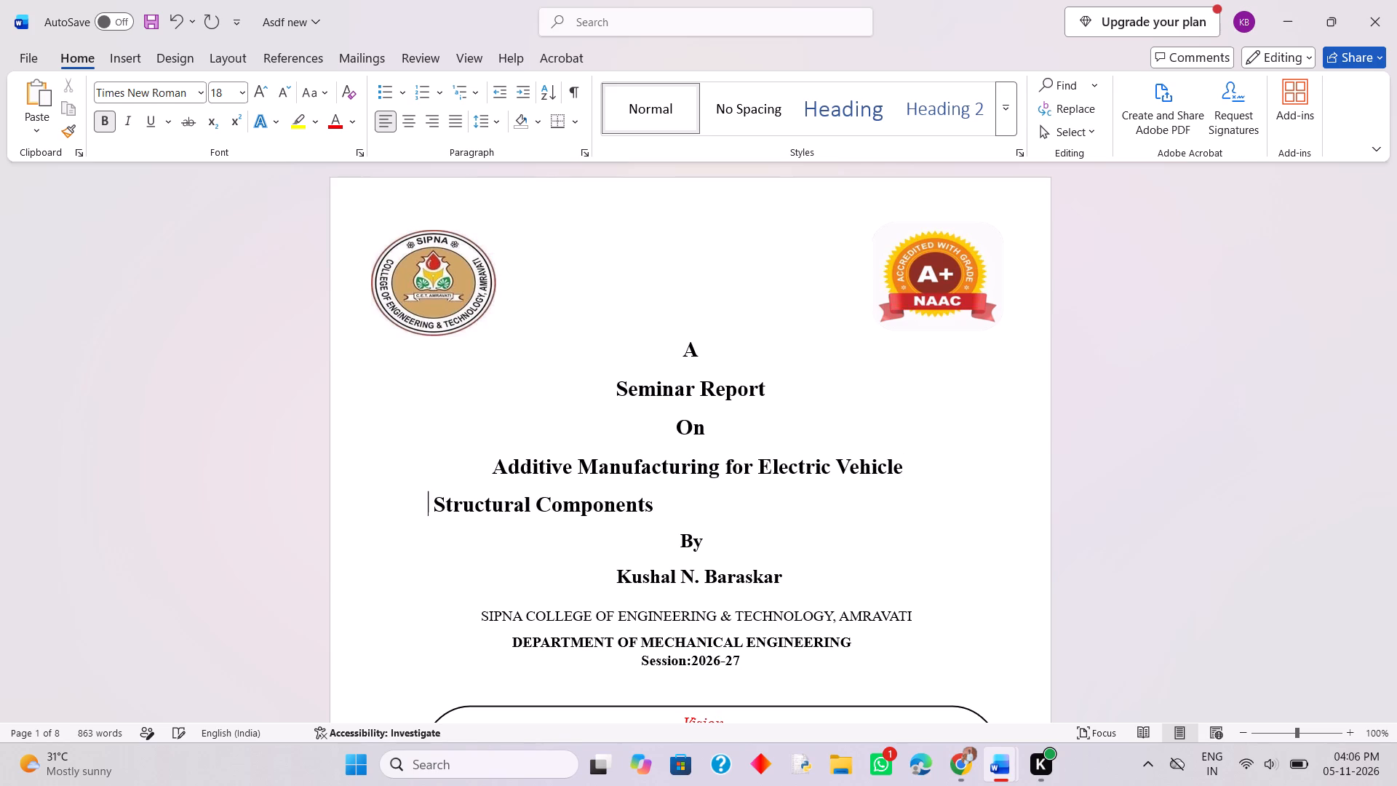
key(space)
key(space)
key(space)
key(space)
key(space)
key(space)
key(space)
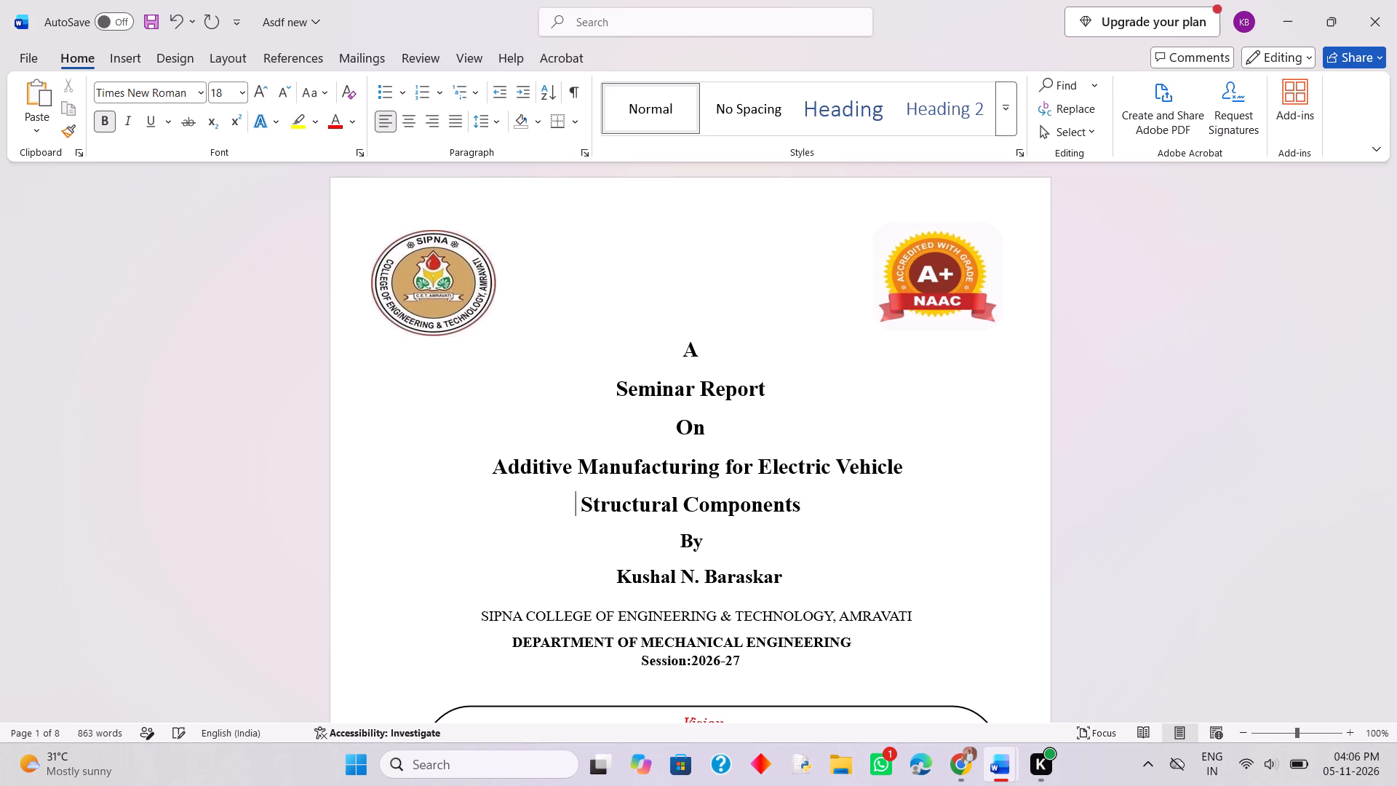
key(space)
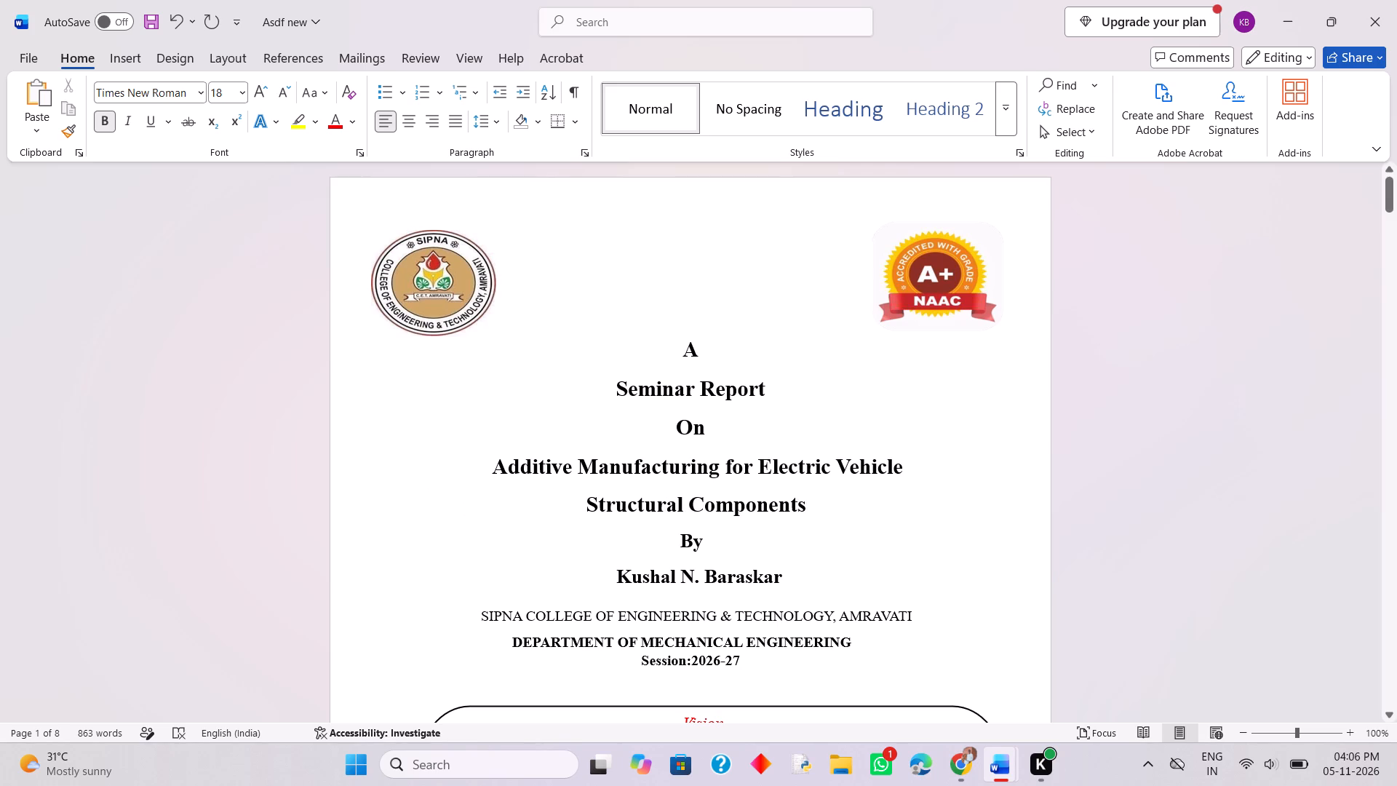
Centre-align both lines of the seminar title, "Additive Manufacturing for Electric Vehicle" and "Structural Components".
drag(494, 466, 843, 501)
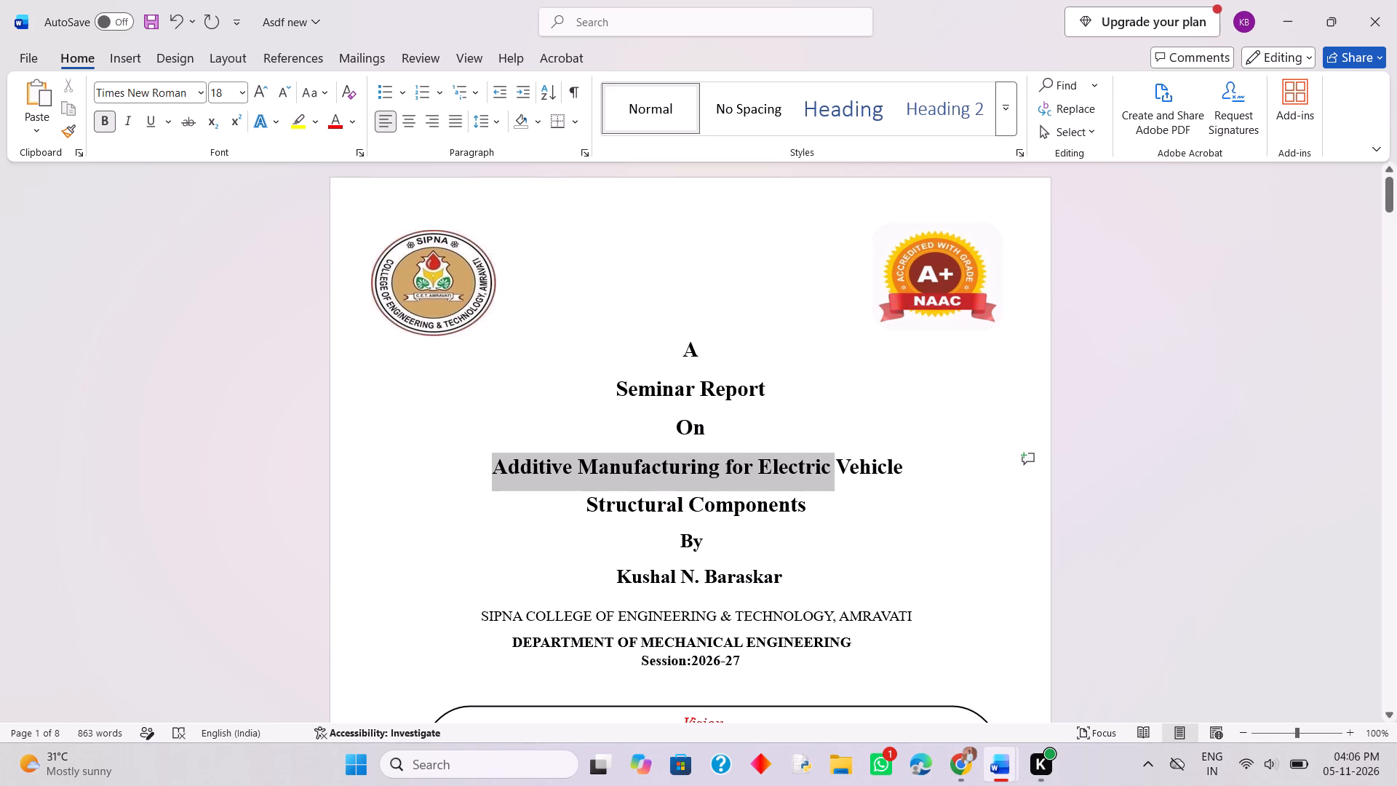
drag(843, 501, 837, 521)
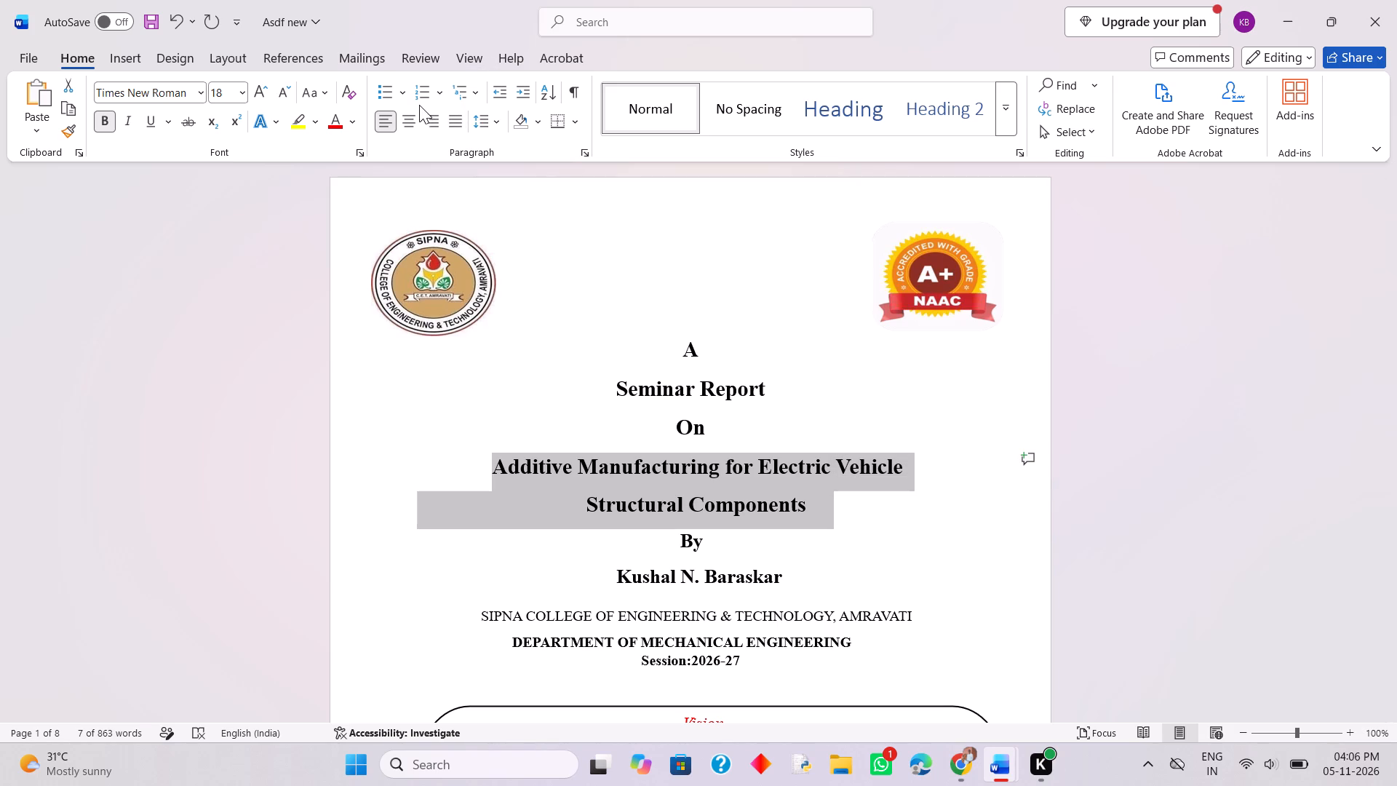
click(415, 111)
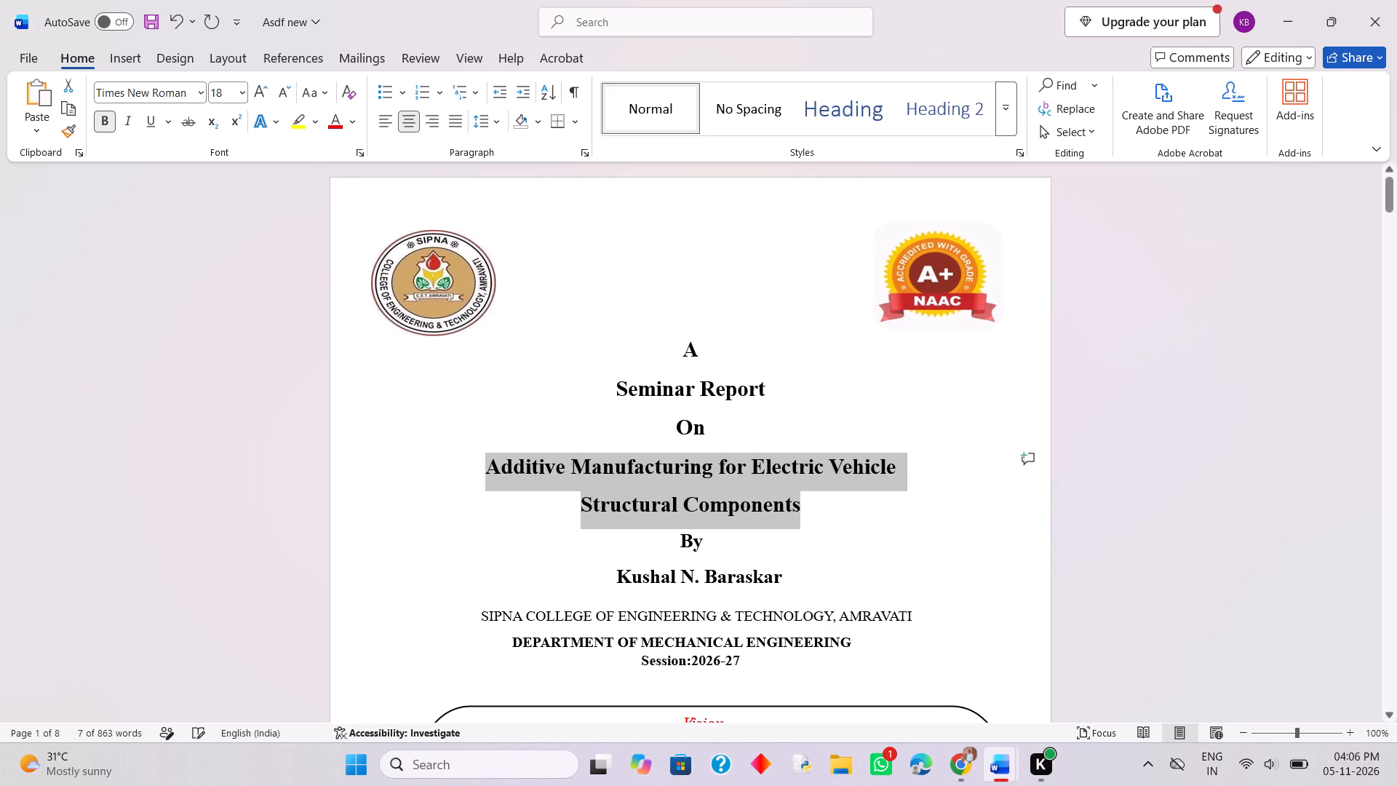
click(775, 327)
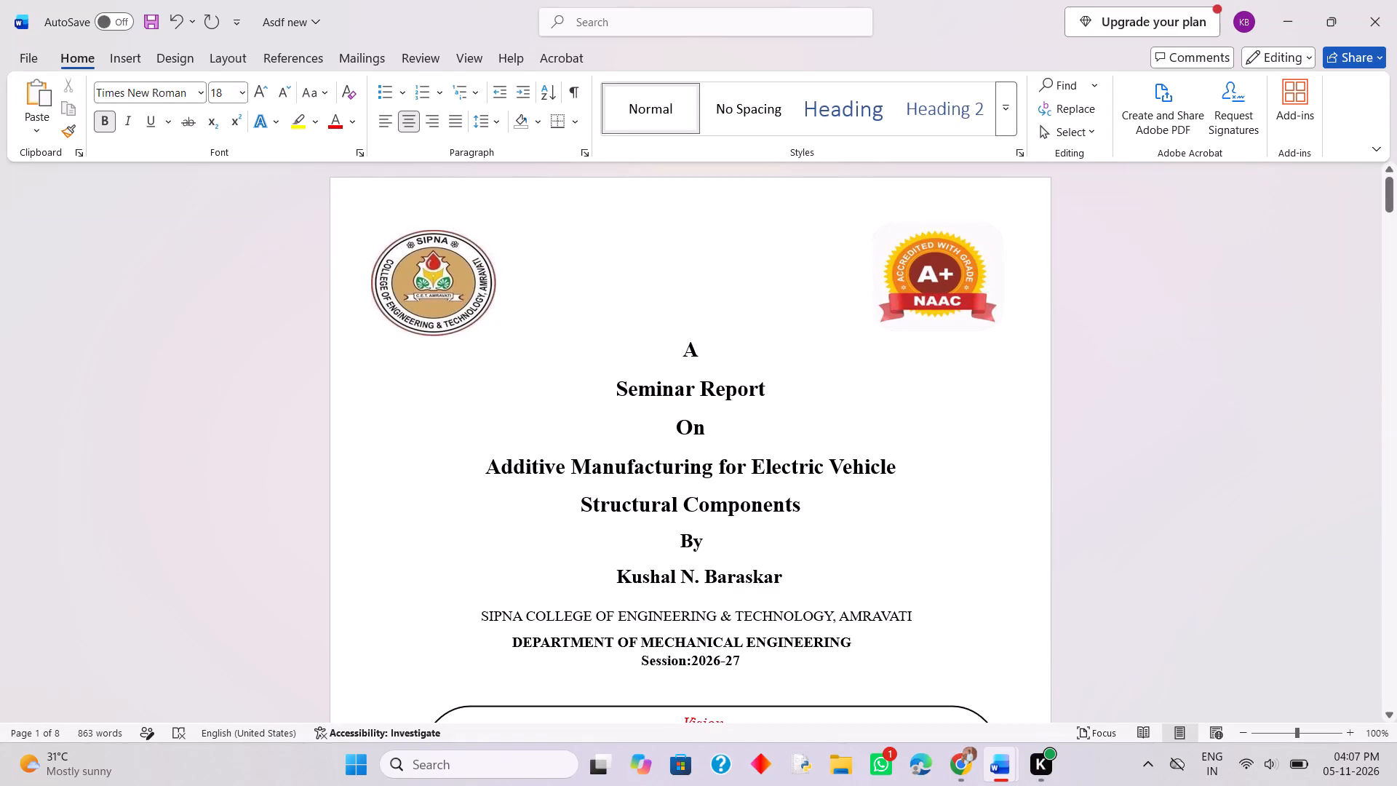
Delete the previous student's name below "By" on the cover page.
click(795, 568)
key(ctrl+BackSpace)
key(ctrl+BackSpace)
key(ctrl+BackSpace)
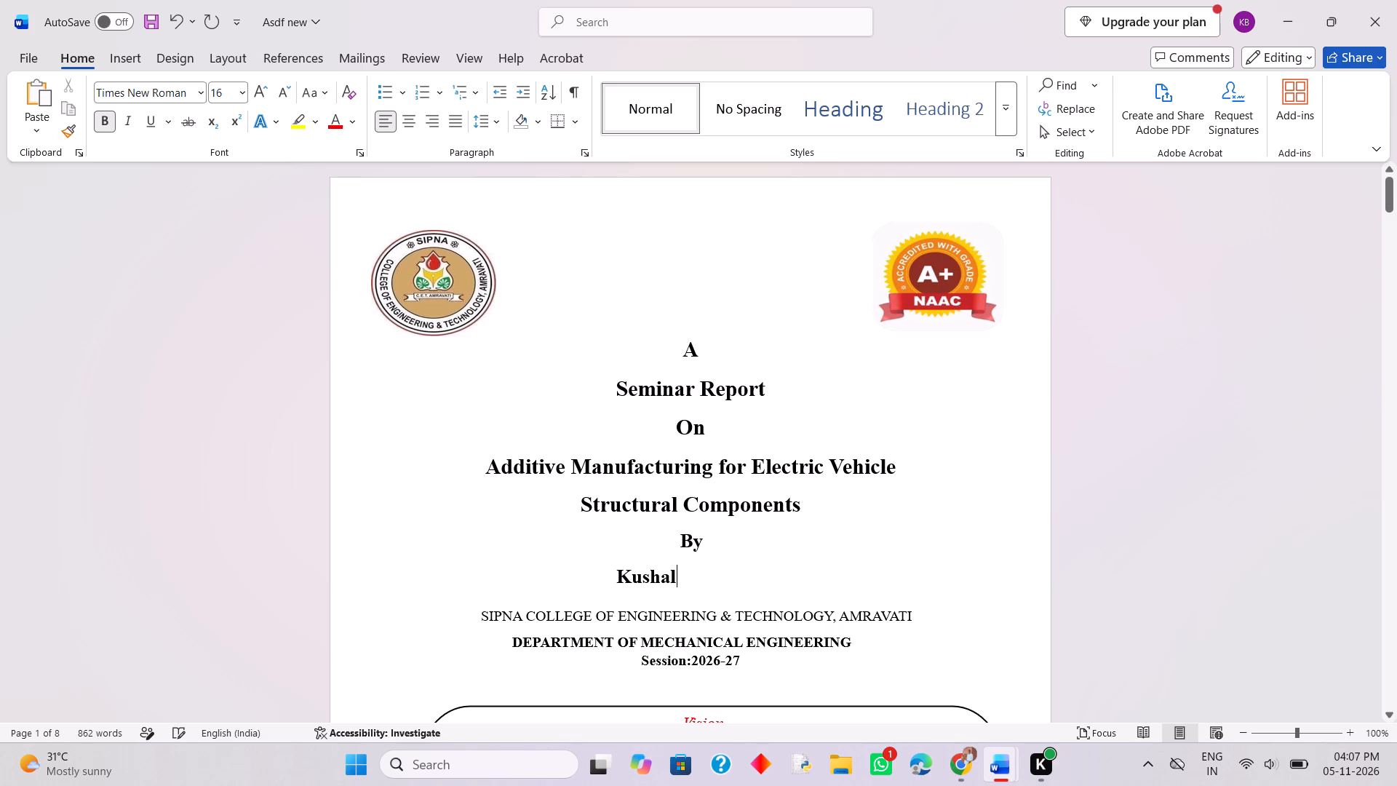
key(ctrl+BackSpace)
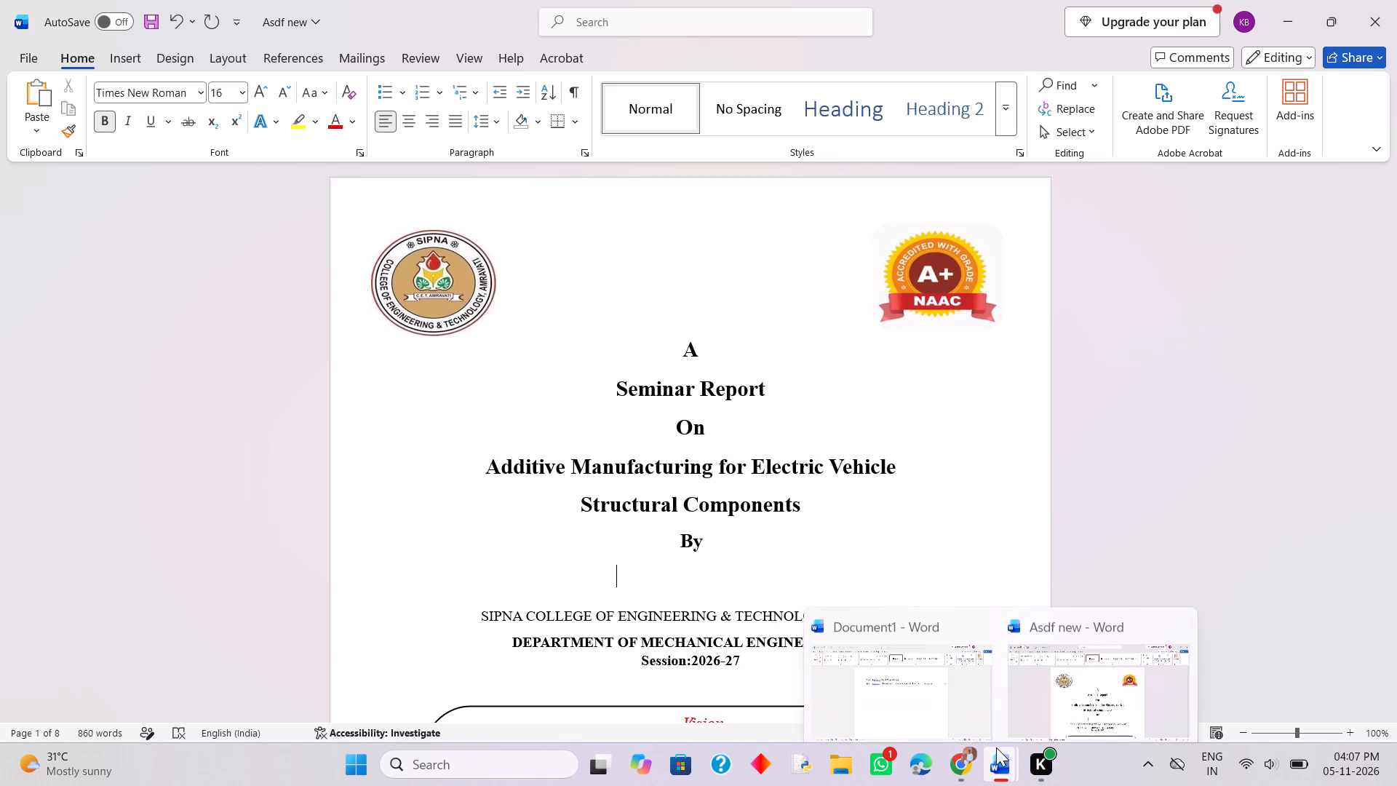
Copy the student's name from the "Name of Student" line in Document1.
click(923, 694)
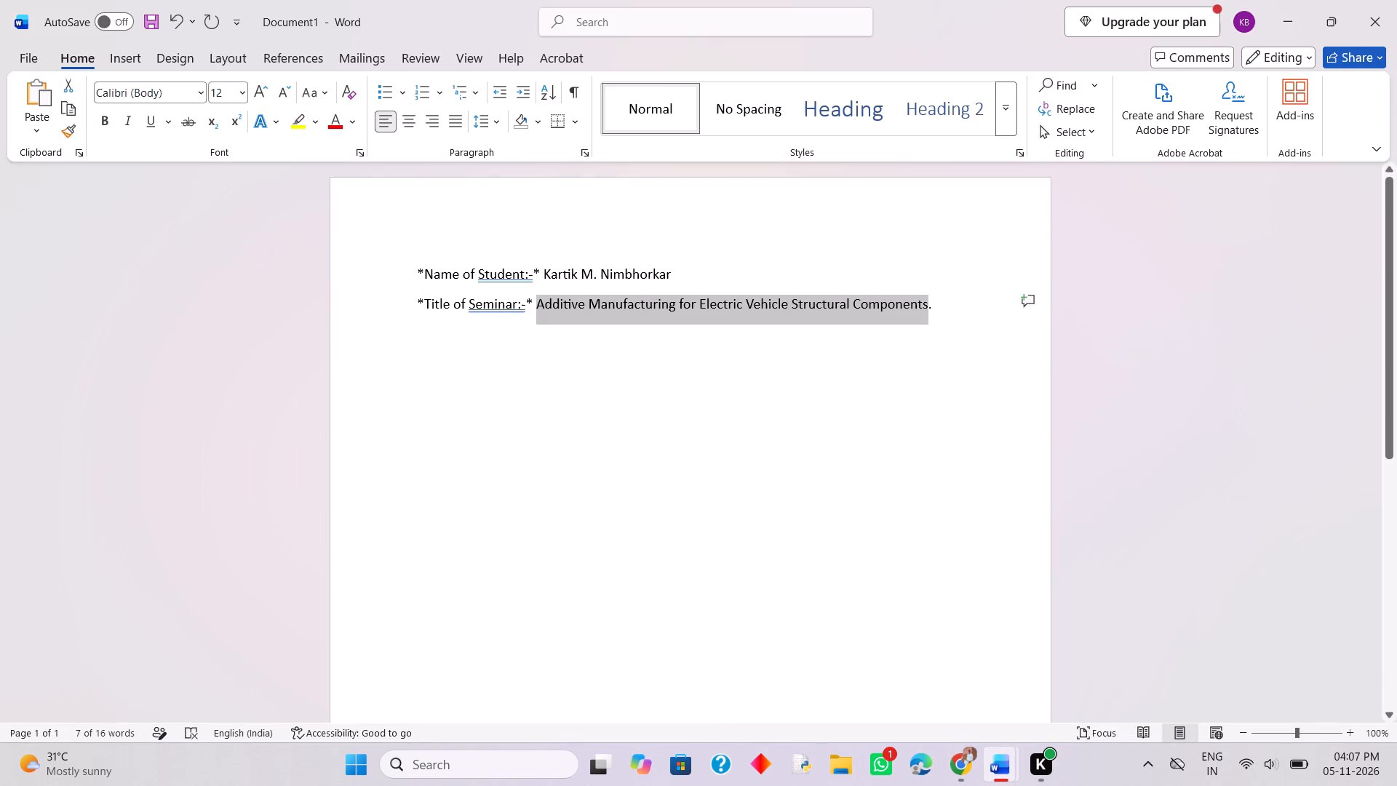
drag(693, 267, 552, 270)
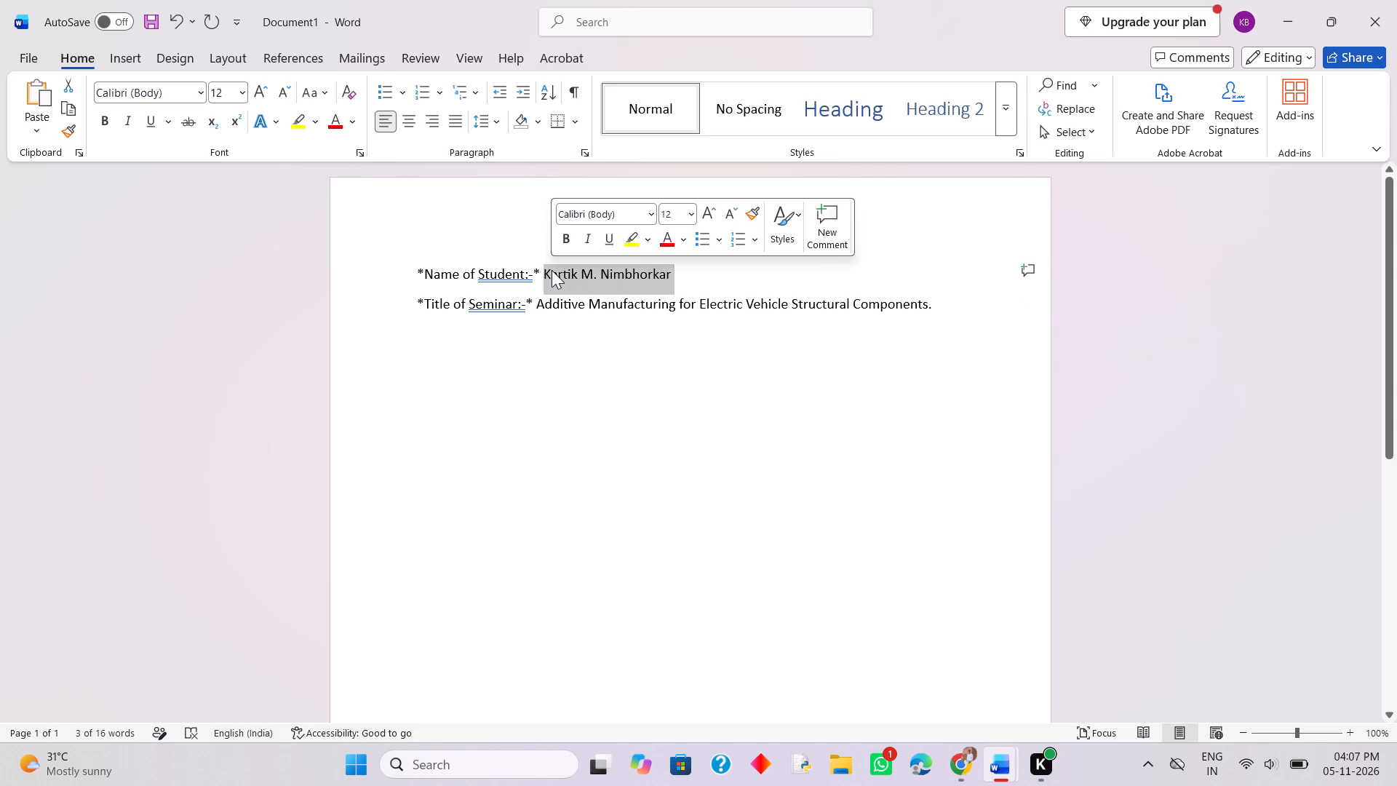
key(ctrl+c)
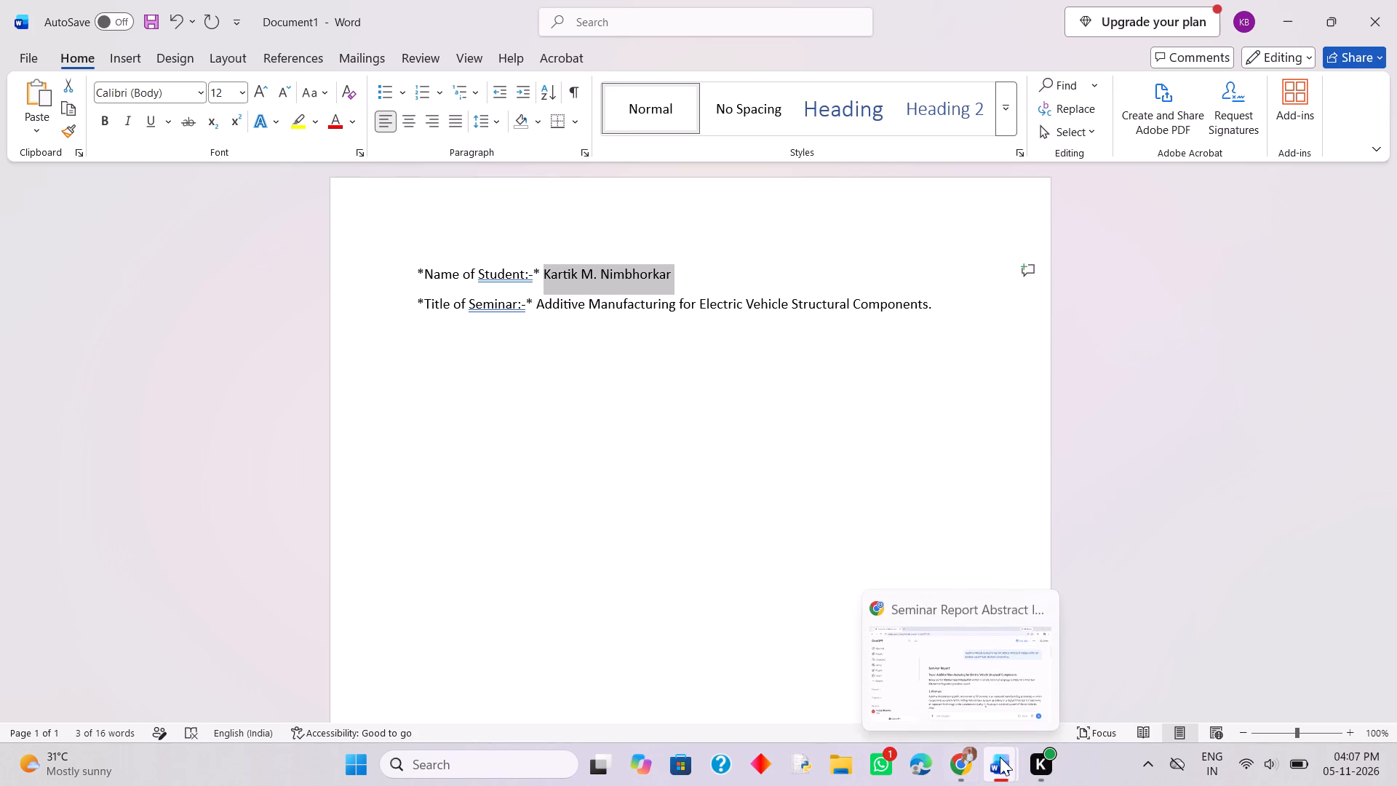
click(910, 700)
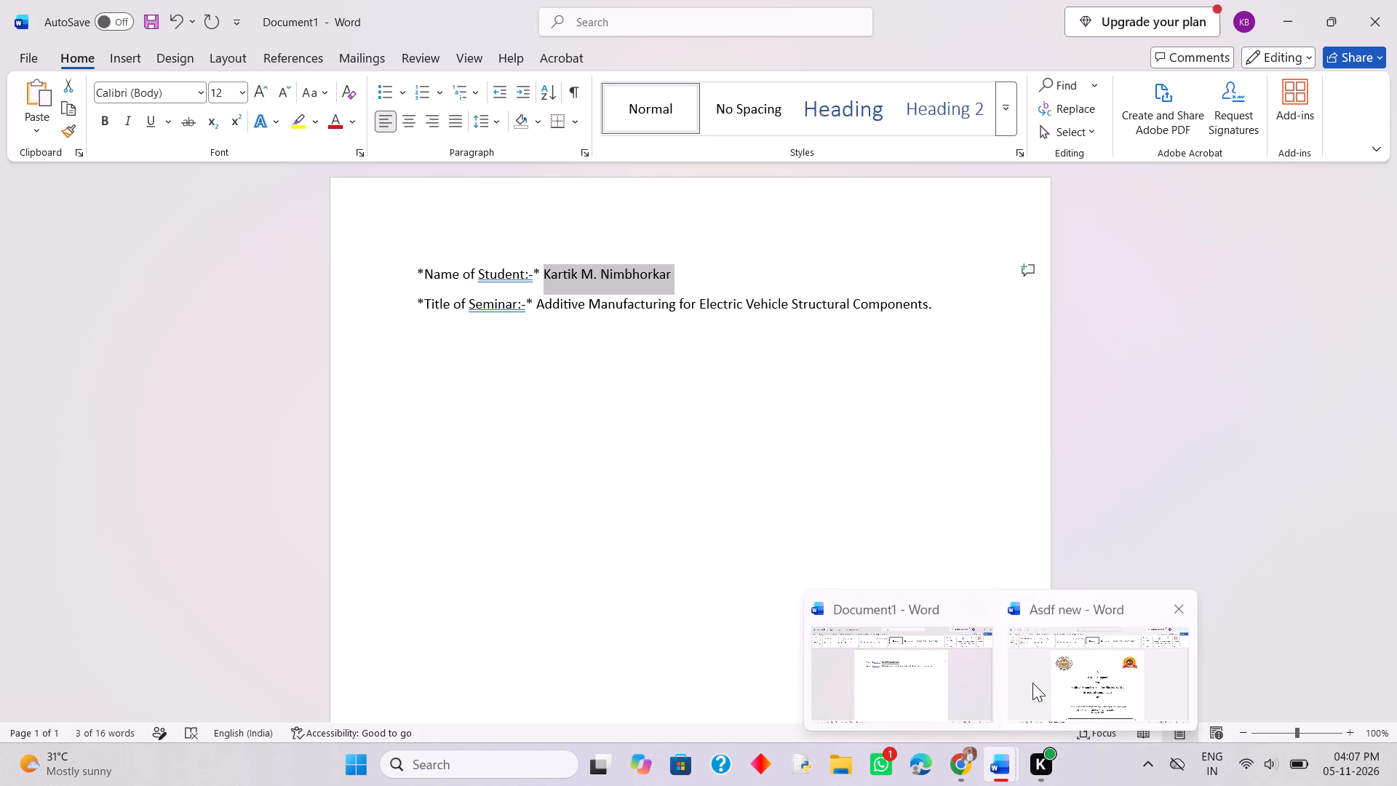
click(929, 654)
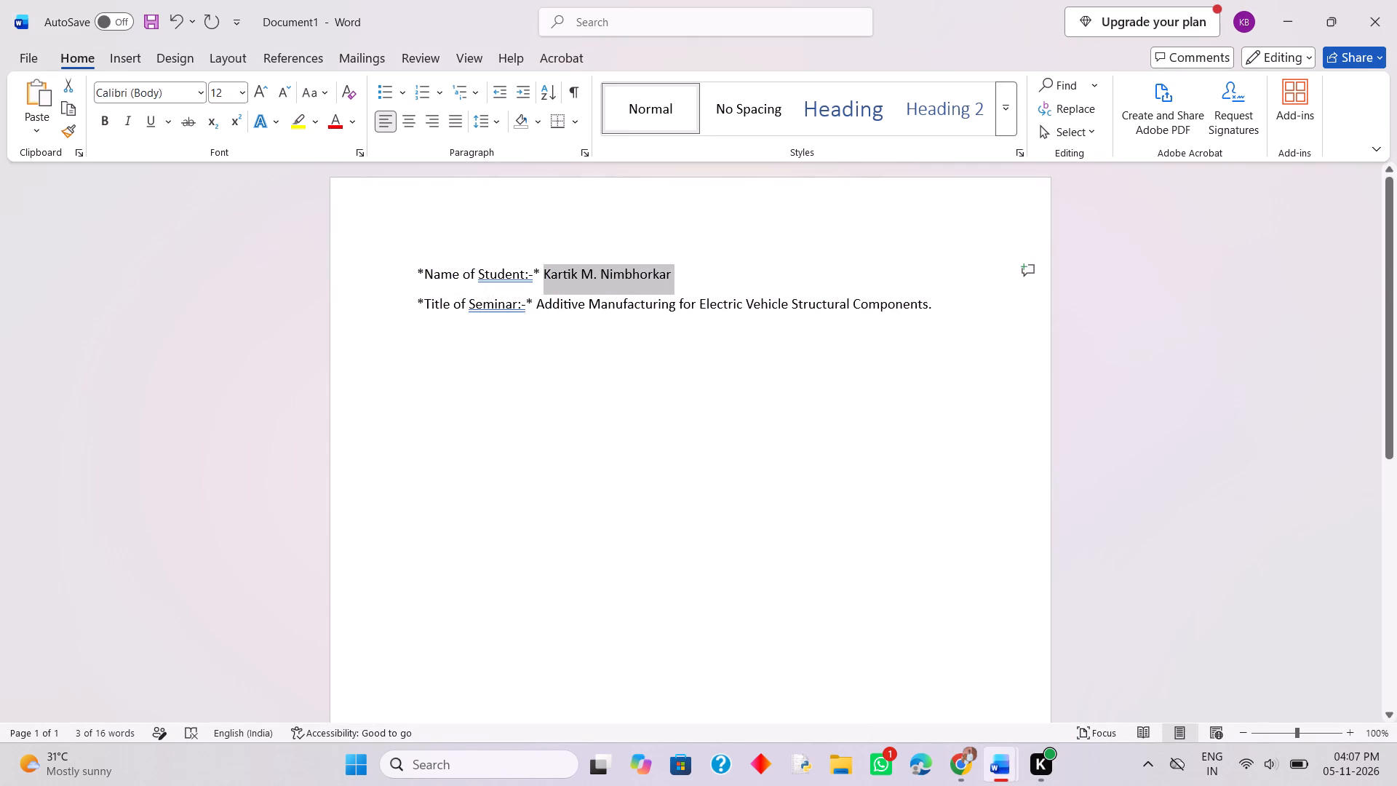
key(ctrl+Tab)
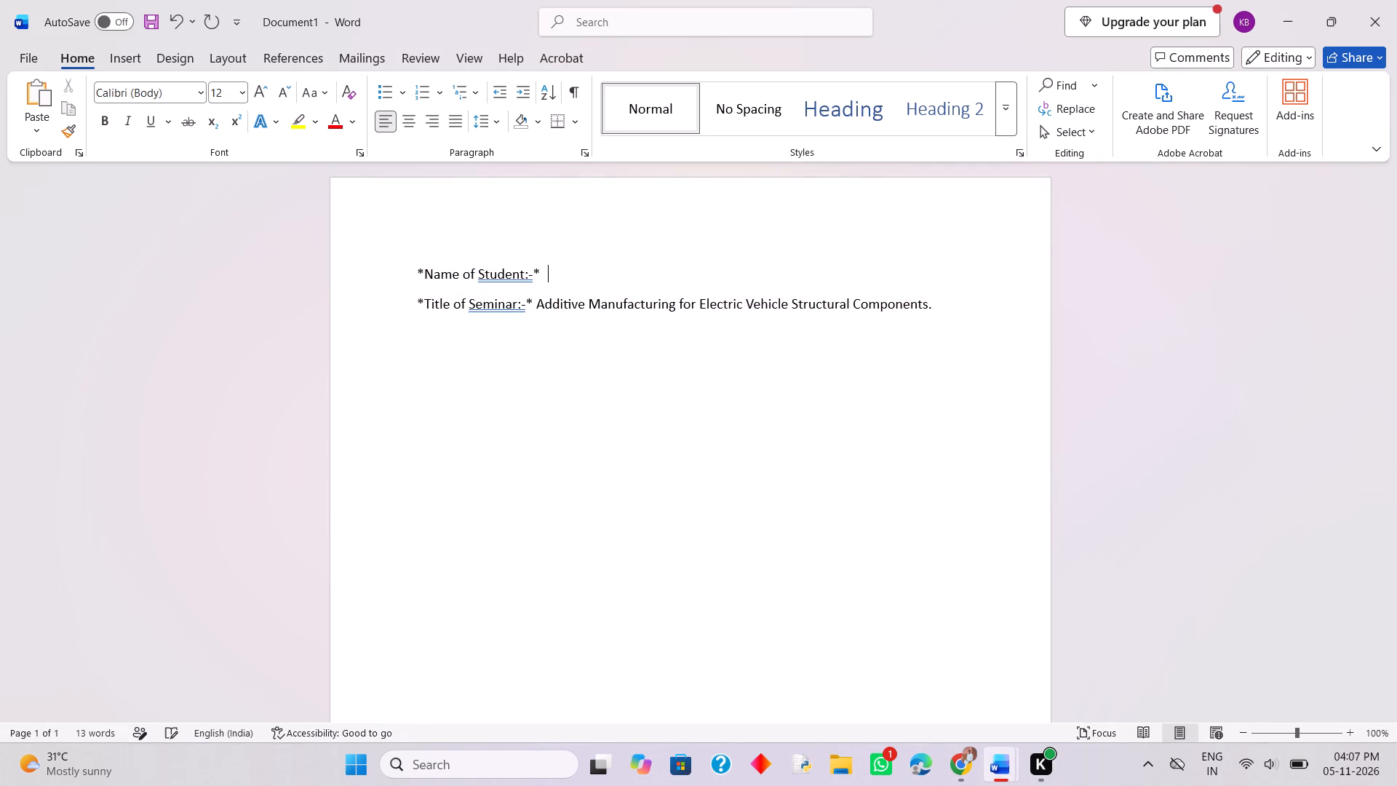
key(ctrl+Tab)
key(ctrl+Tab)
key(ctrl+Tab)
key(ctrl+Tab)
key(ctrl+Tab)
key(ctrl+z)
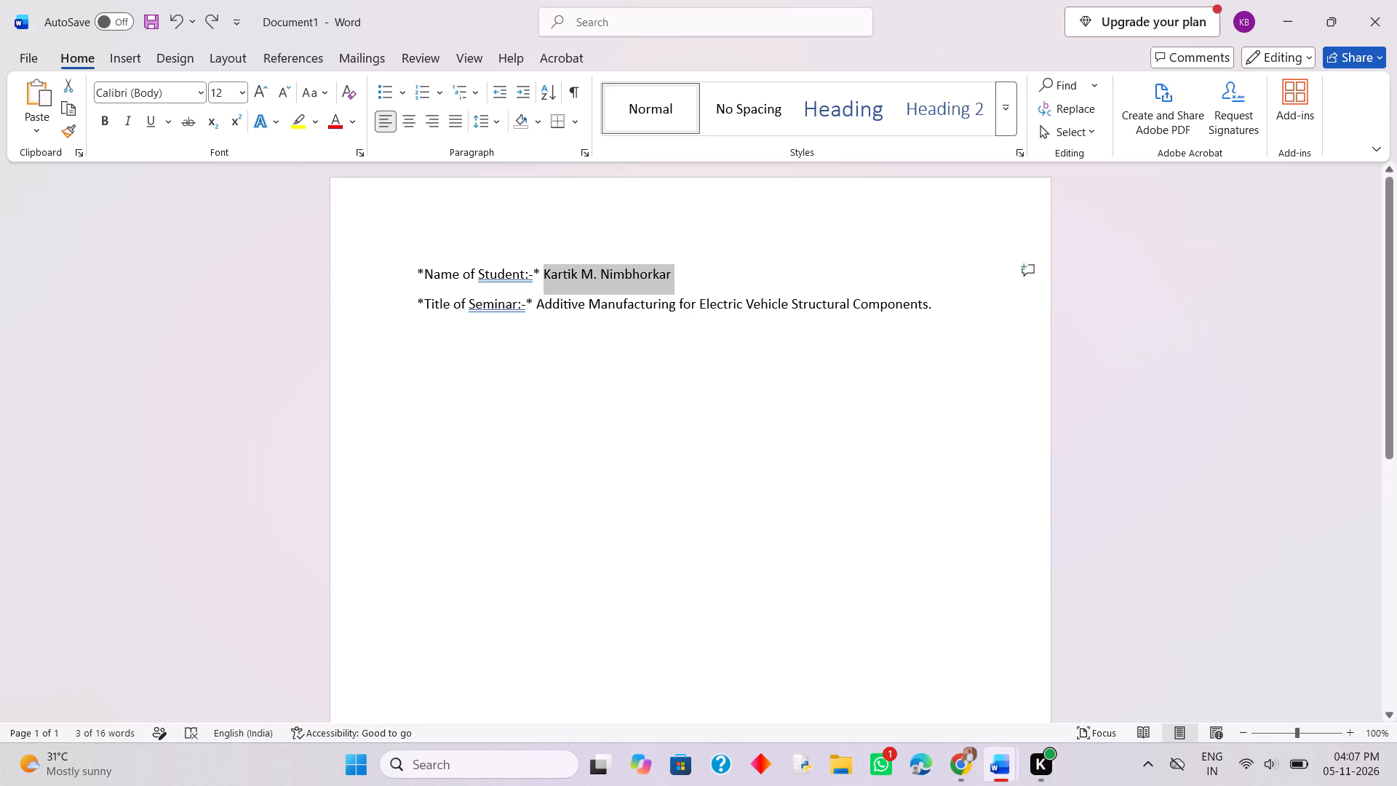
Copy the student's name from Document1 again and paste it on the empty line below "By" in the Asdf new document.
click(686, 270)
drag(686, 270, 571, 266)
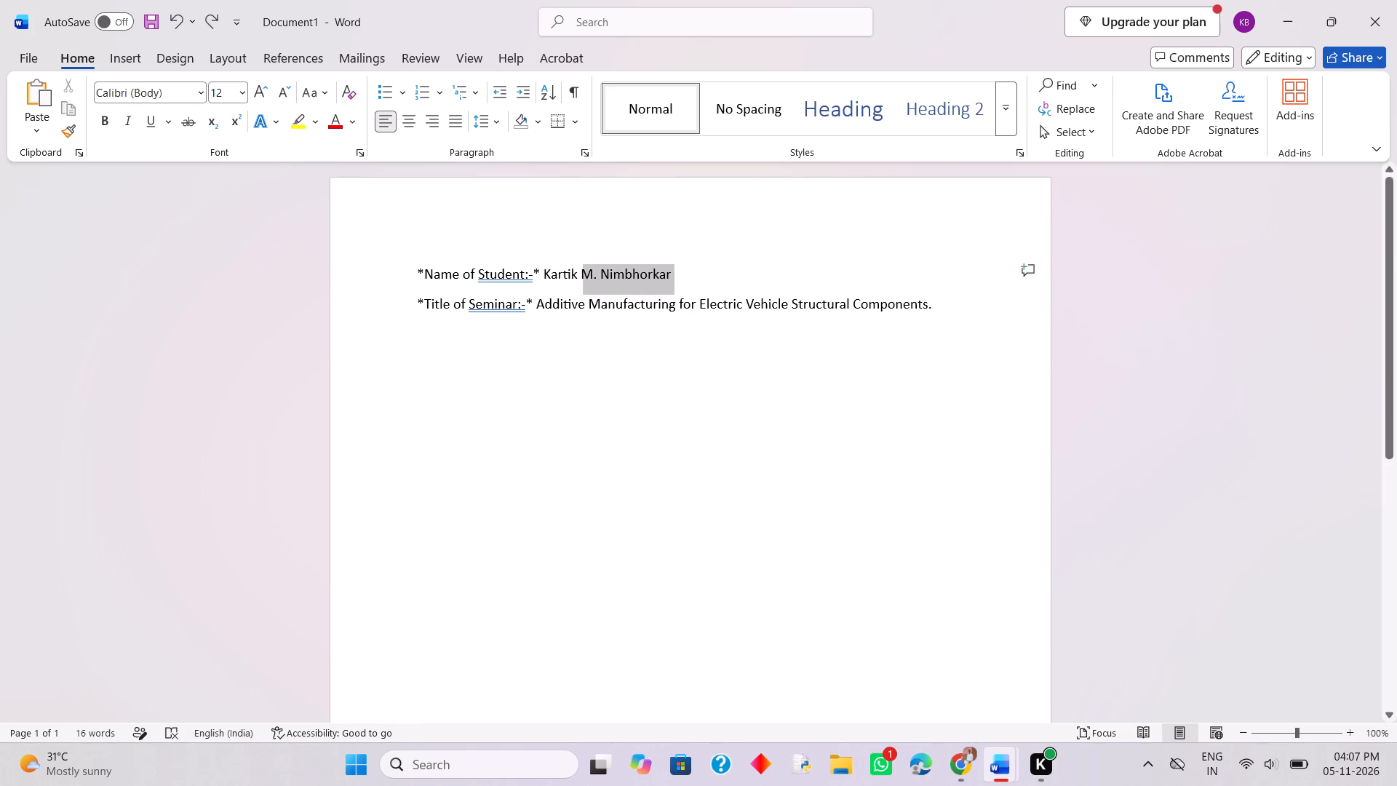
drag(571, 266, 554, 266)
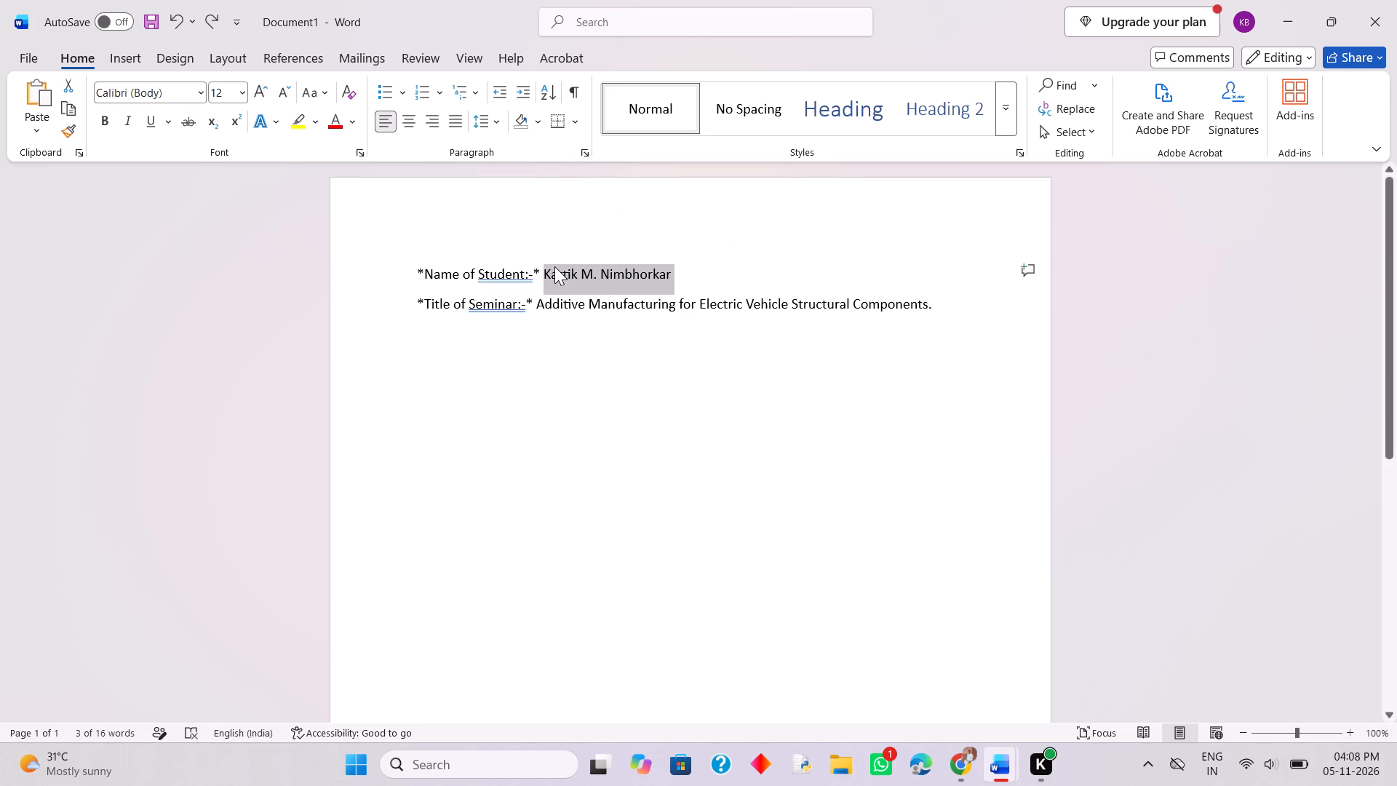
key(ctrl+c)
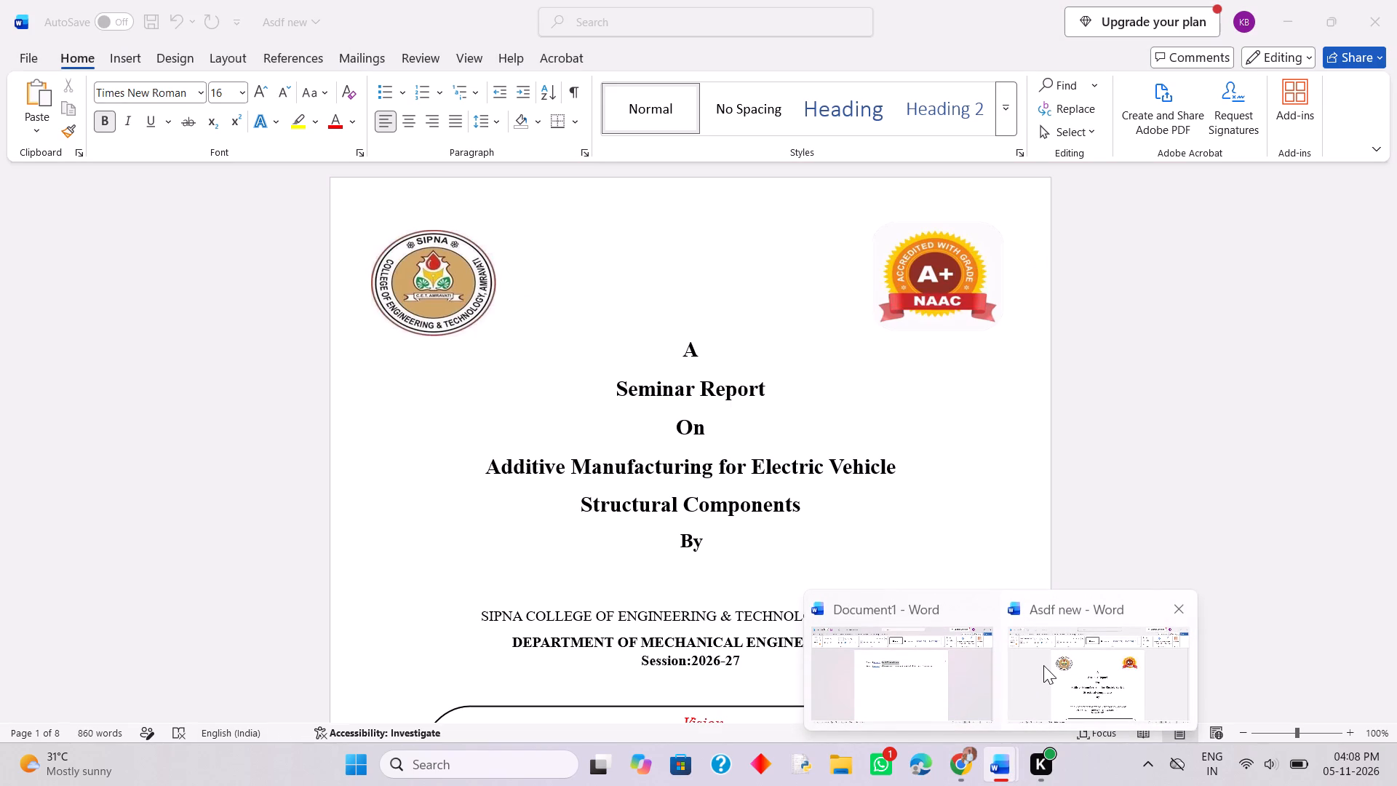
click(1043, 665)
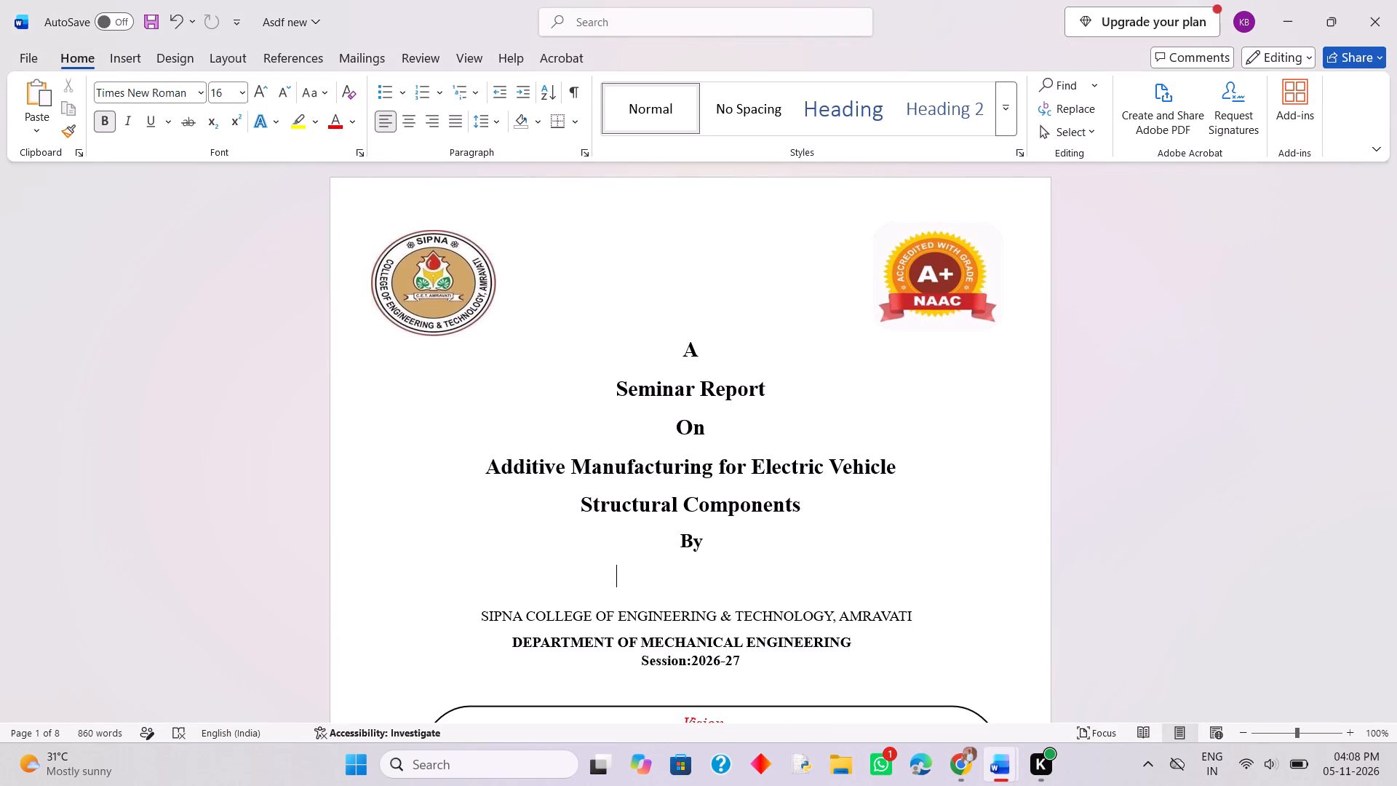
key(ctrl+v)
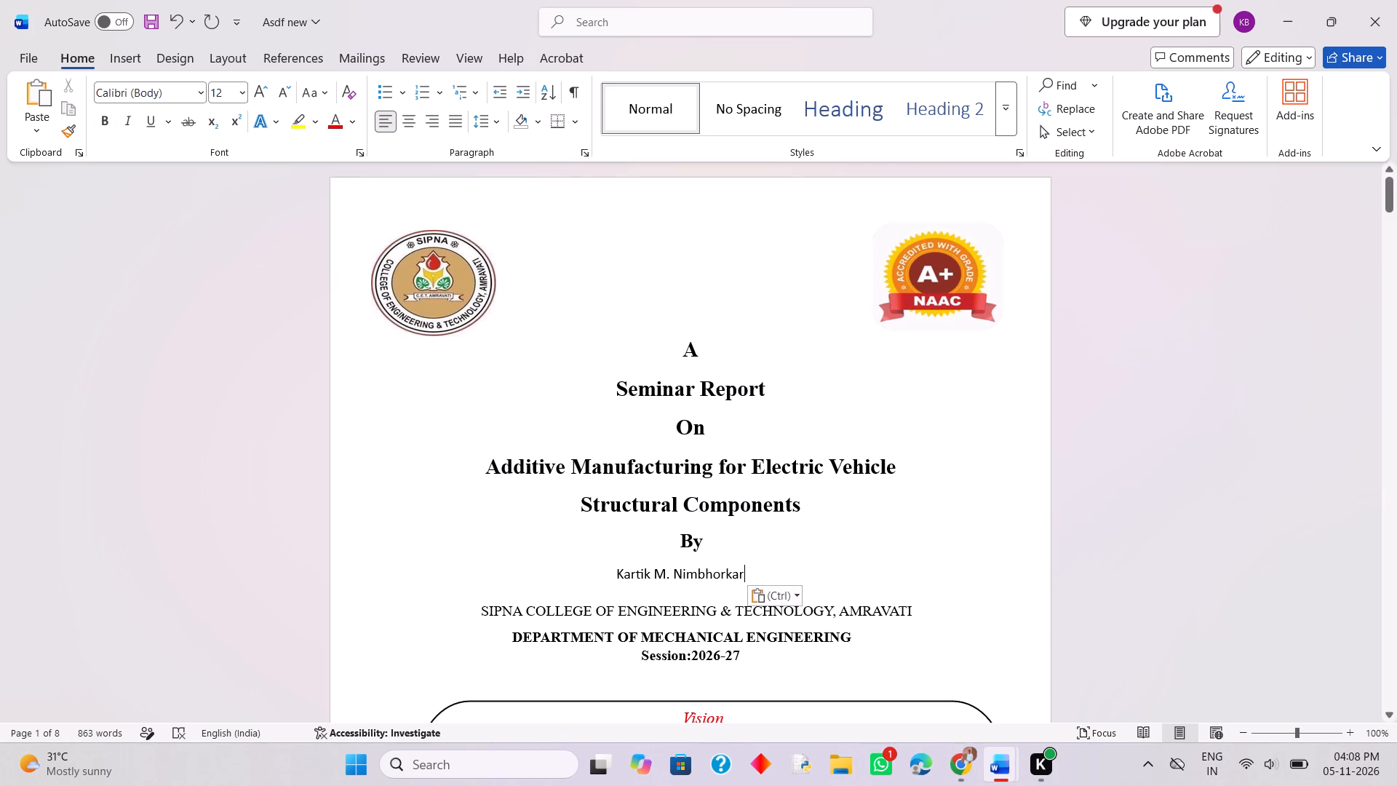
Format the pasted student's name on the cover page as Times New Roman, size 18, bold.
drag(752, 567, 621, 571)
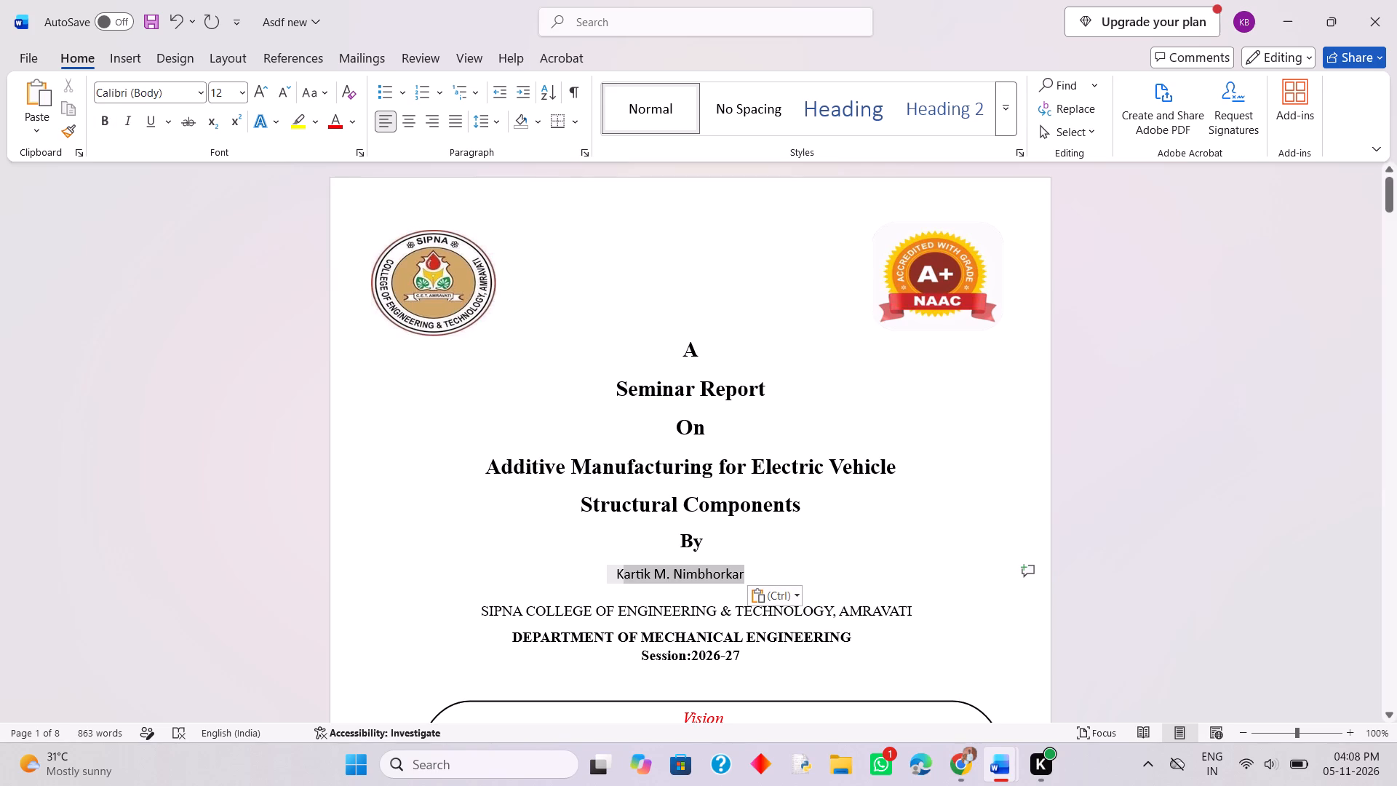
drag(621, 571, 615, 571)
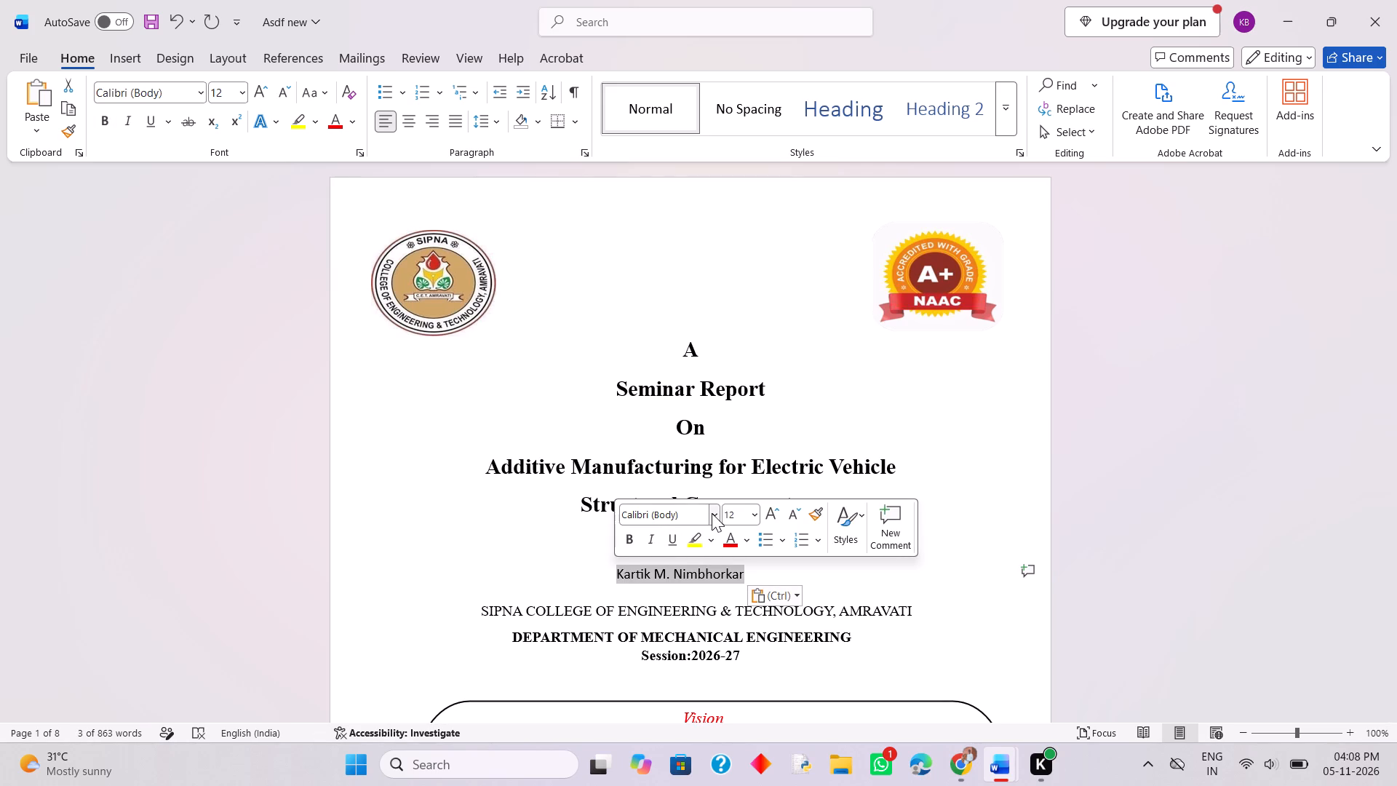
click(712, 513)
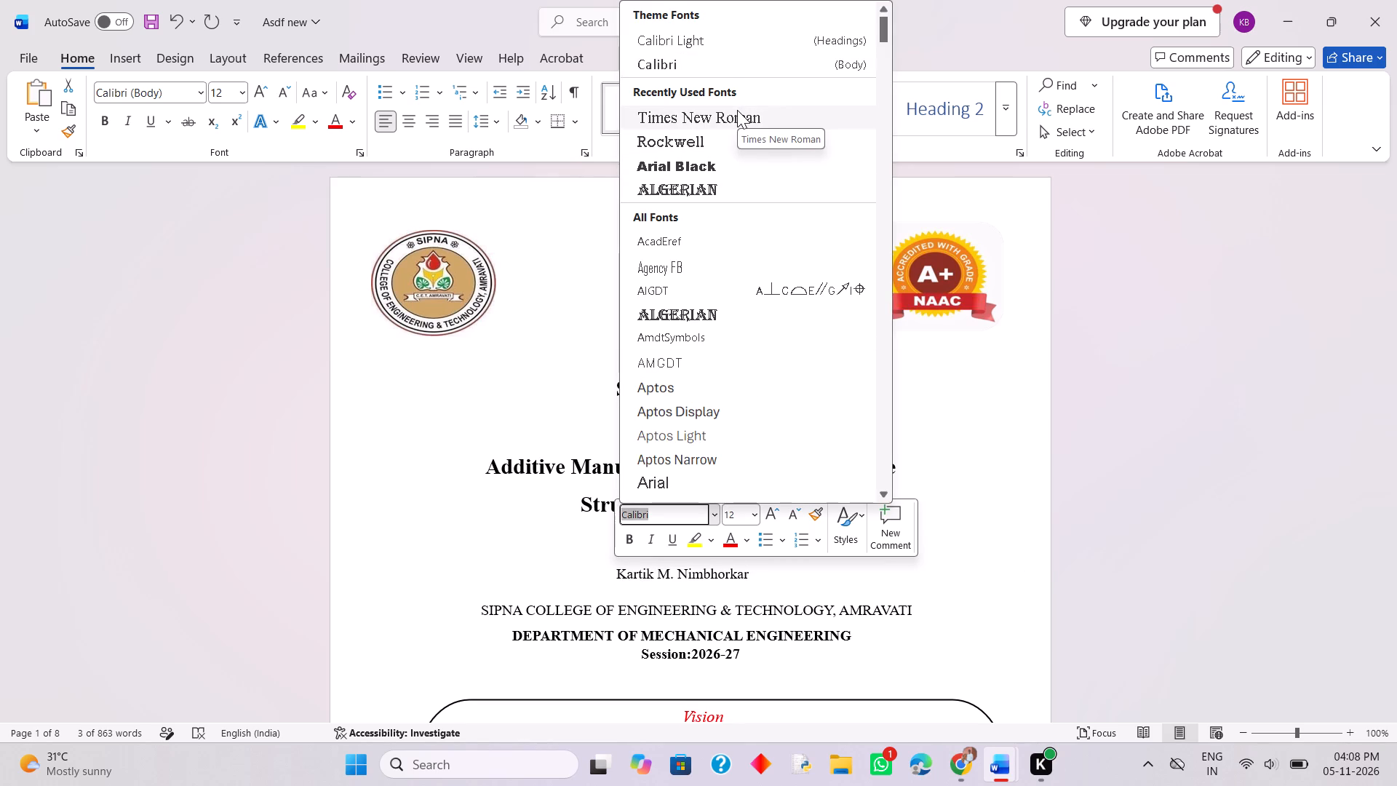
click(737, 110)
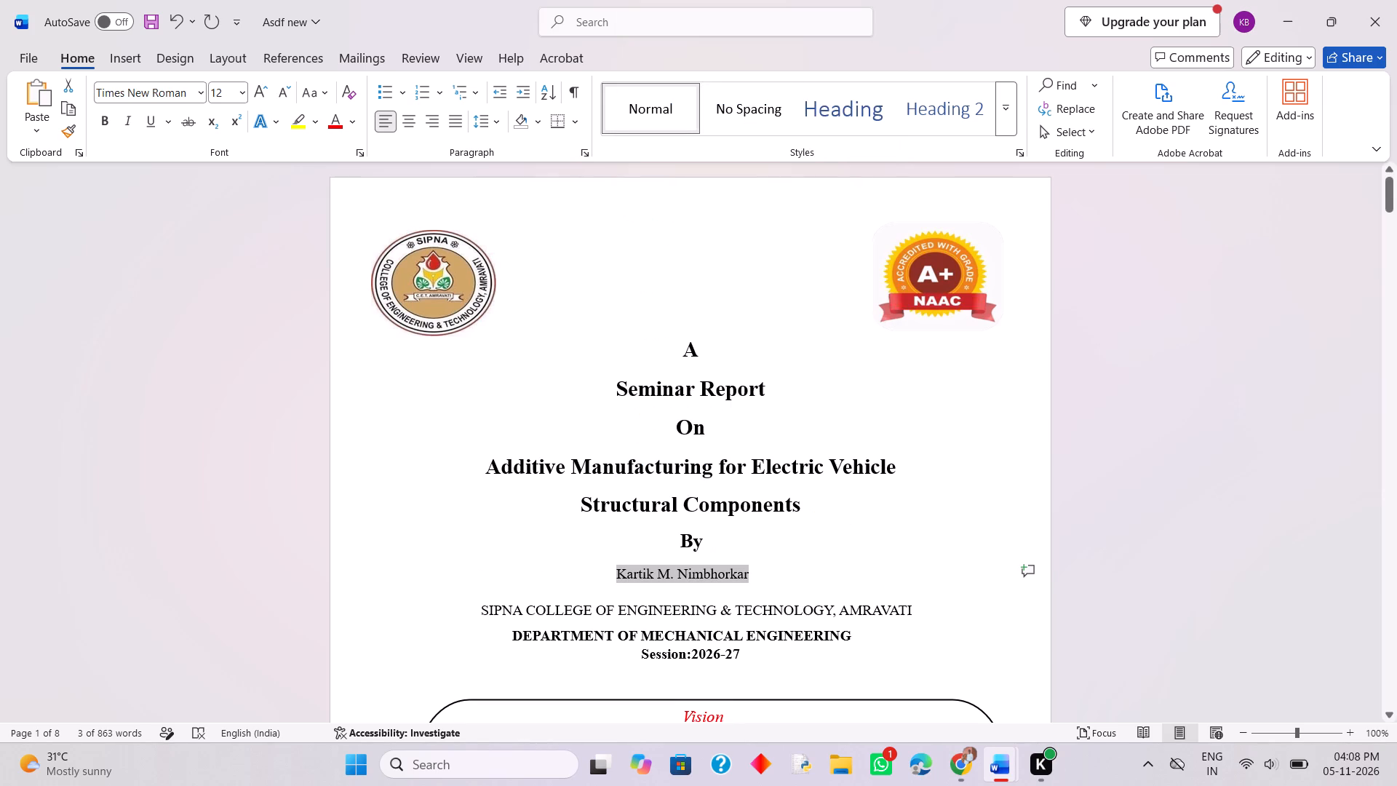
click(242, 84)
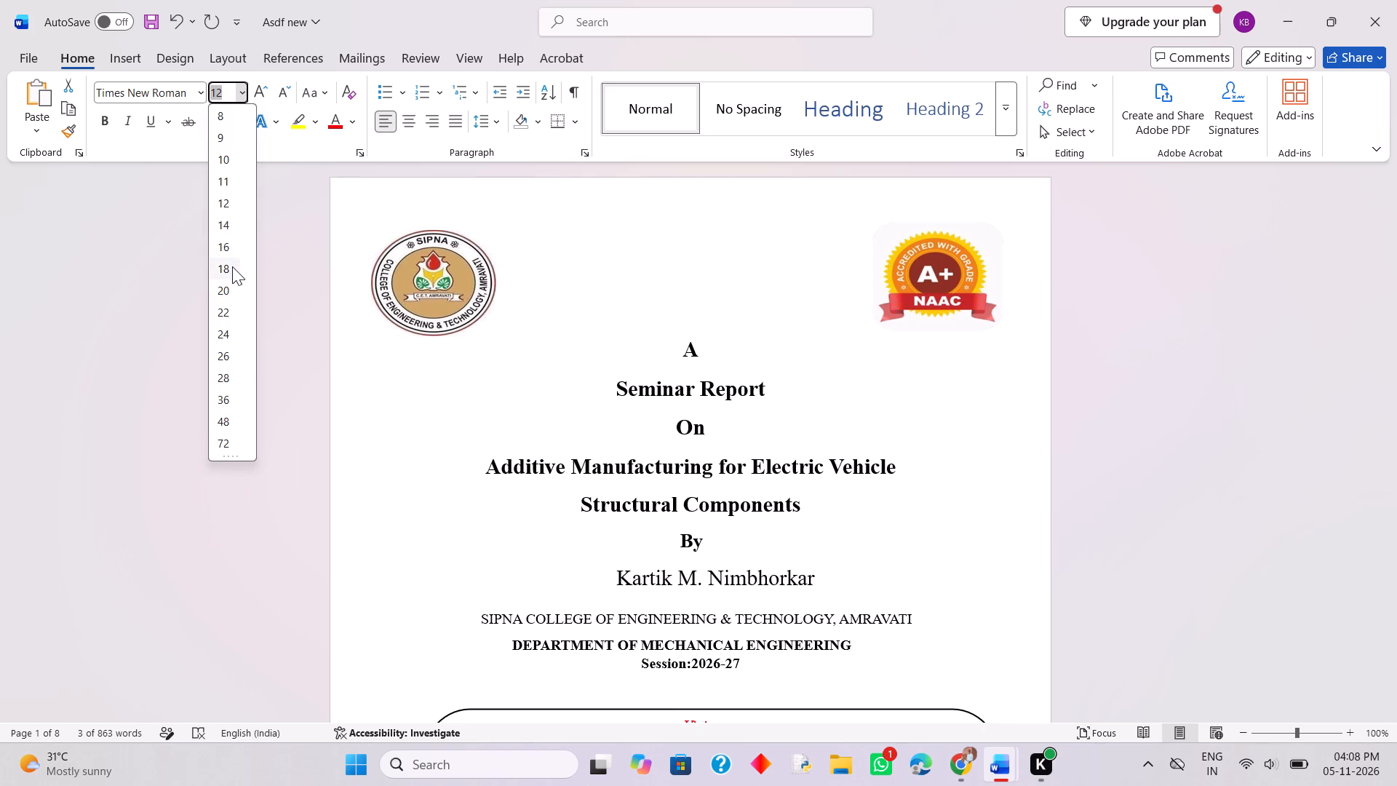
click(232, 266)
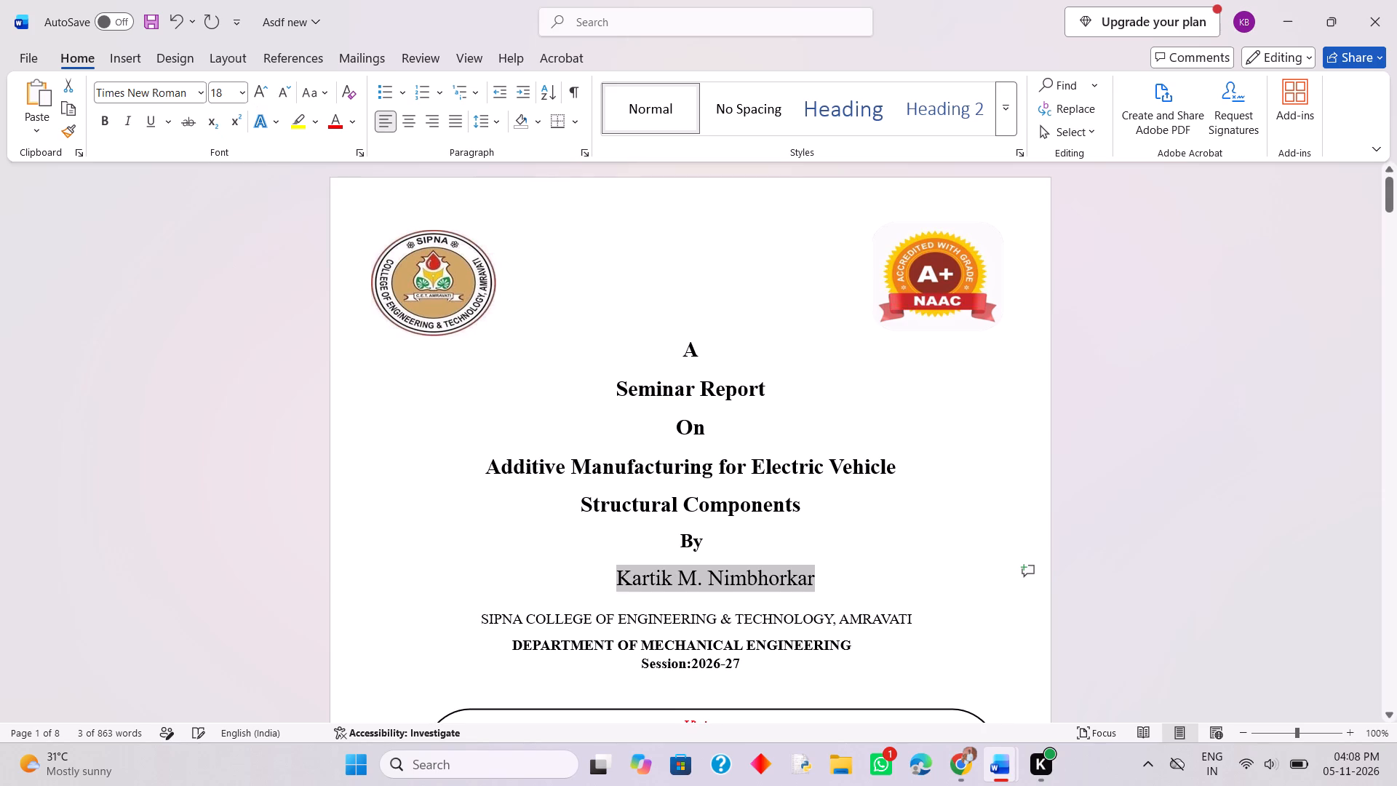
click(853, 561)
click(831, 577)
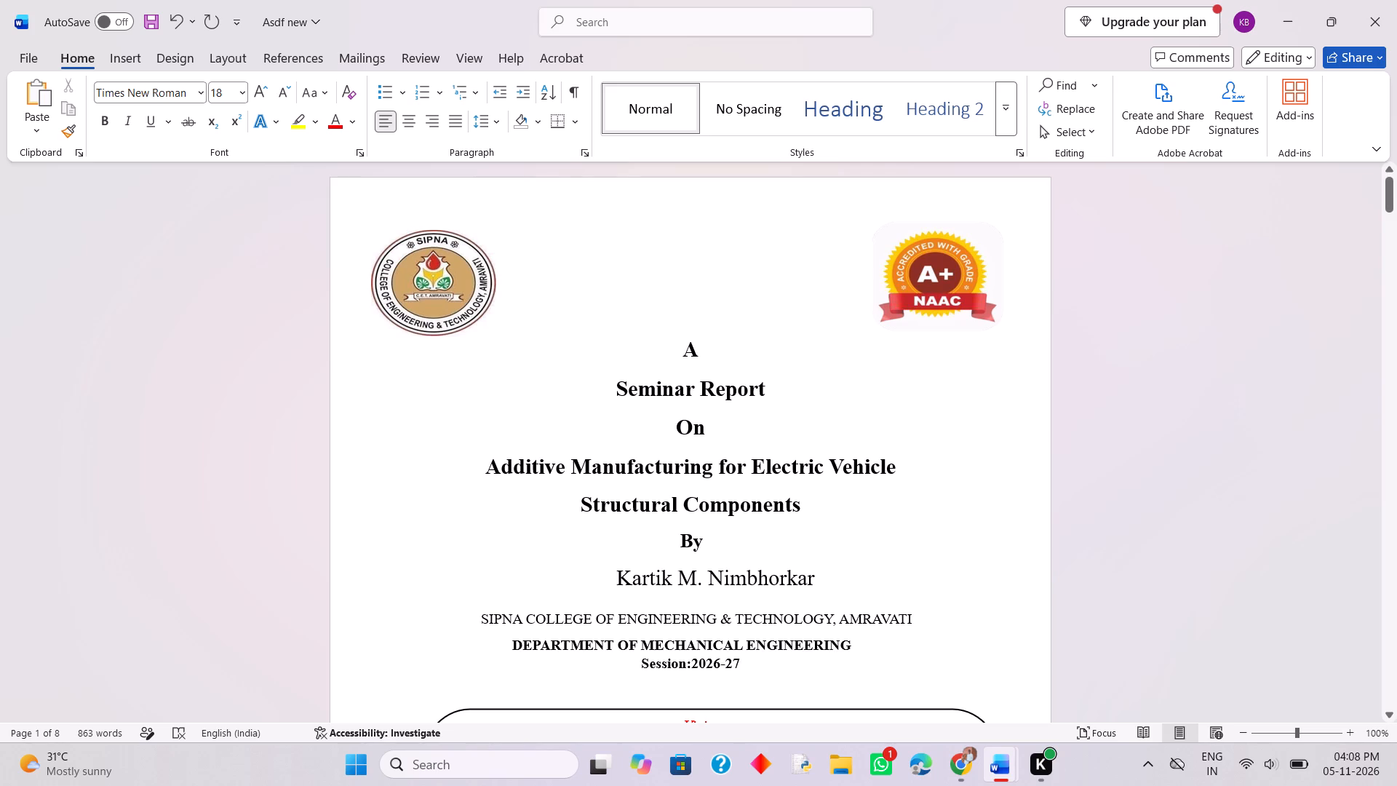
drag(616, 576, 823, 584)
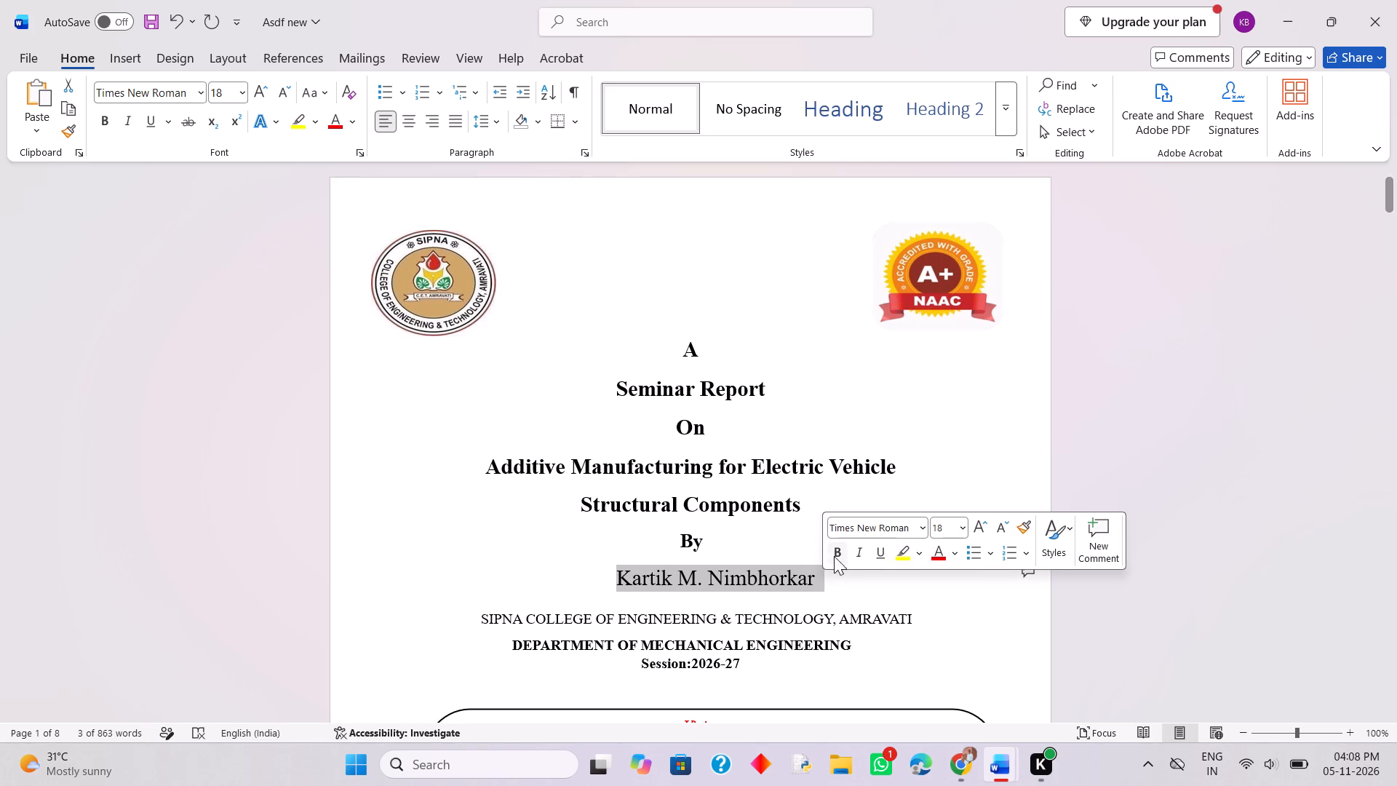
click(835, 552)
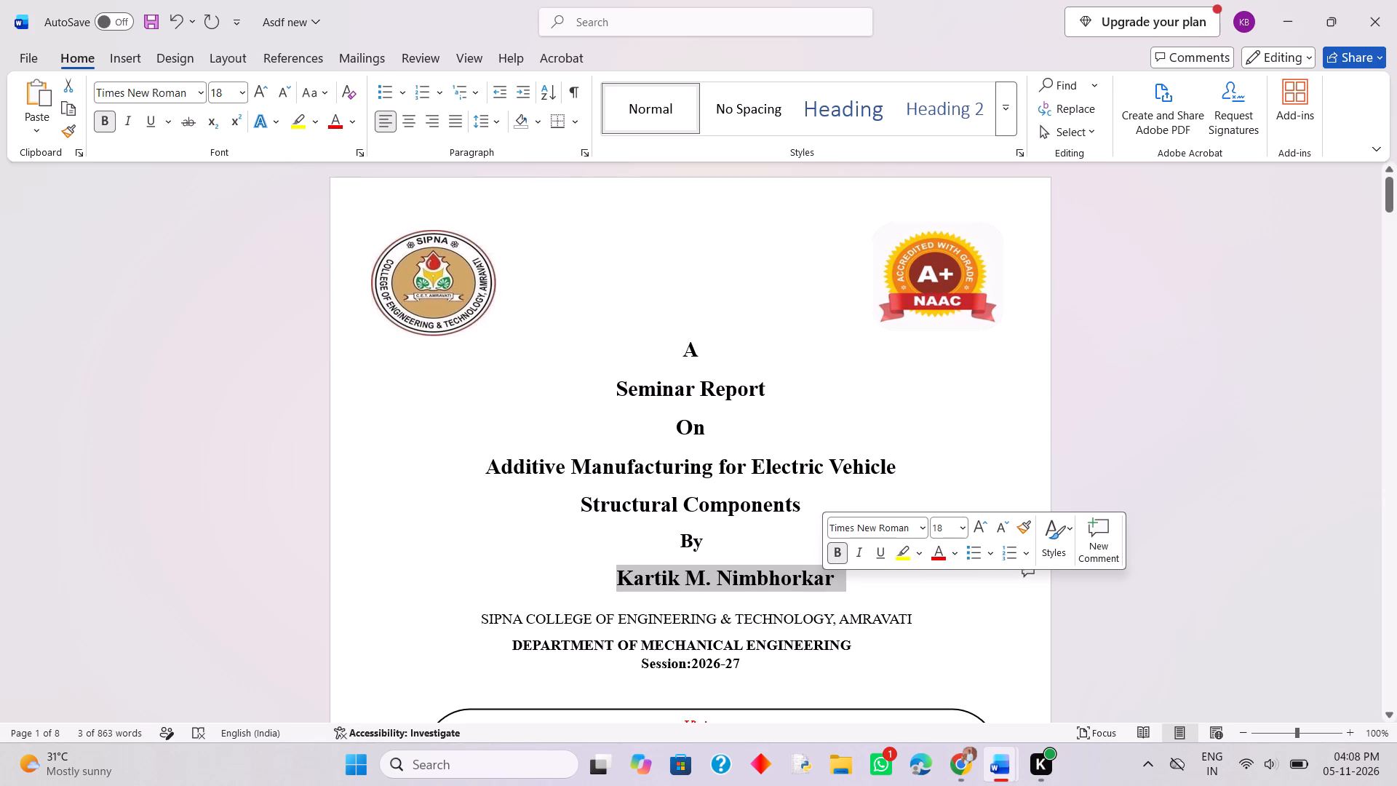
Delete four spaces in front of the student's name to shift it toward the middle under "By".
click(736, 542)
click(613, 575)
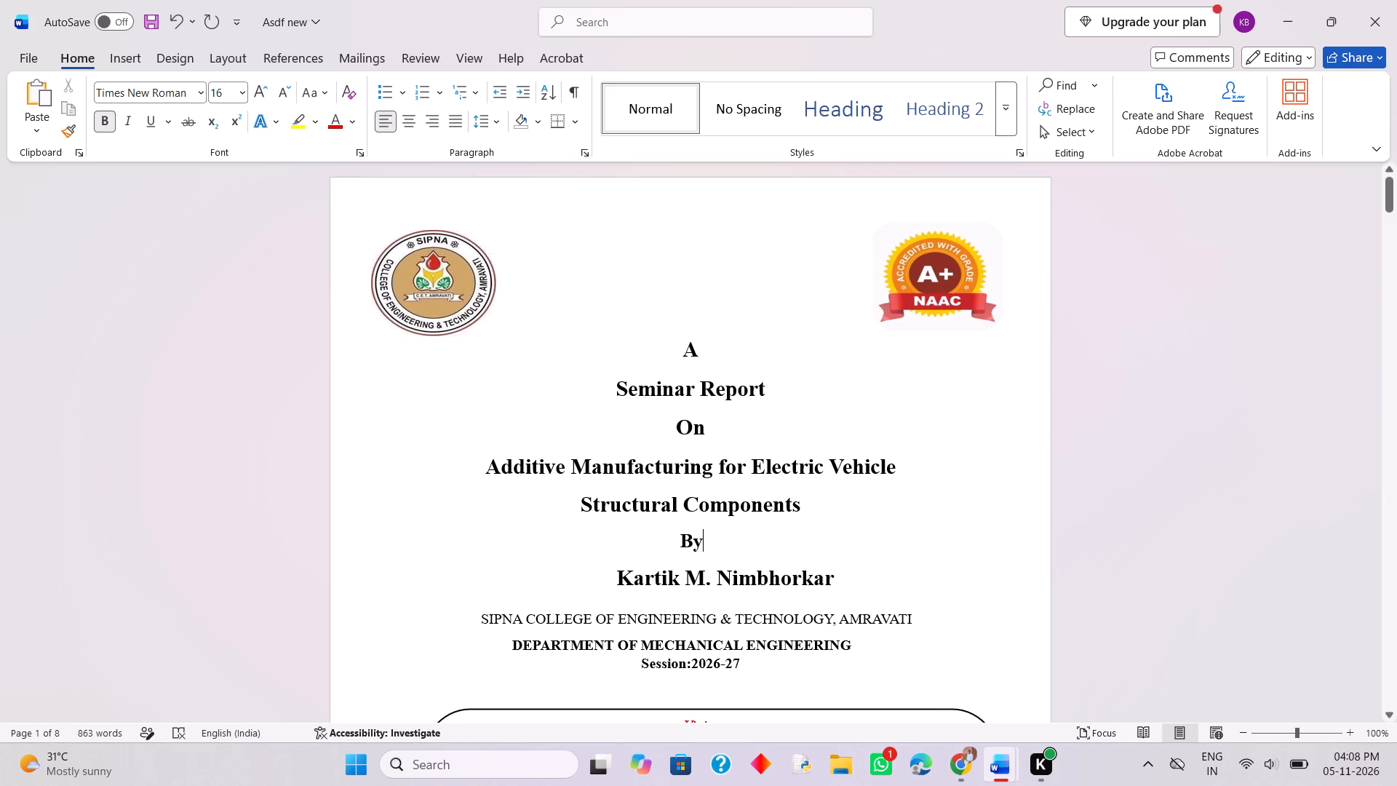
key(BackSpace)
key(BackSpace)
key(BackSpace)
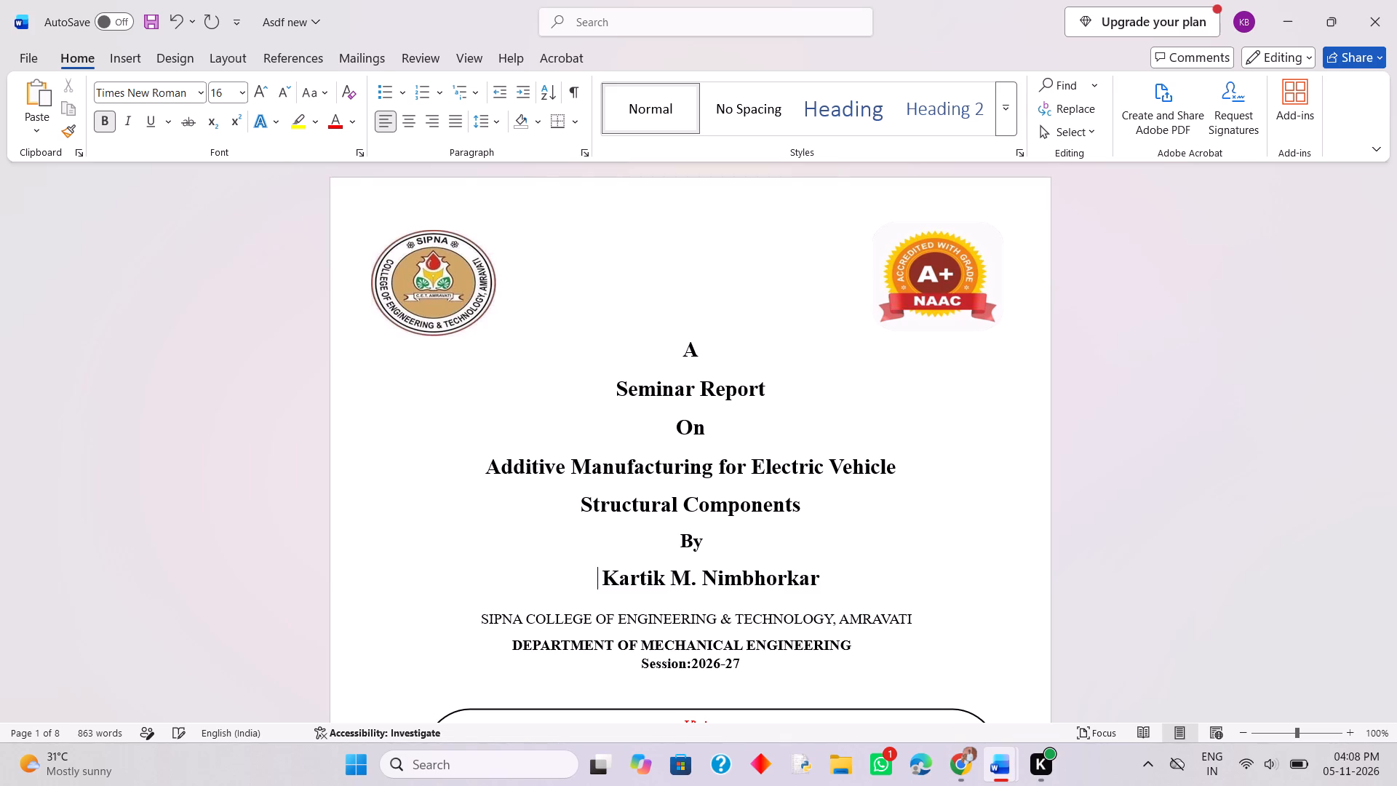
key(BackSpace)
click(613, 575)
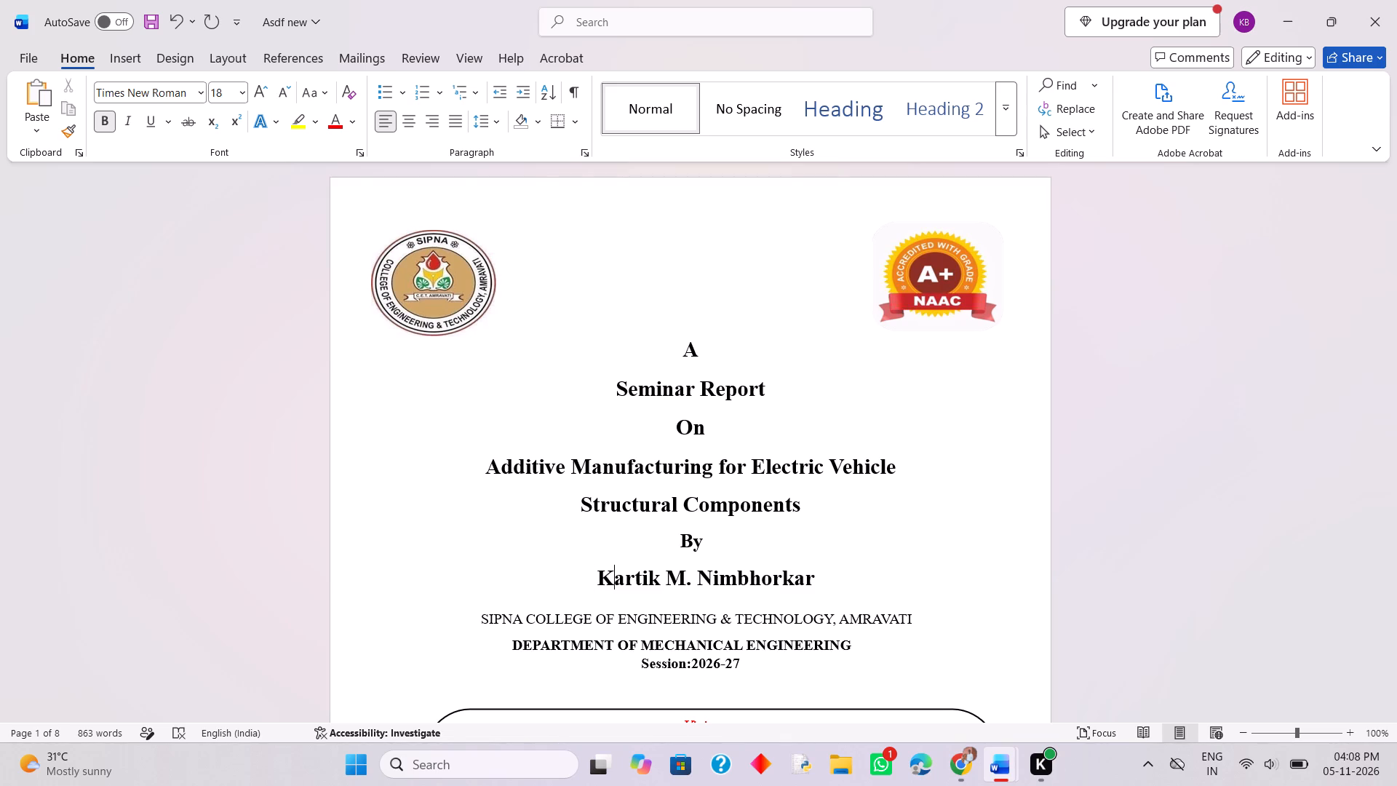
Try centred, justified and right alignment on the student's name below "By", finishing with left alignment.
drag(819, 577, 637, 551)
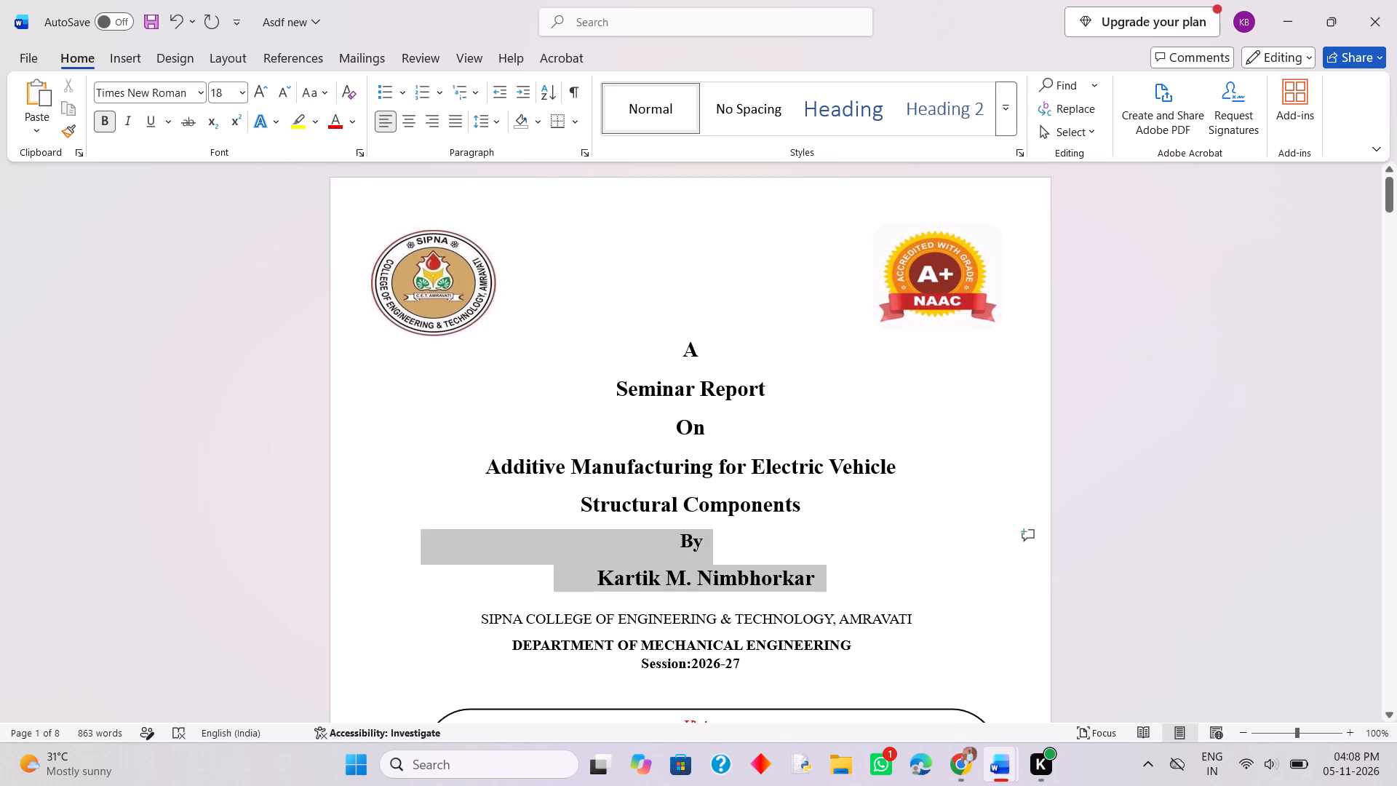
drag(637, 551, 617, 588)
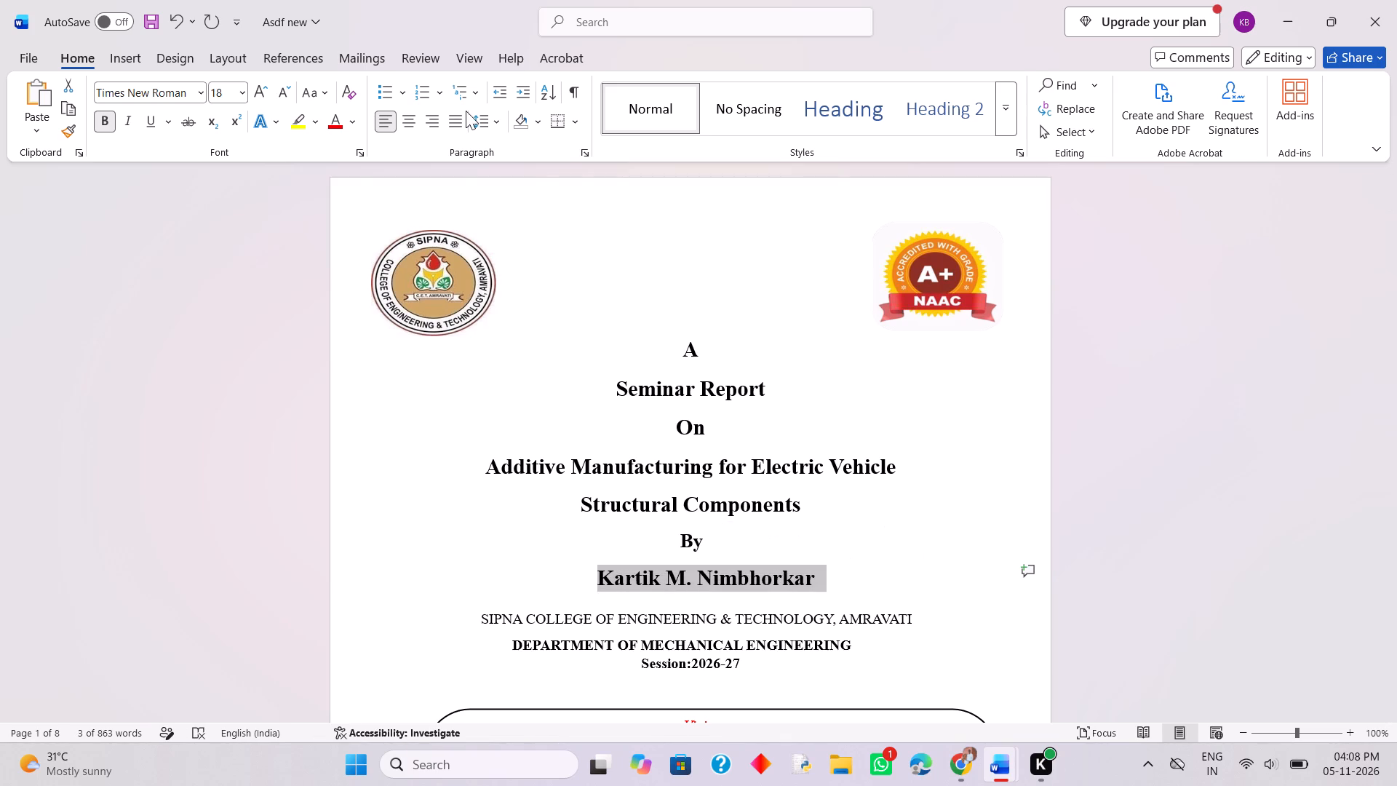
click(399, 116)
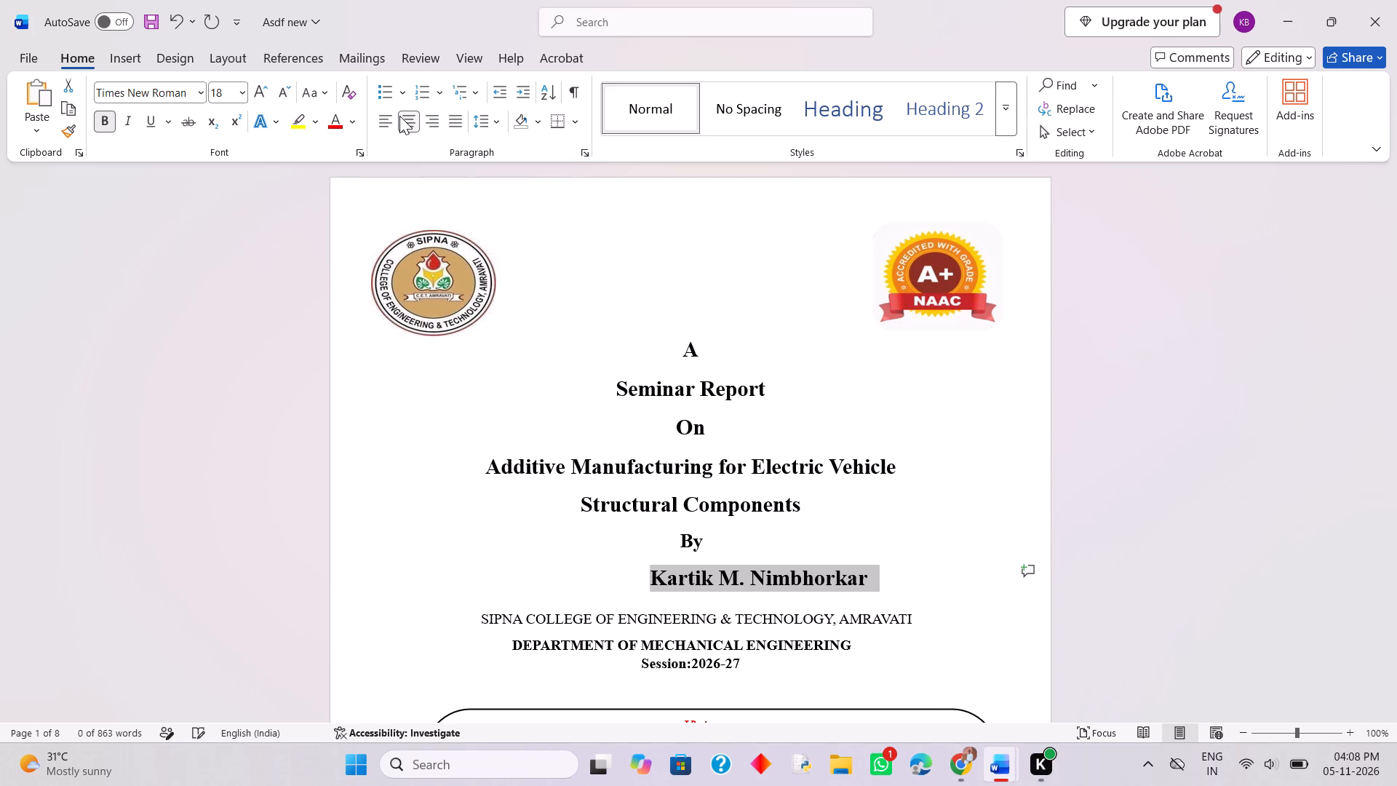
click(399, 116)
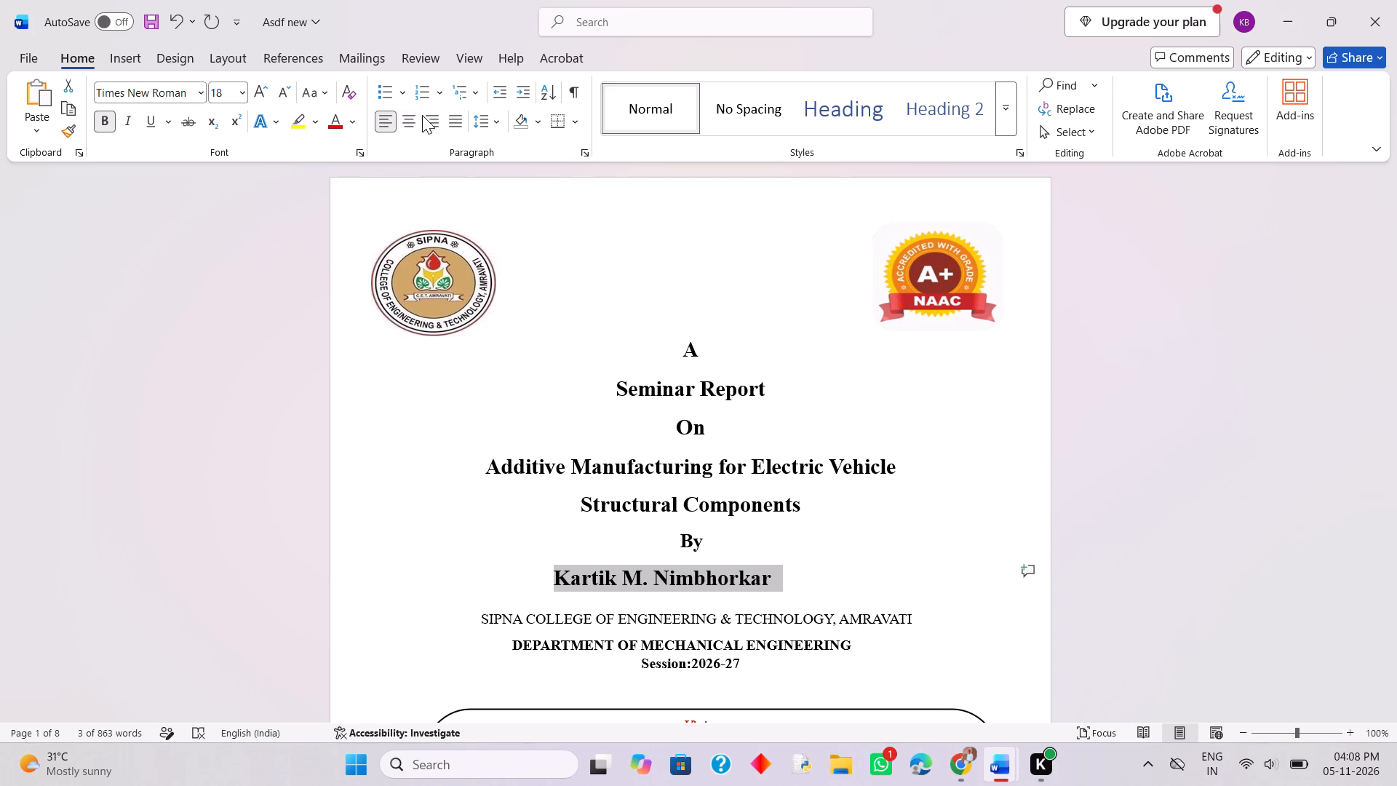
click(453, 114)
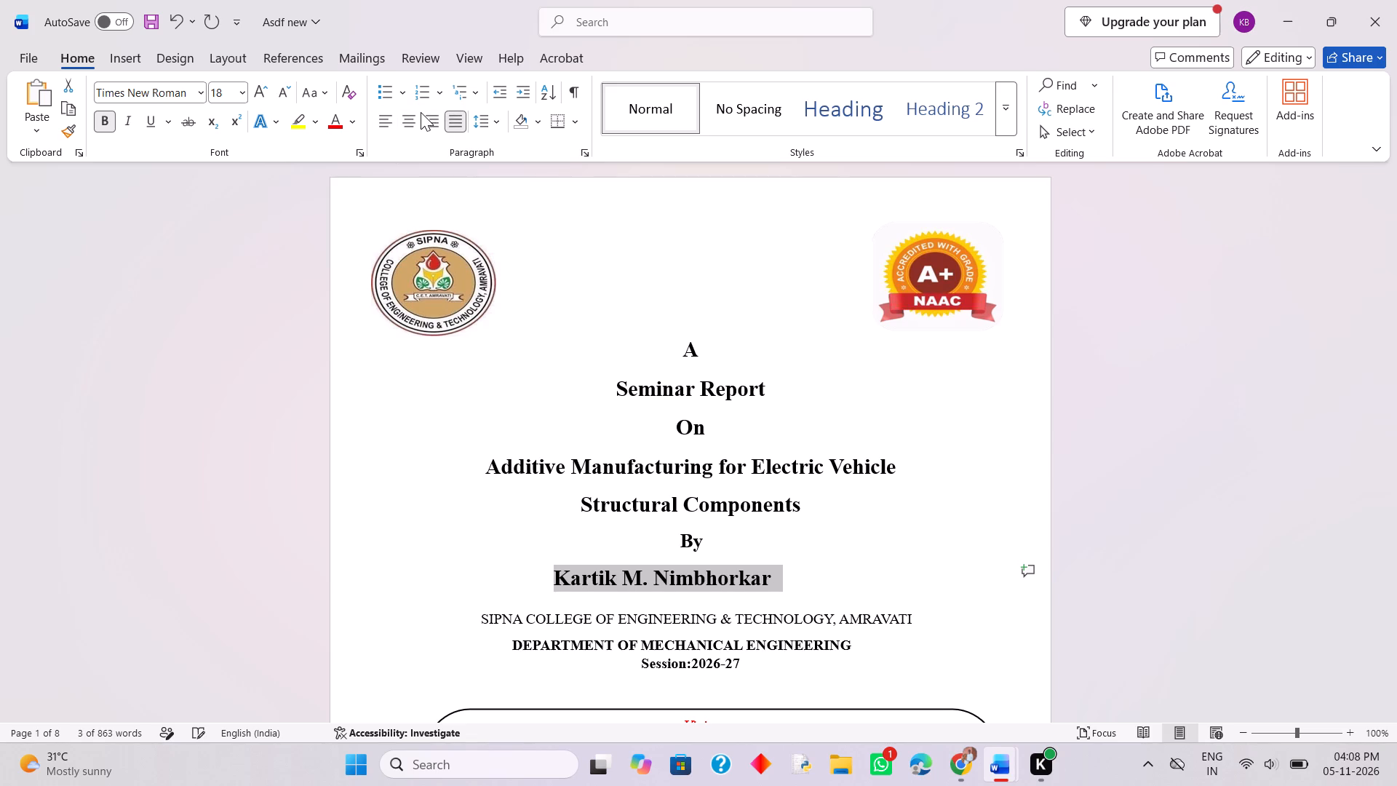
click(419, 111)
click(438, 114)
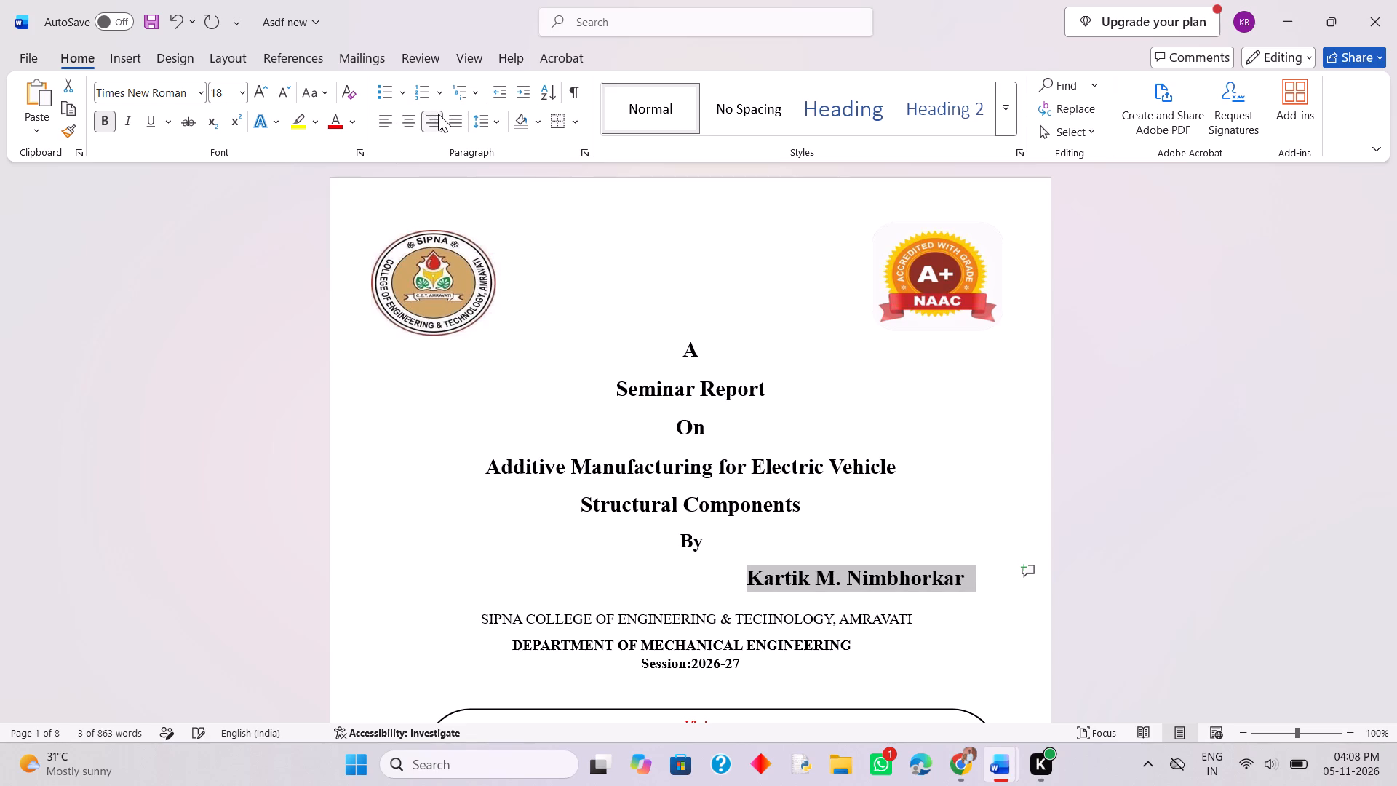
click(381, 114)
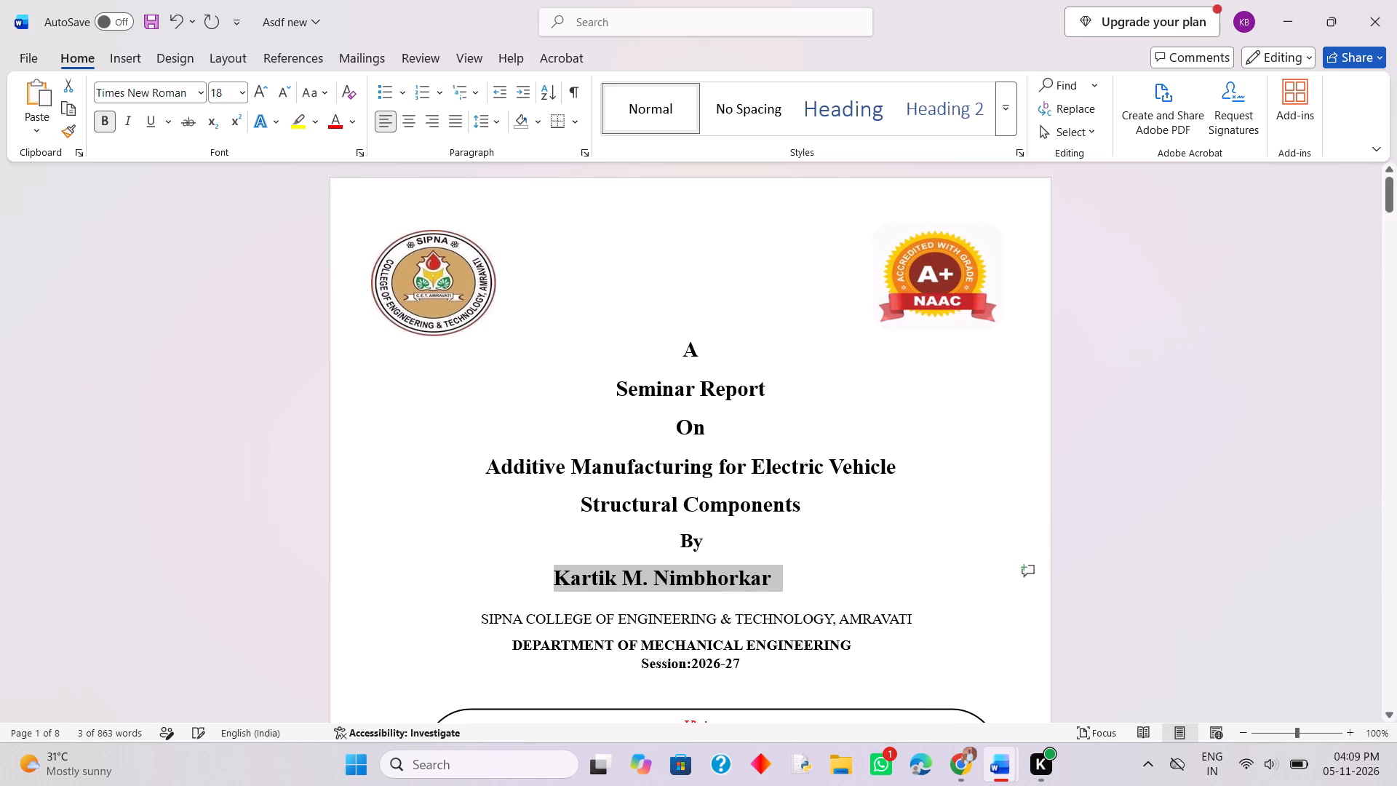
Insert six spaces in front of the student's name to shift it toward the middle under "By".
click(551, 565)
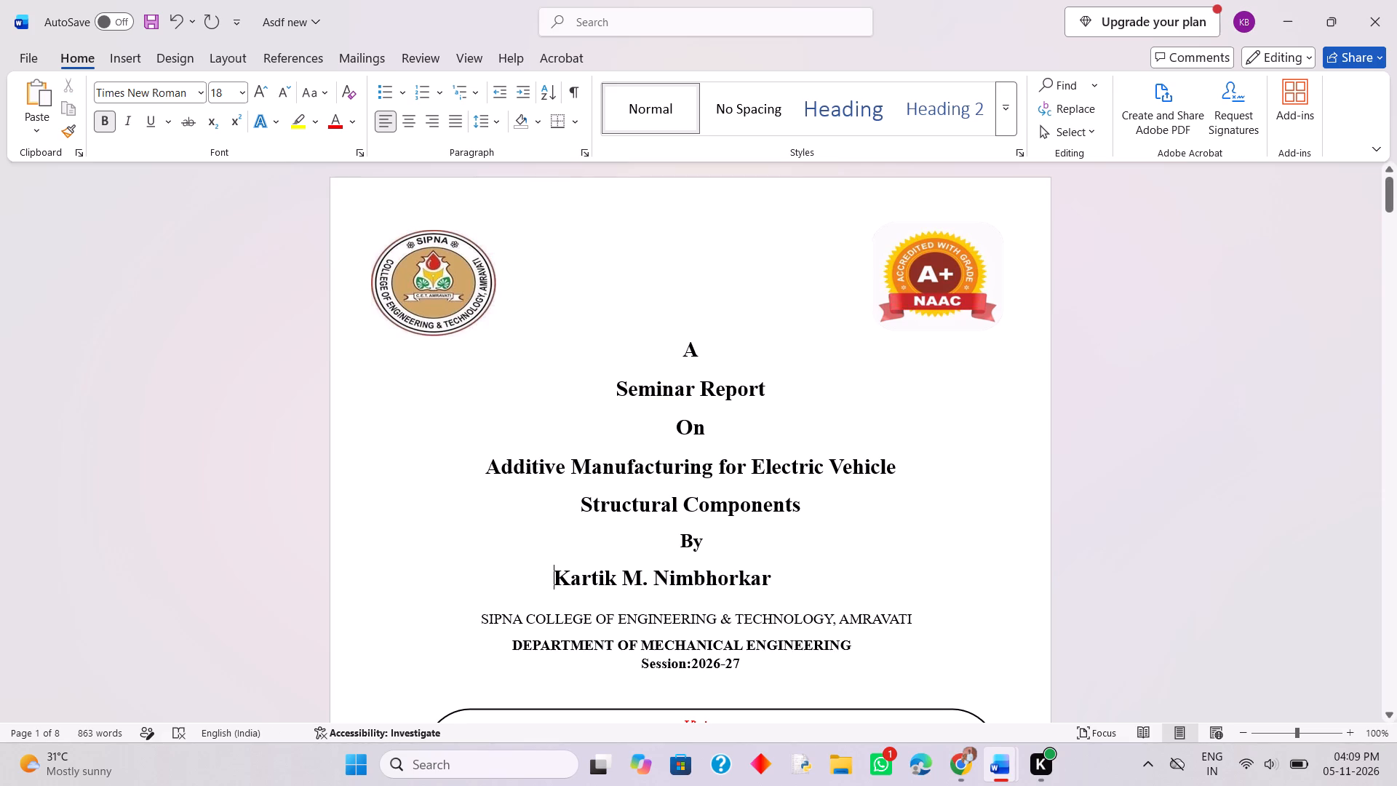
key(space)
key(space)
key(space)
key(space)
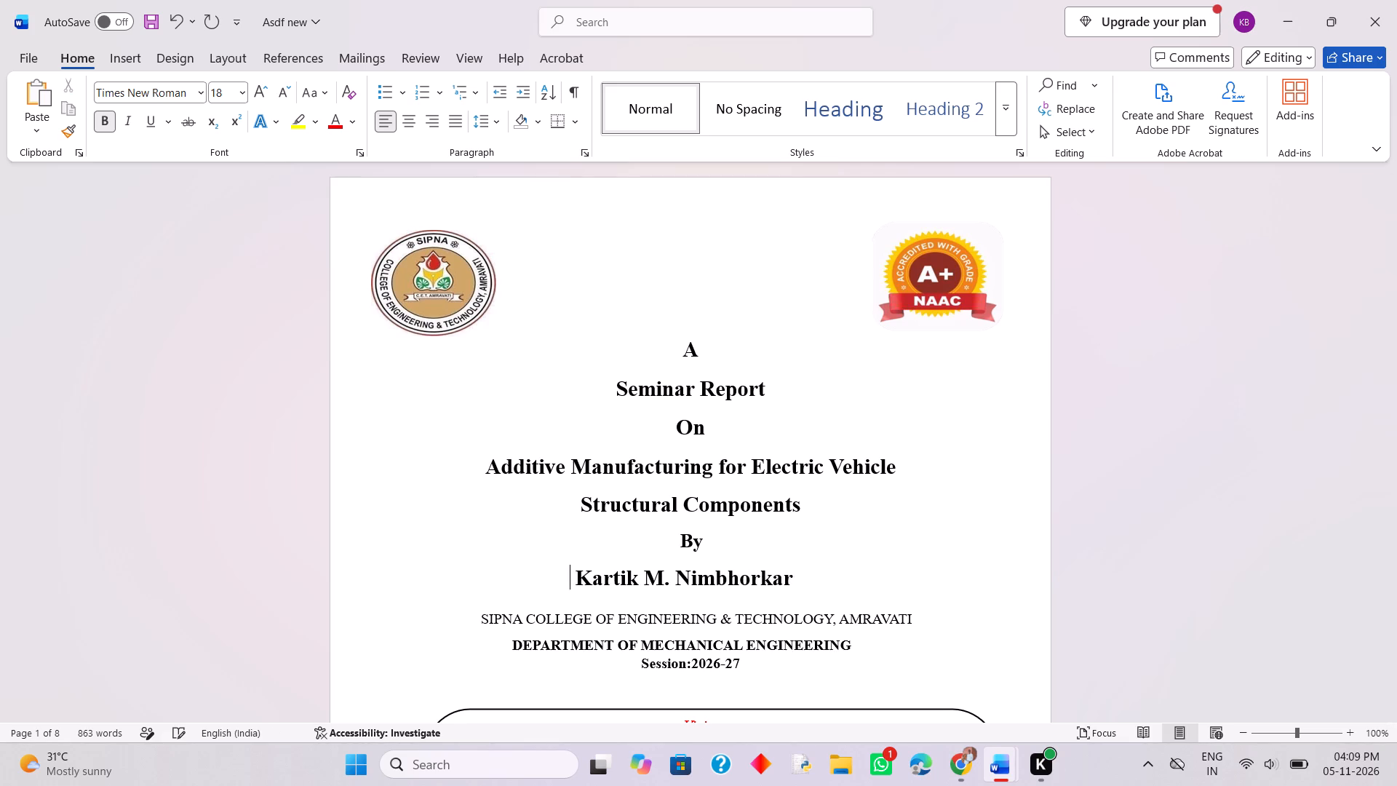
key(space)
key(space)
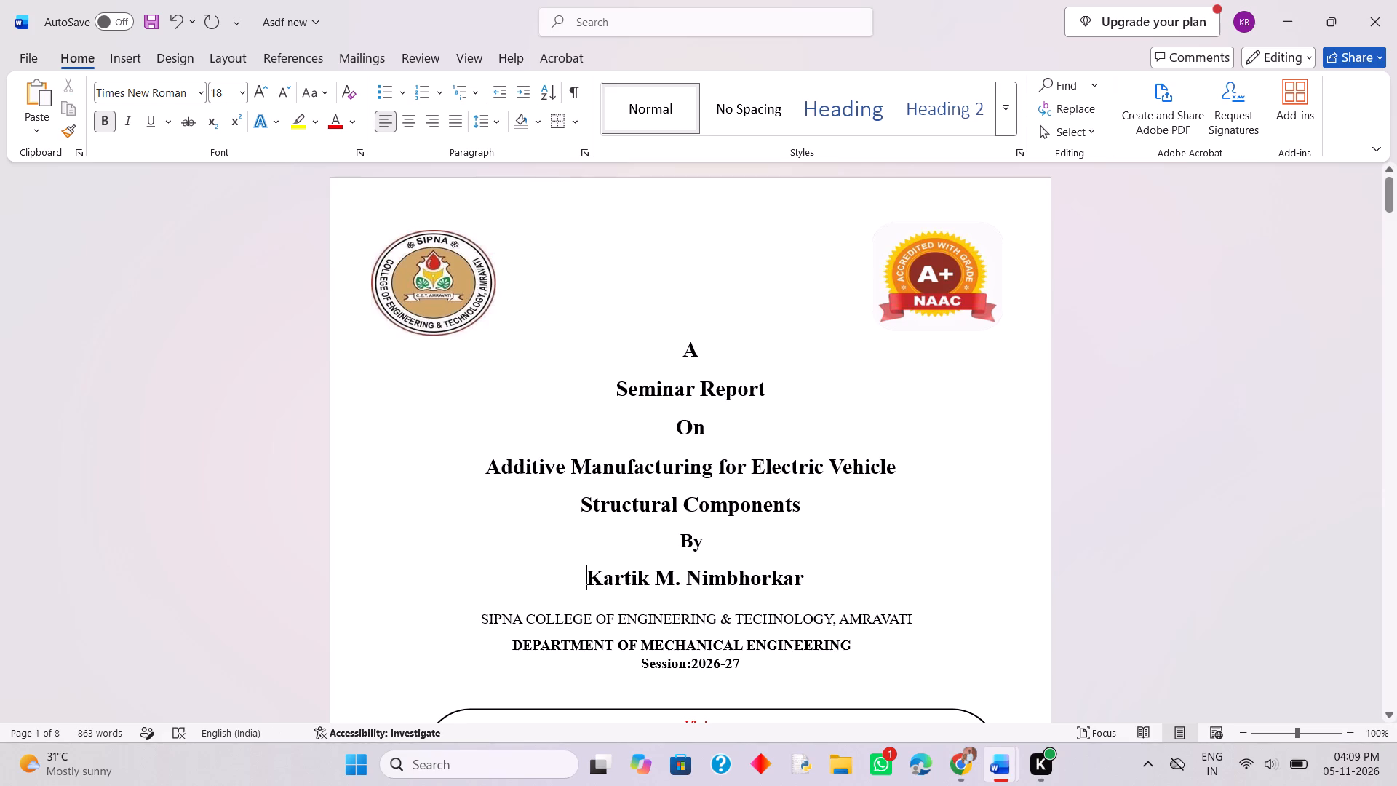
Open the recent document Asdf new2 and check the font formatting of the student's name and report title on its cover page.
scroll(676, 494, down, 1)
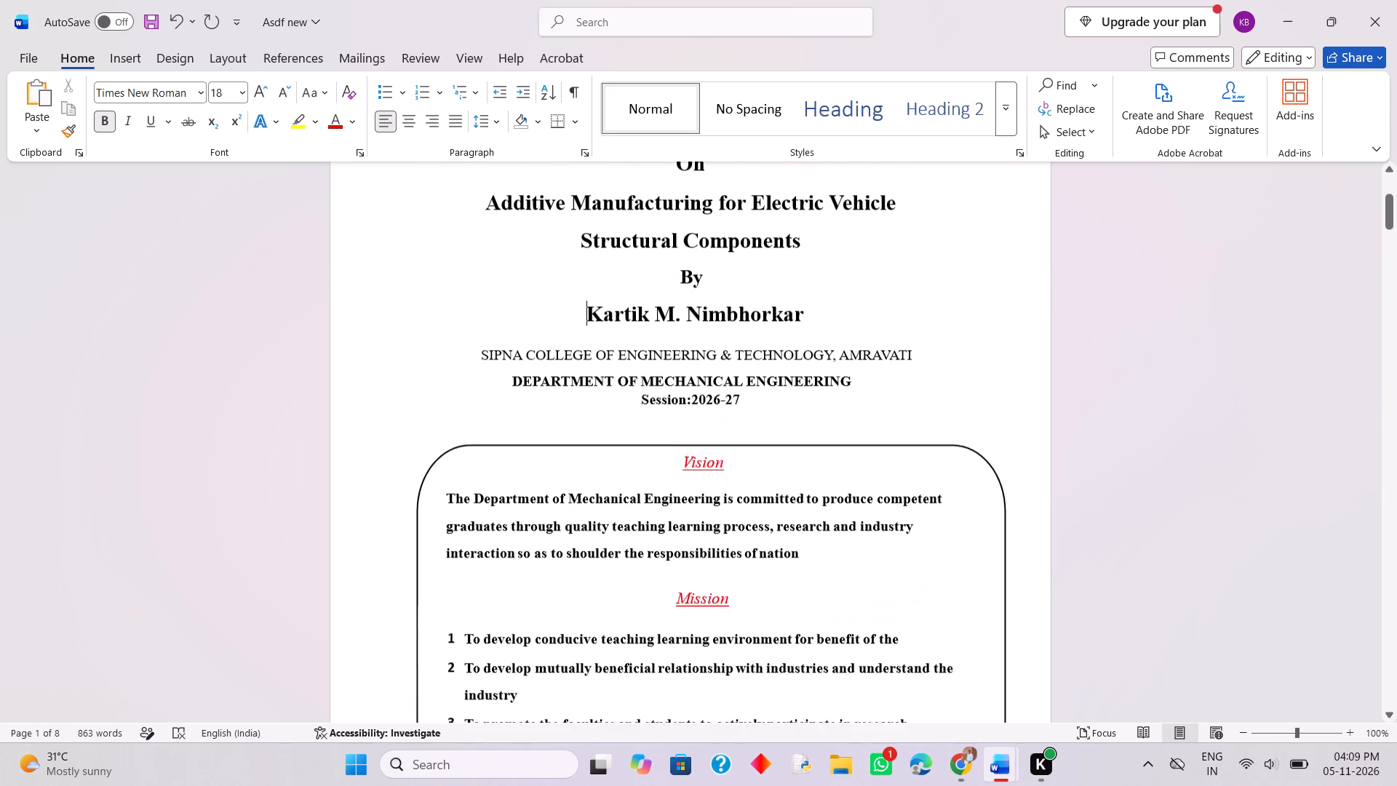
scroll(676, 494, down, 1)
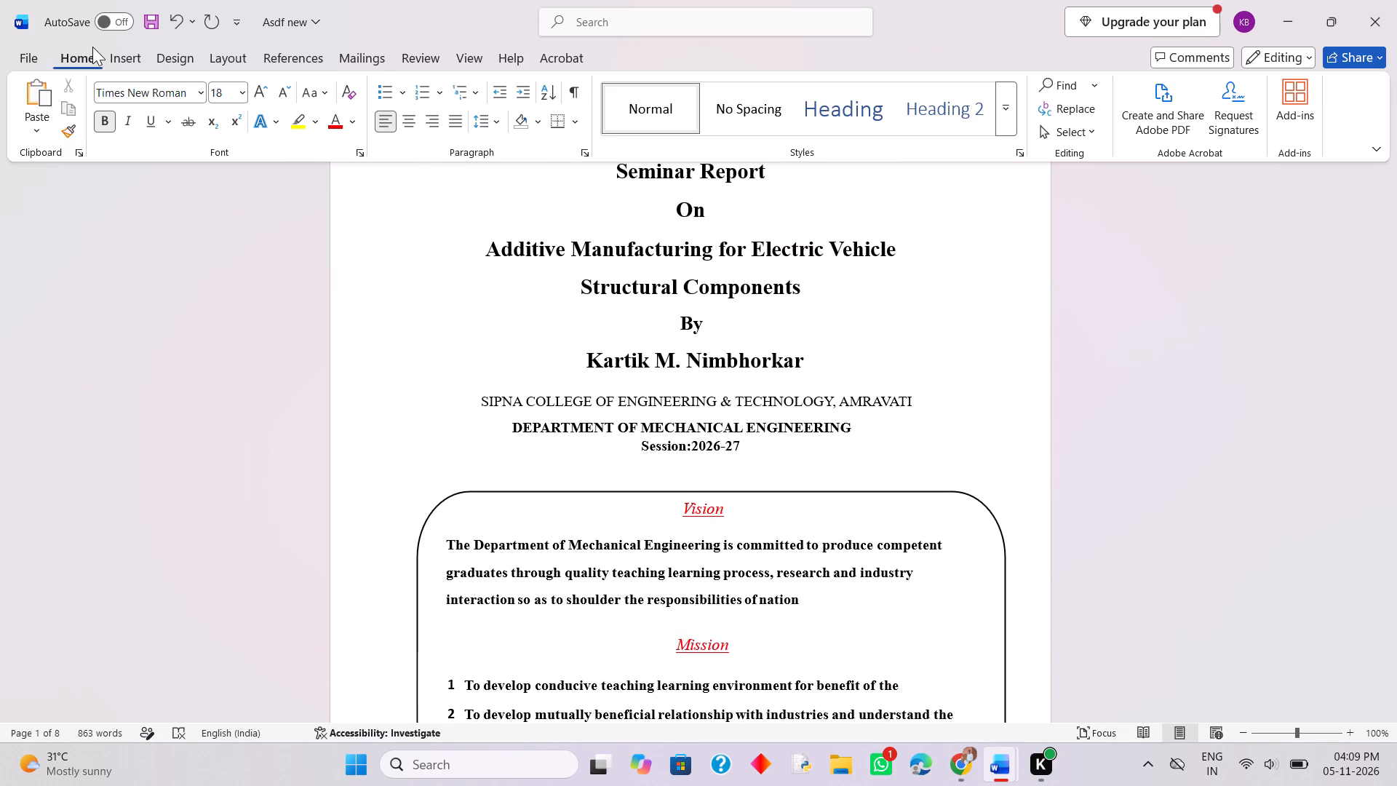
click(28, 43)
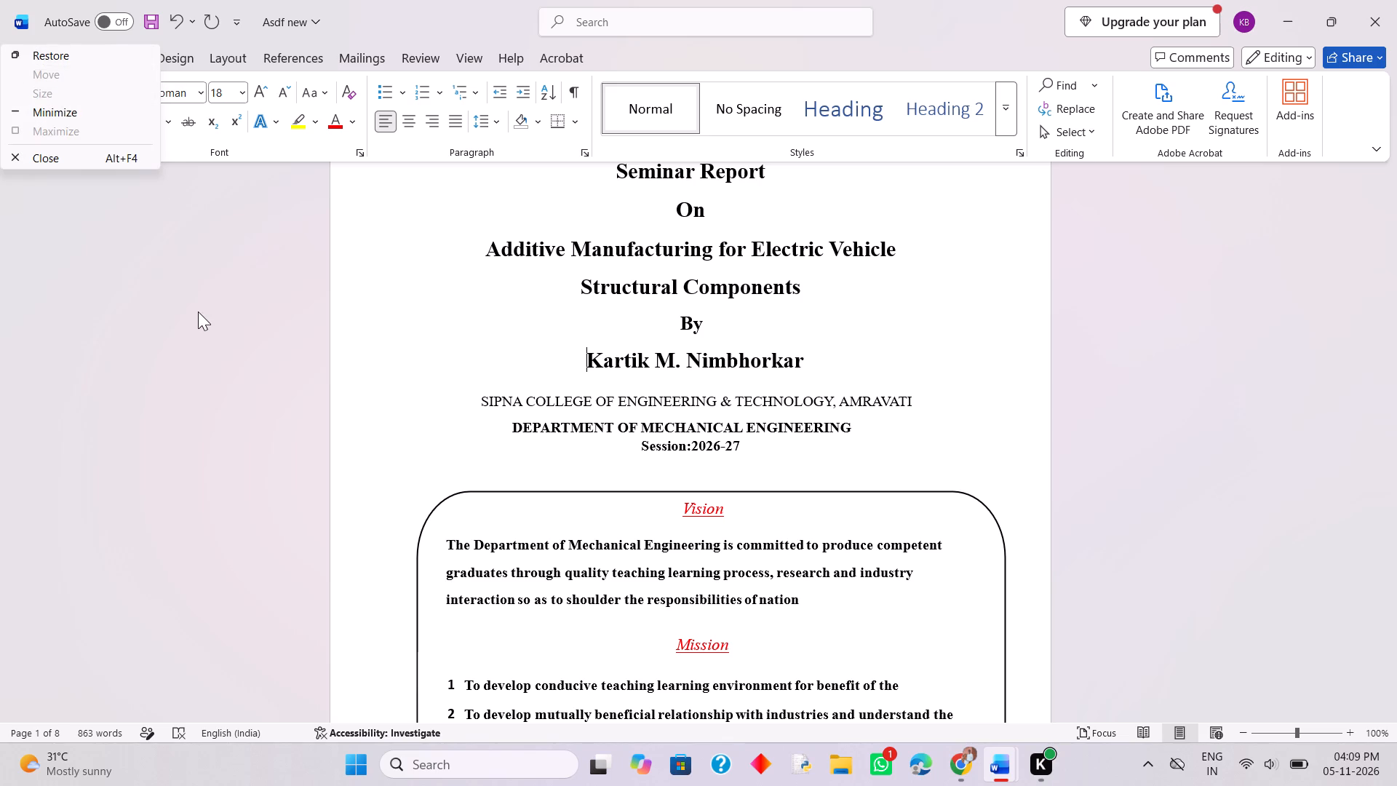
click(198, 311)
click(33, 63)
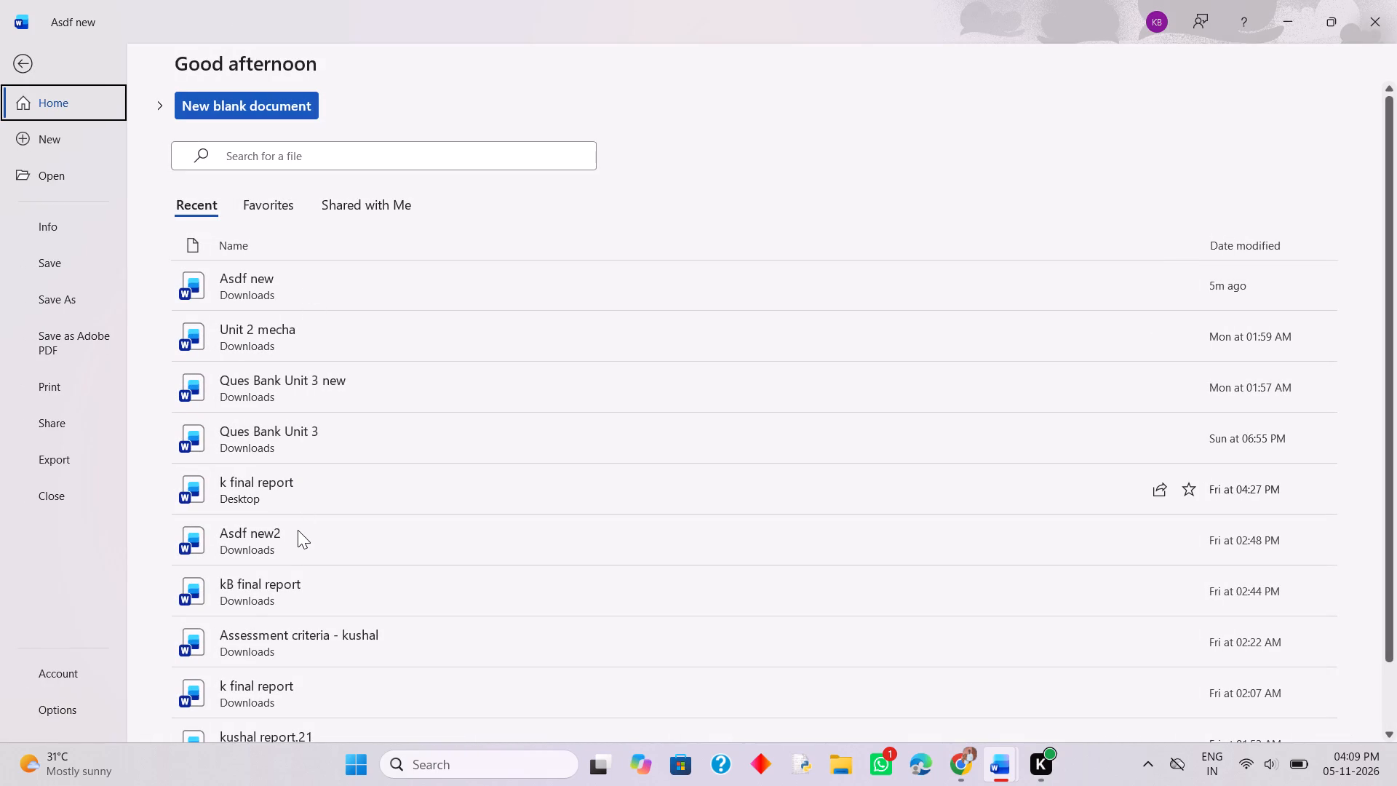
double_click(298, 529)
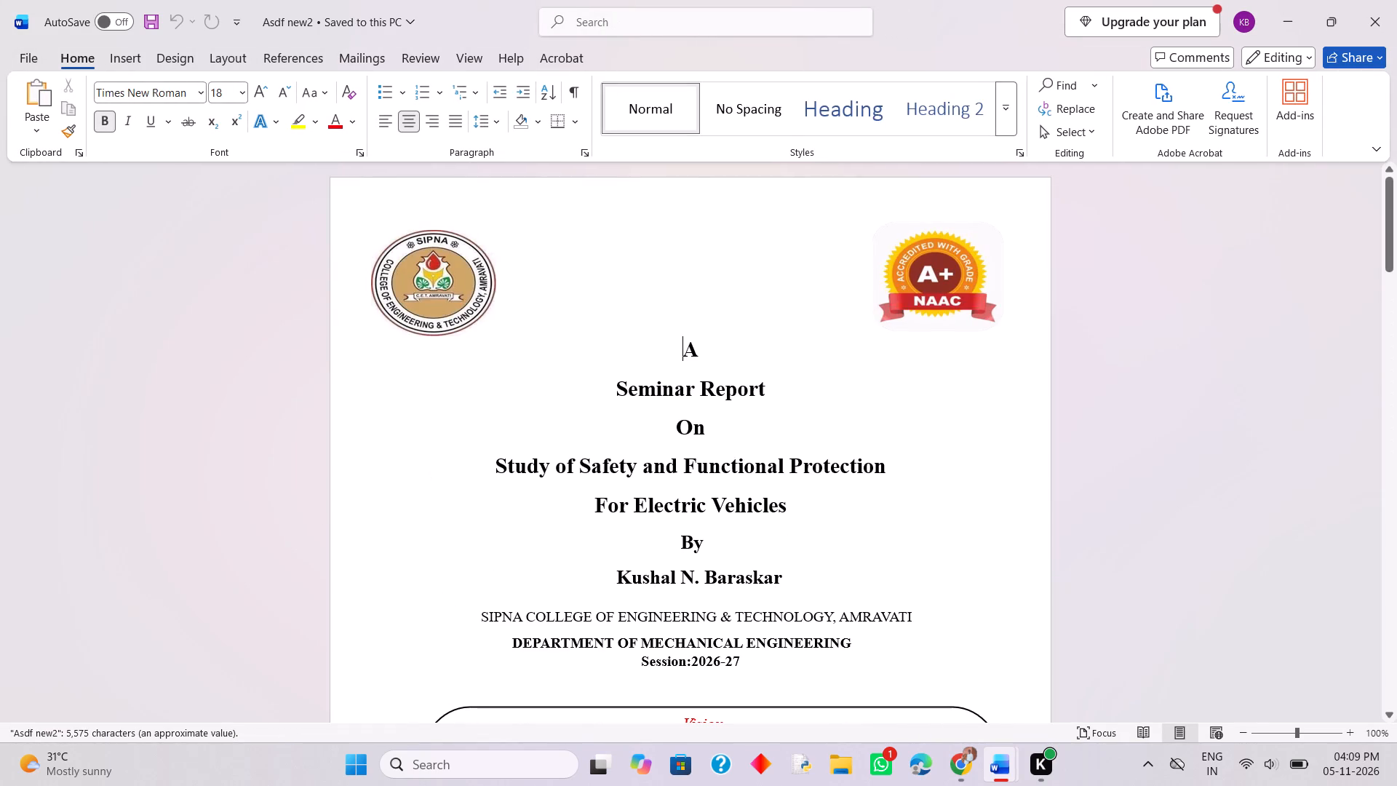
click(835, 549)
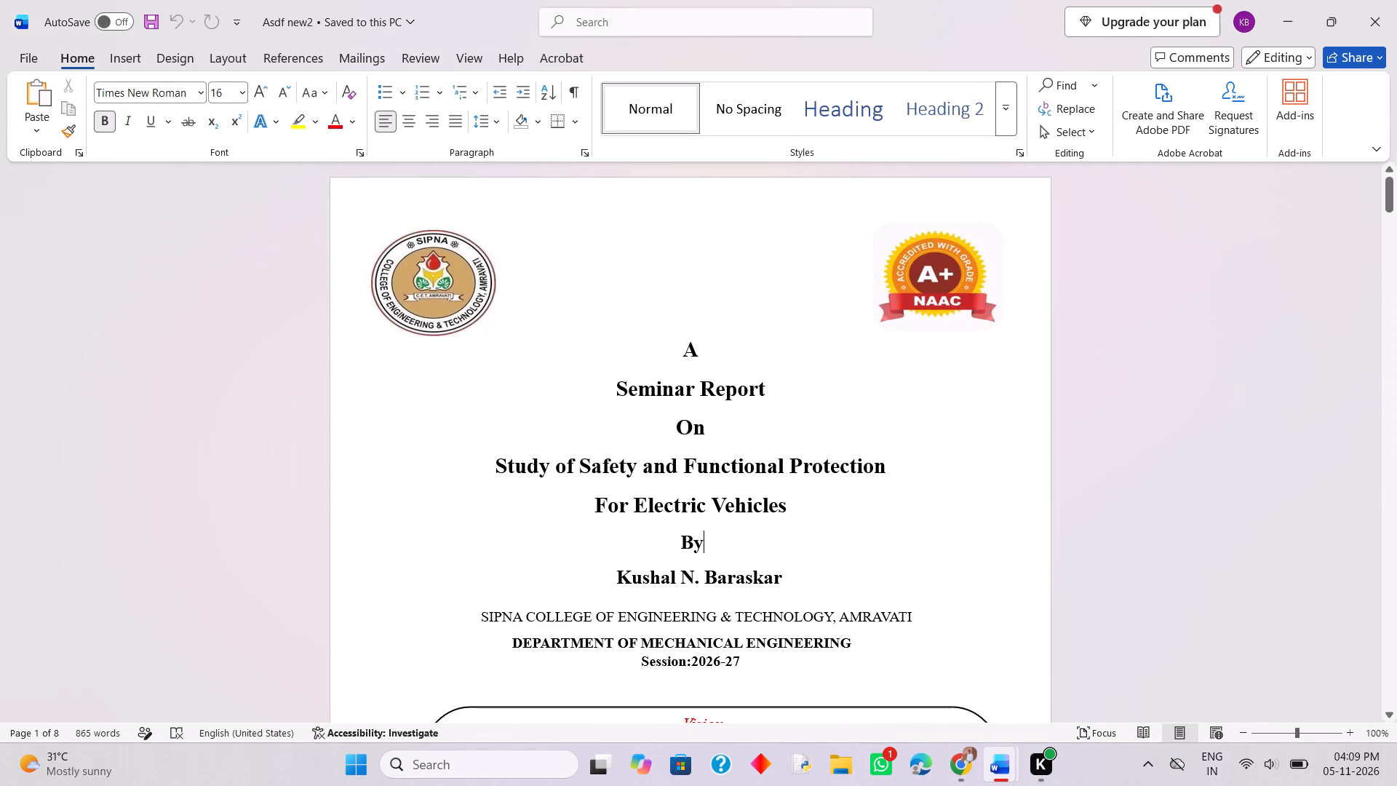
drag(810, 573, 635, 573)
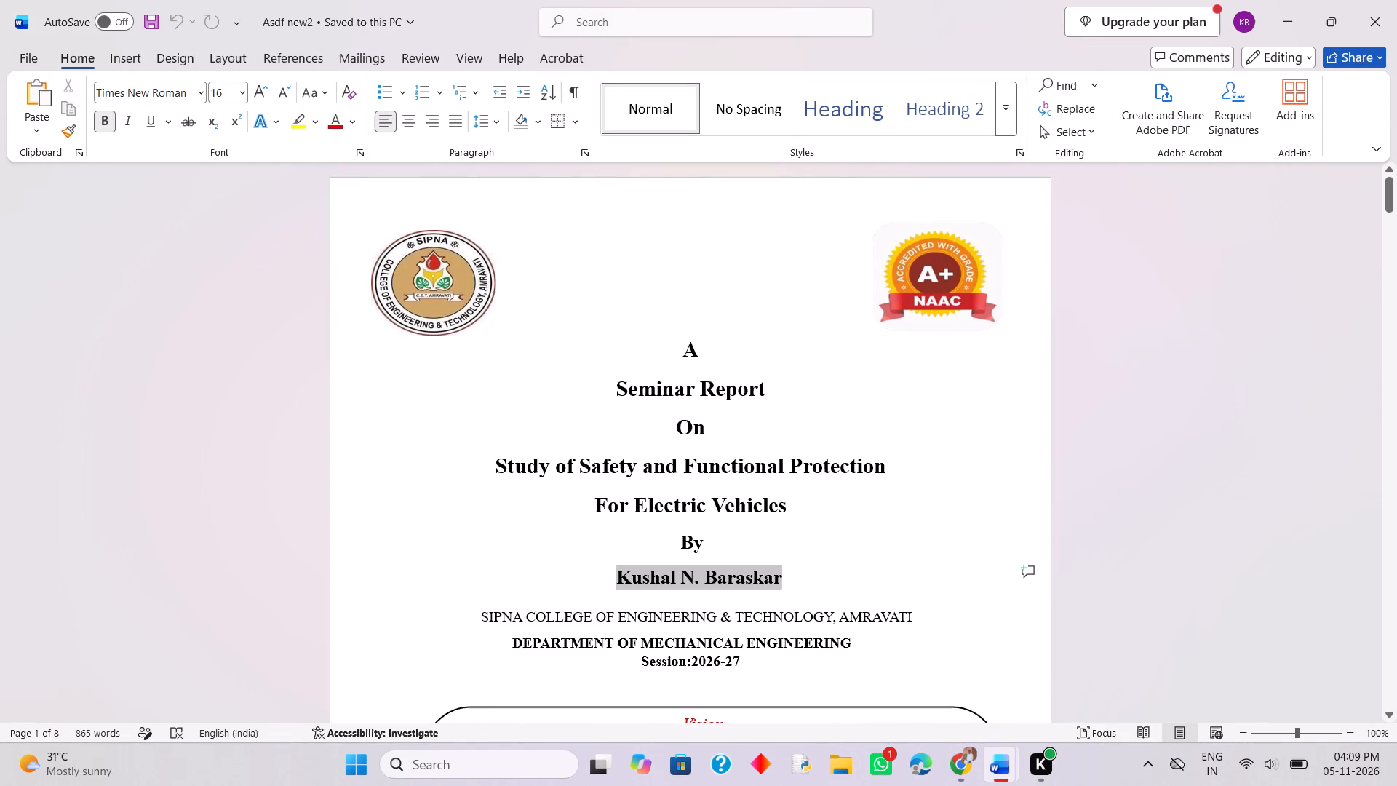
drag(635, 573, 636, 574)
click(803, 405)
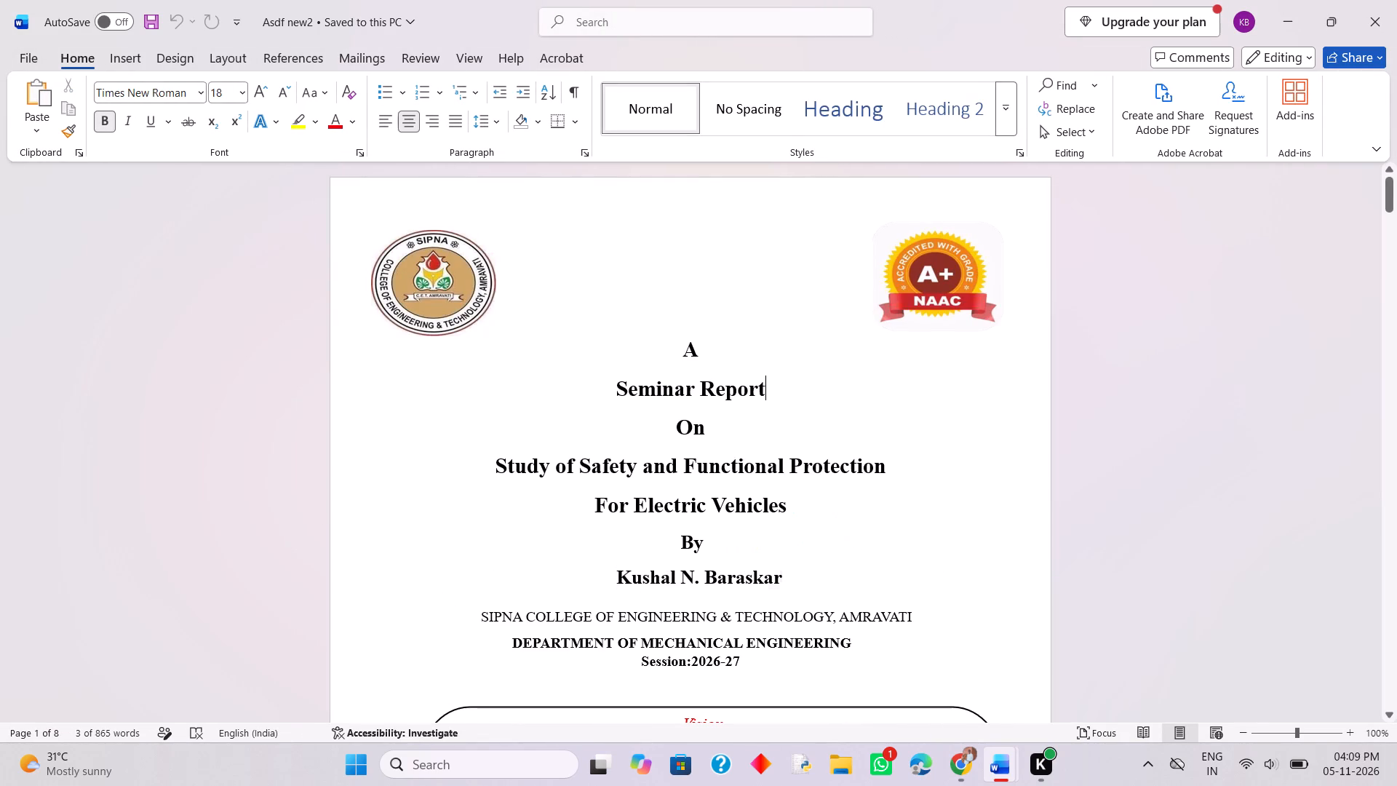
drag(792, 510, 527, 476)
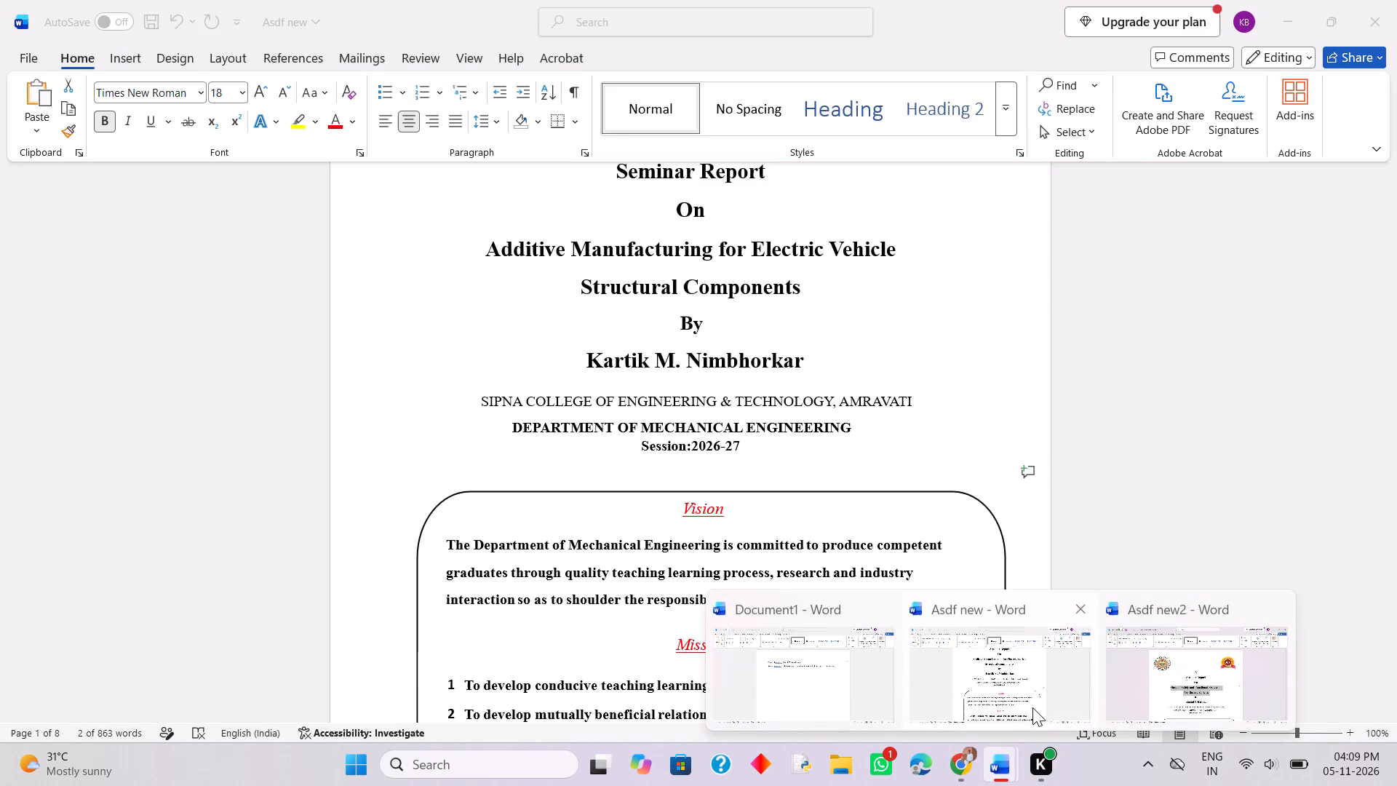
Switch back to the Asdf new document and set the student's name on the cover page to font size 16.
click(1024, 686)
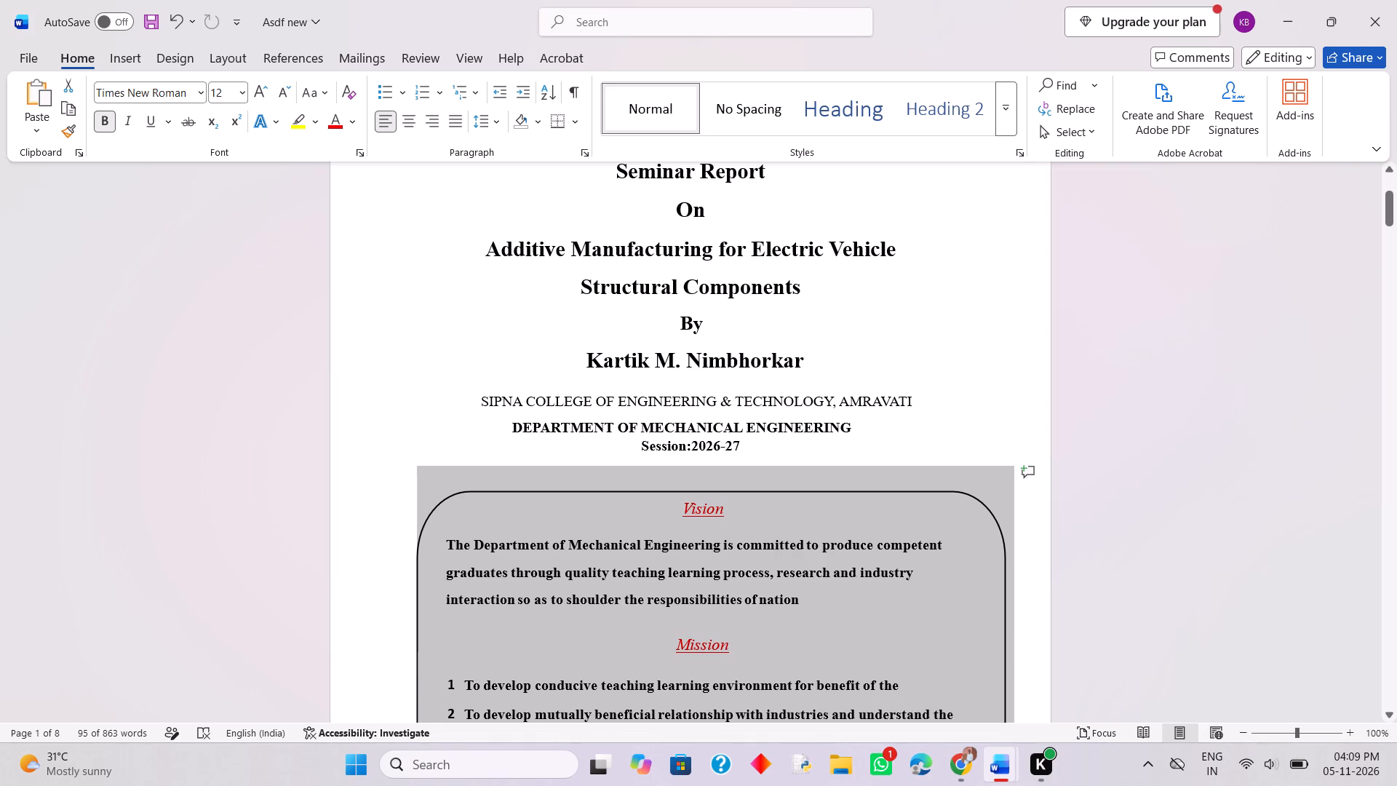
drag(817, 361, 608, 360)
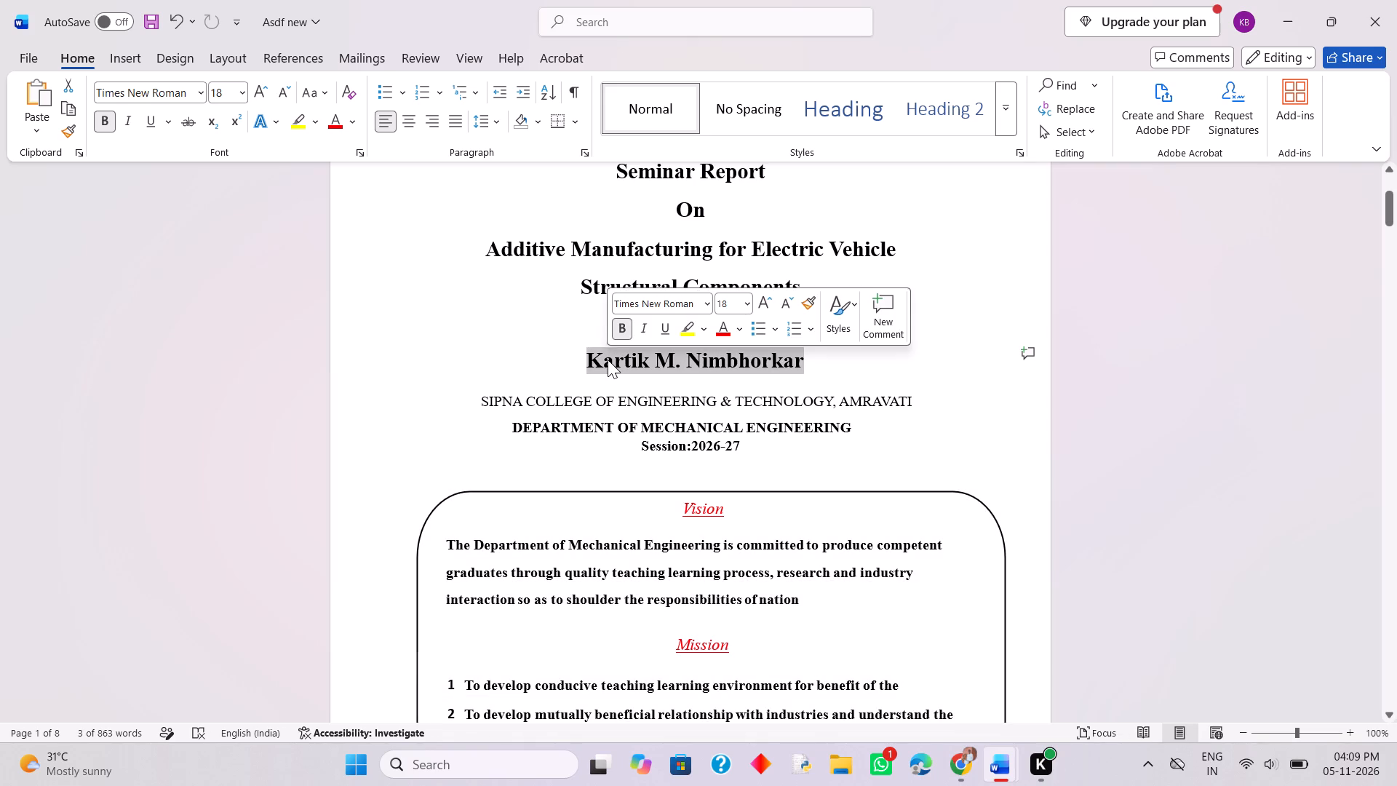
click(752, 308)
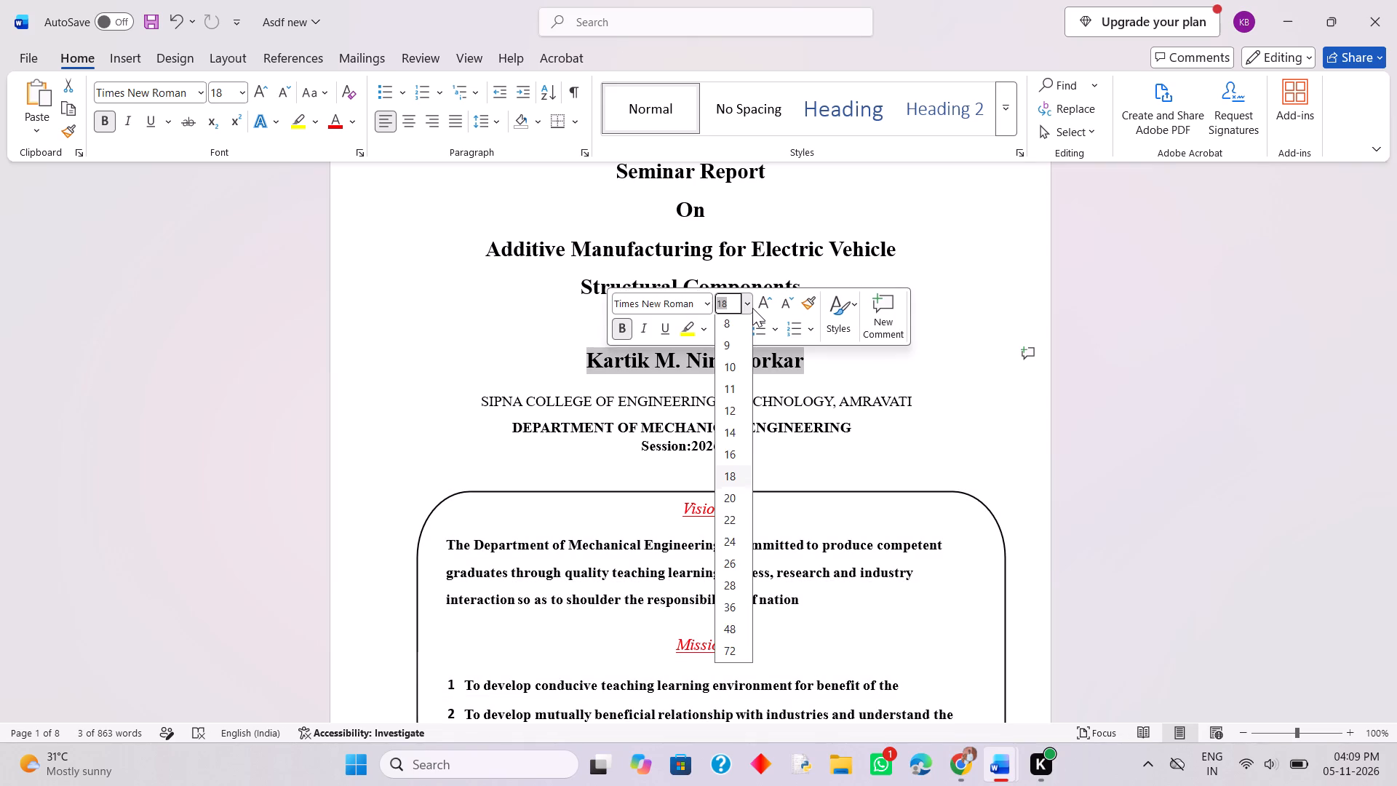
click(728, 451)
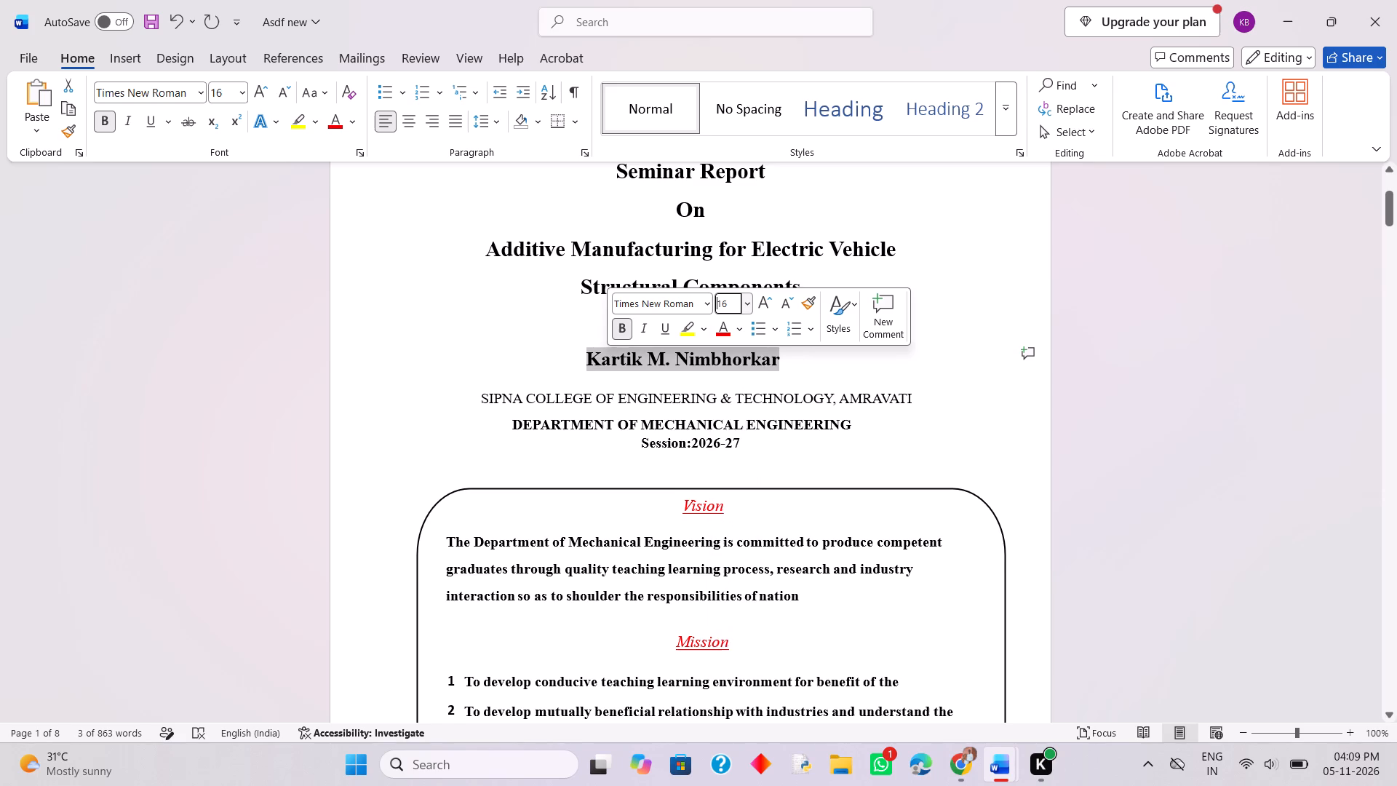
click(841, 378)
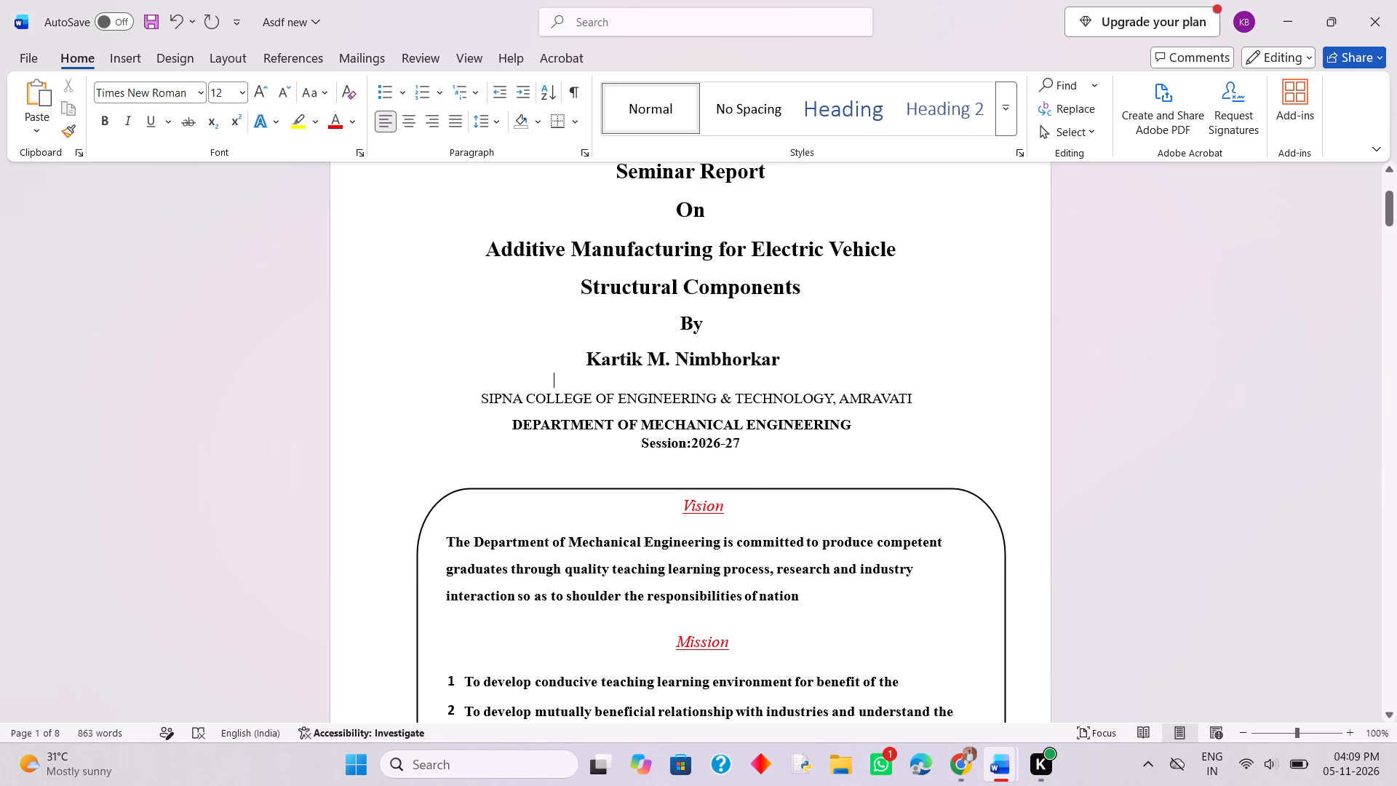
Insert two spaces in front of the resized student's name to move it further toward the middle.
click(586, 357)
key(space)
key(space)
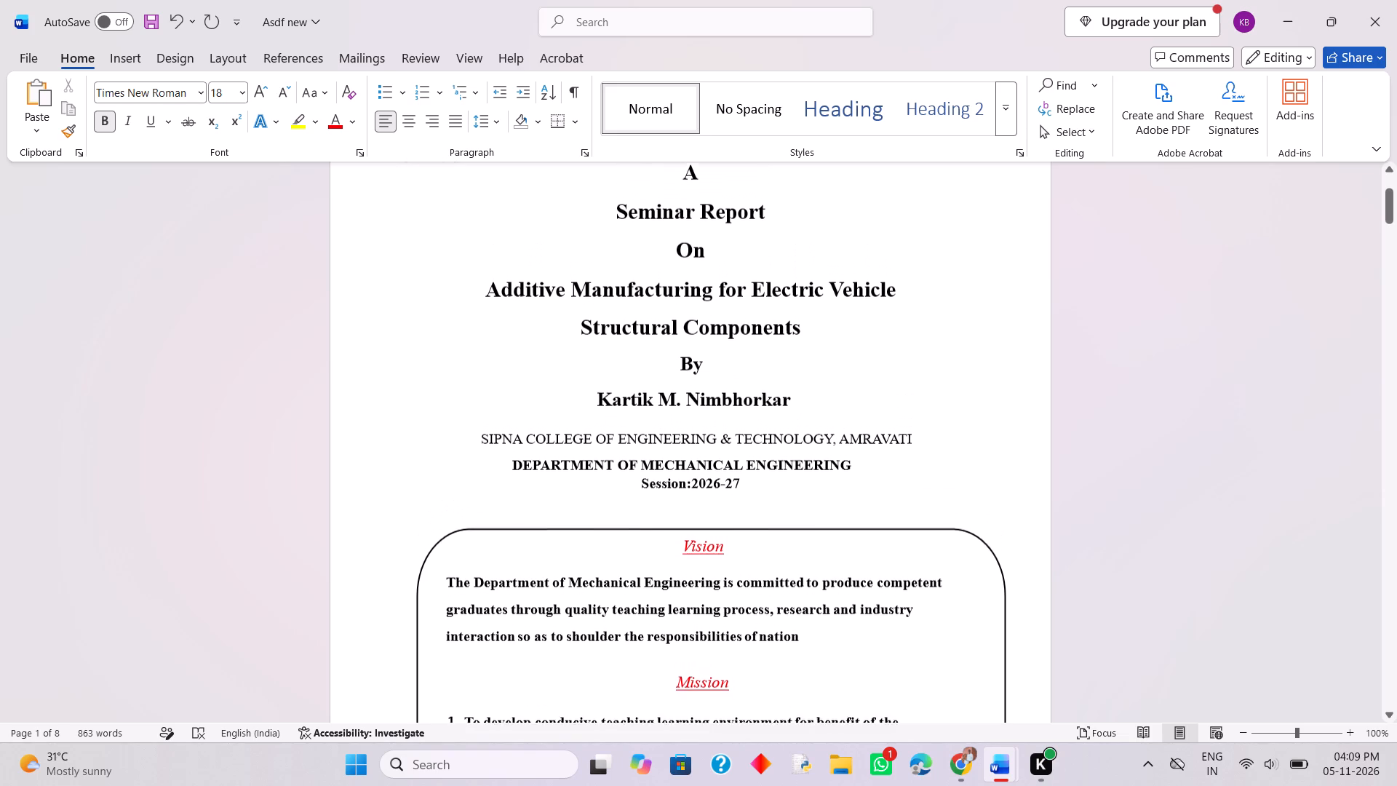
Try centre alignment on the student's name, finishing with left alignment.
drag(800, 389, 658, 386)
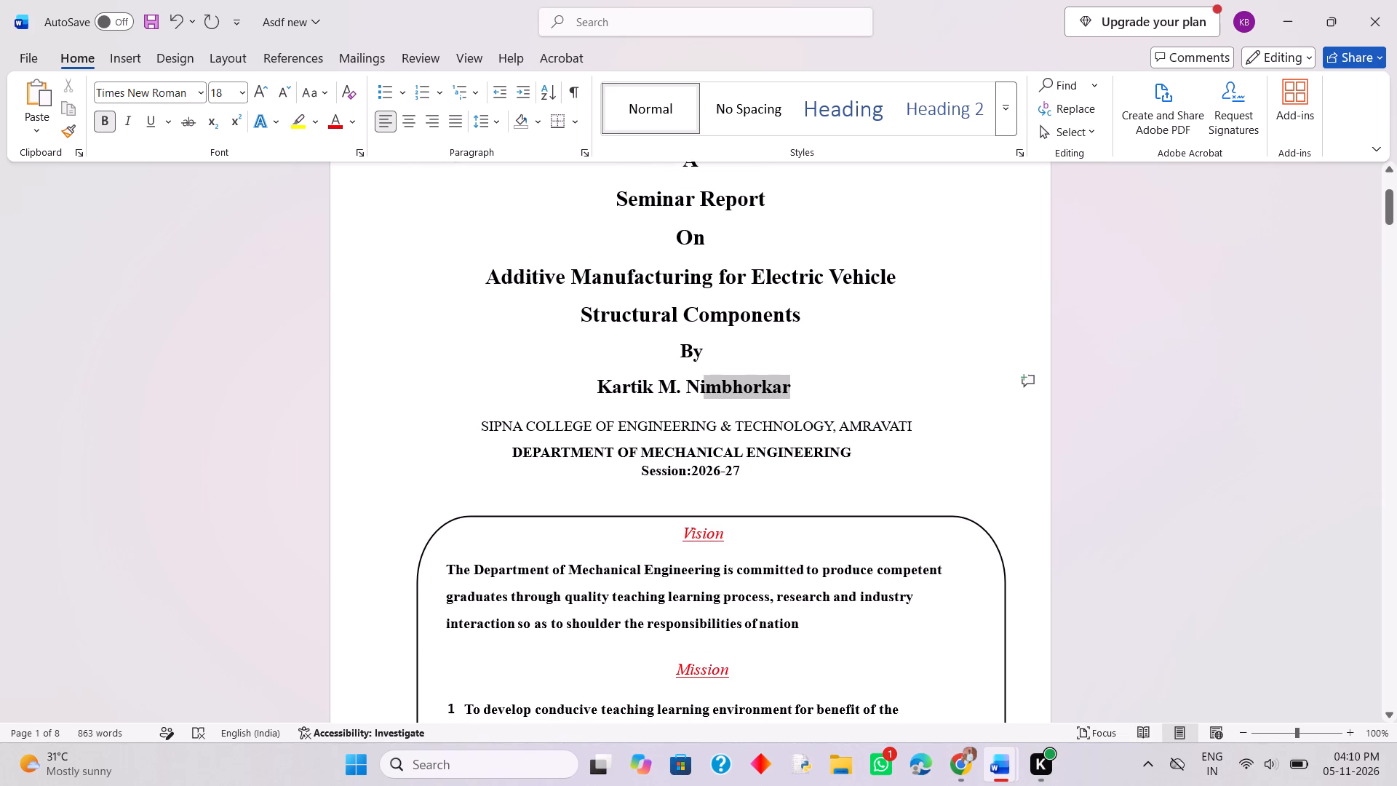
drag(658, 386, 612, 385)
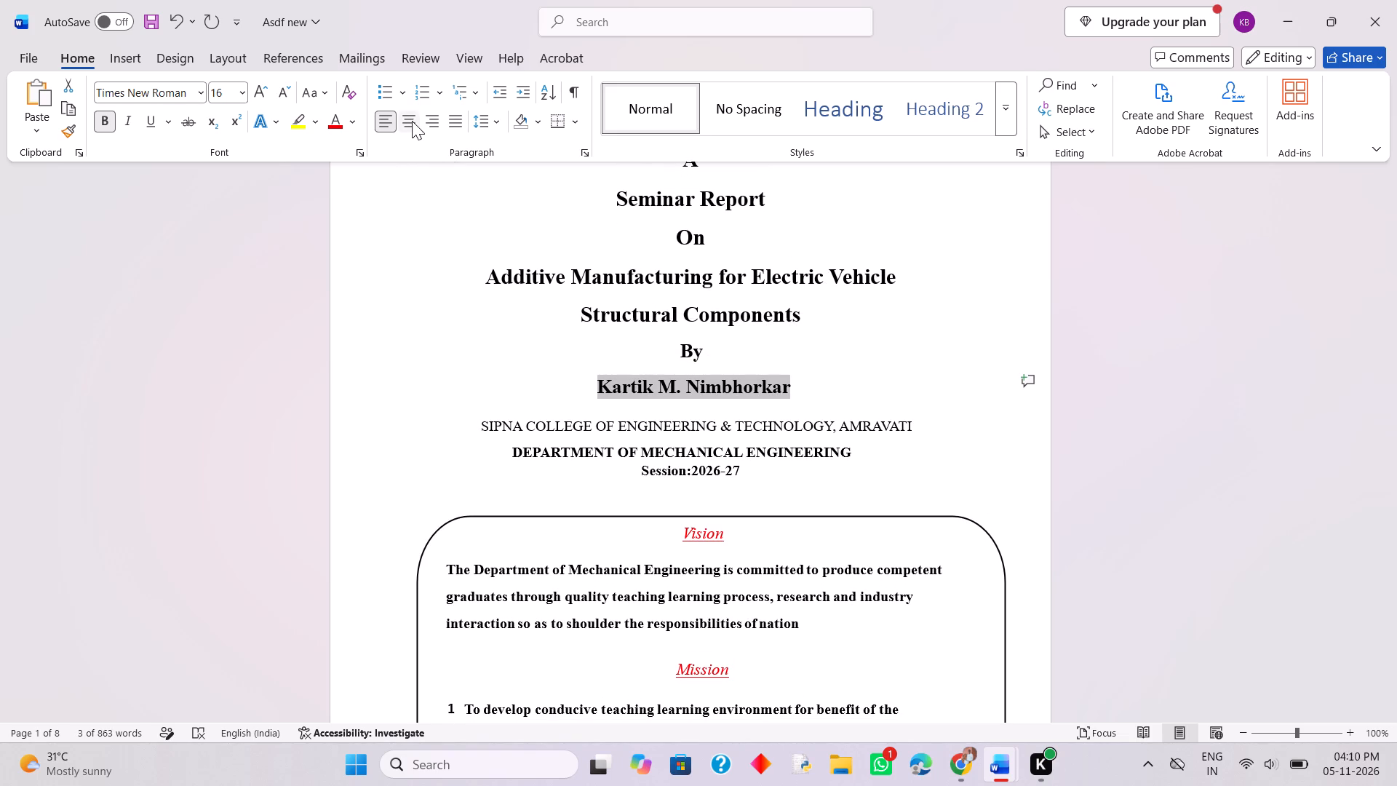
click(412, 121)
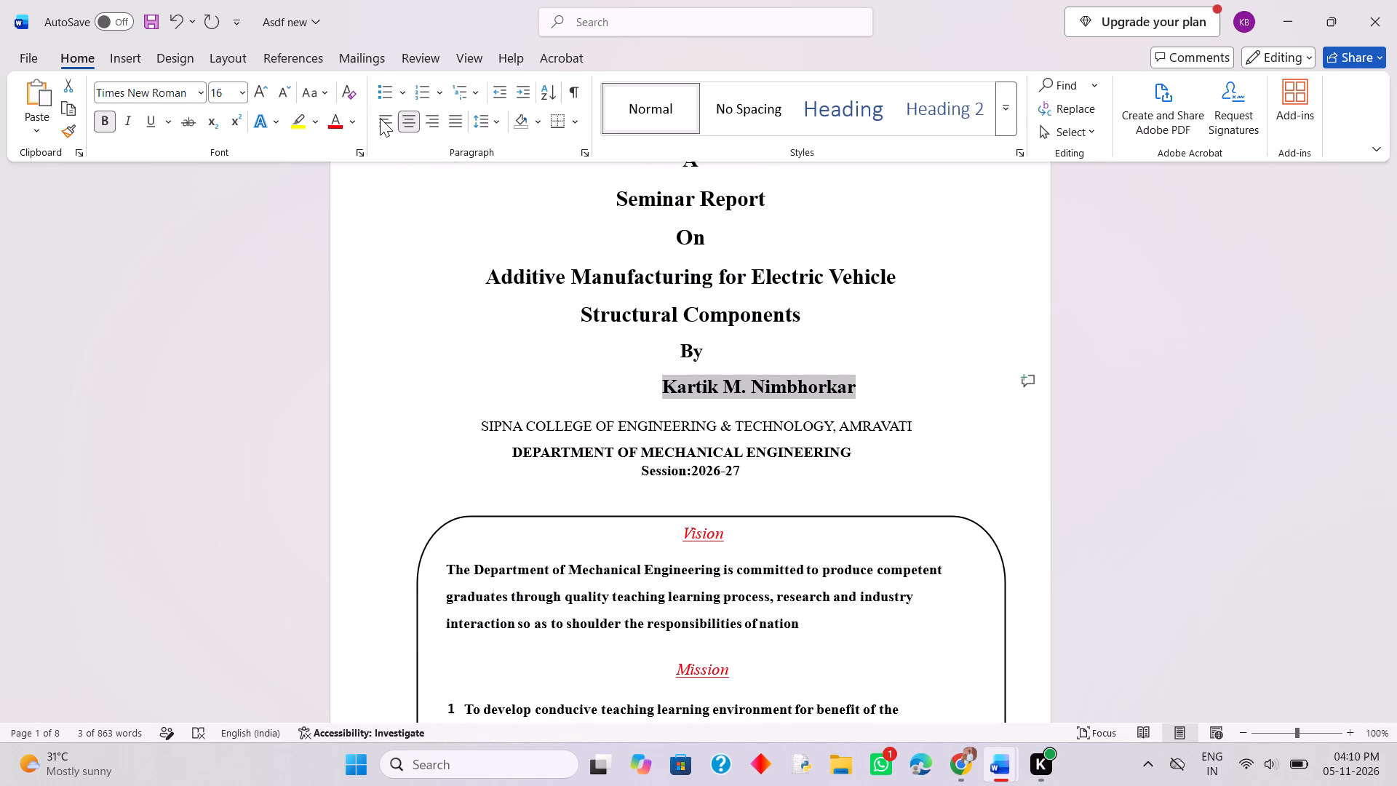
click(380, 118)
Shift the student's name toward the middle under "By" with nine spaces in front of it.
click(512, 373)
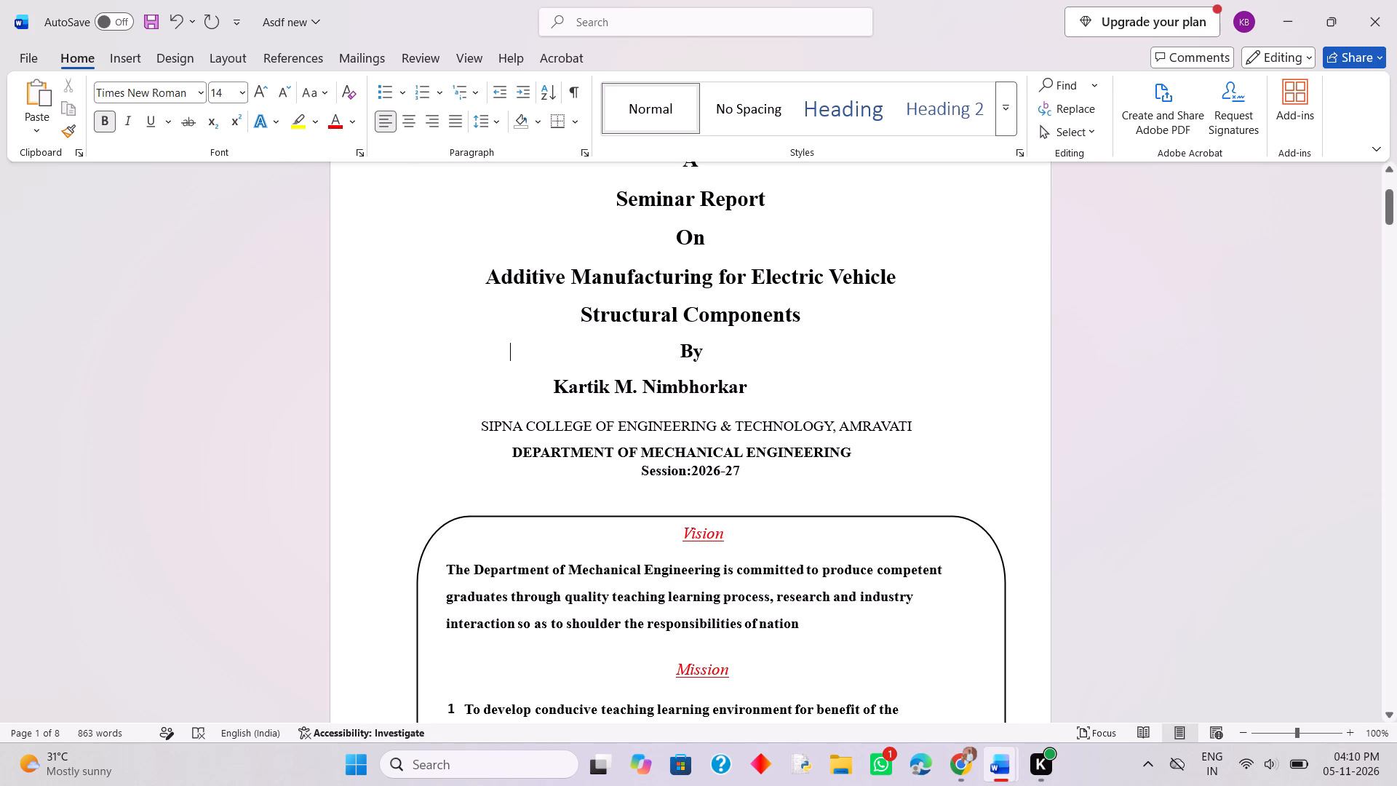
click(551, 389)
key(space)
key(space)
key(space)
key(space)
key(space)
key(space)
key(space)
key(space)
key(space)
key(space)
key(space)
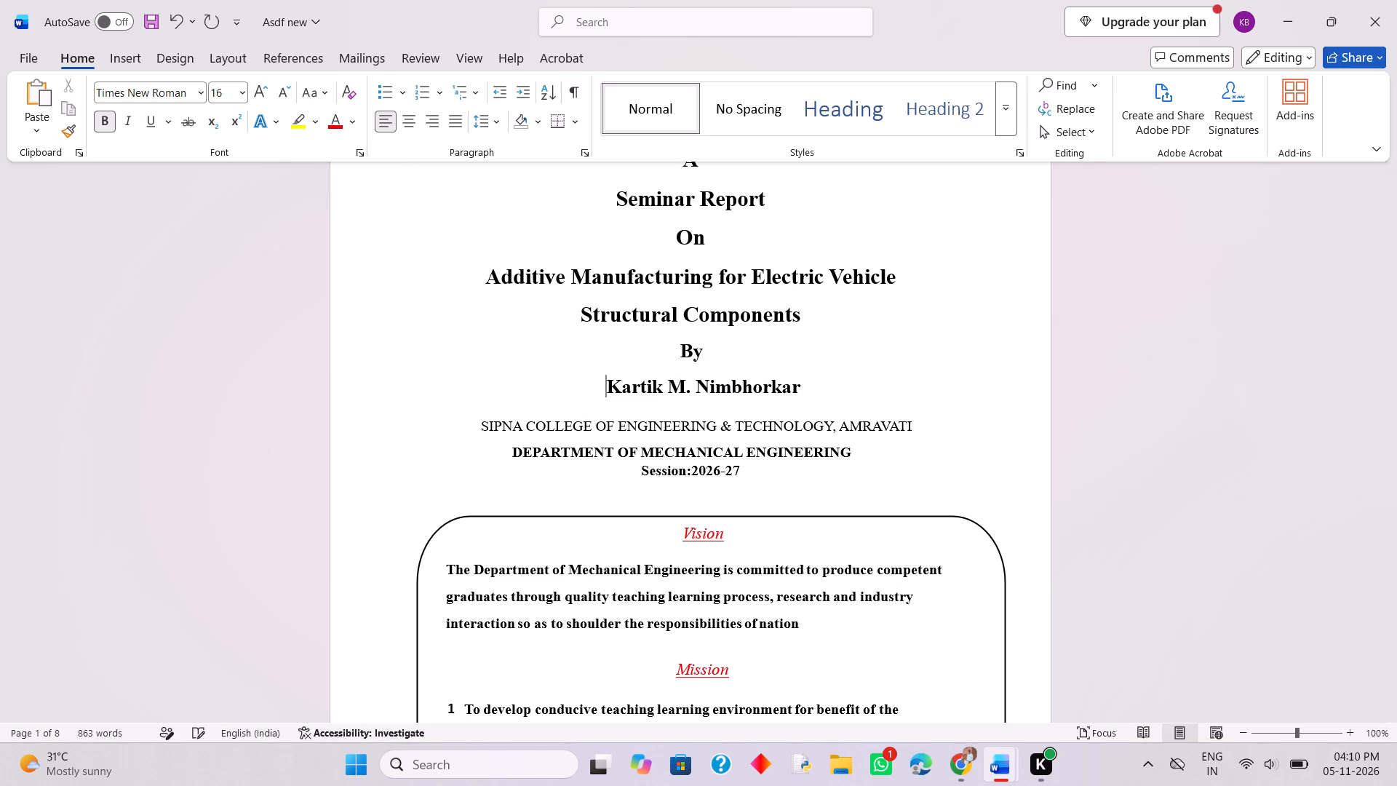
key(BackSpace)
key(BackSpace)
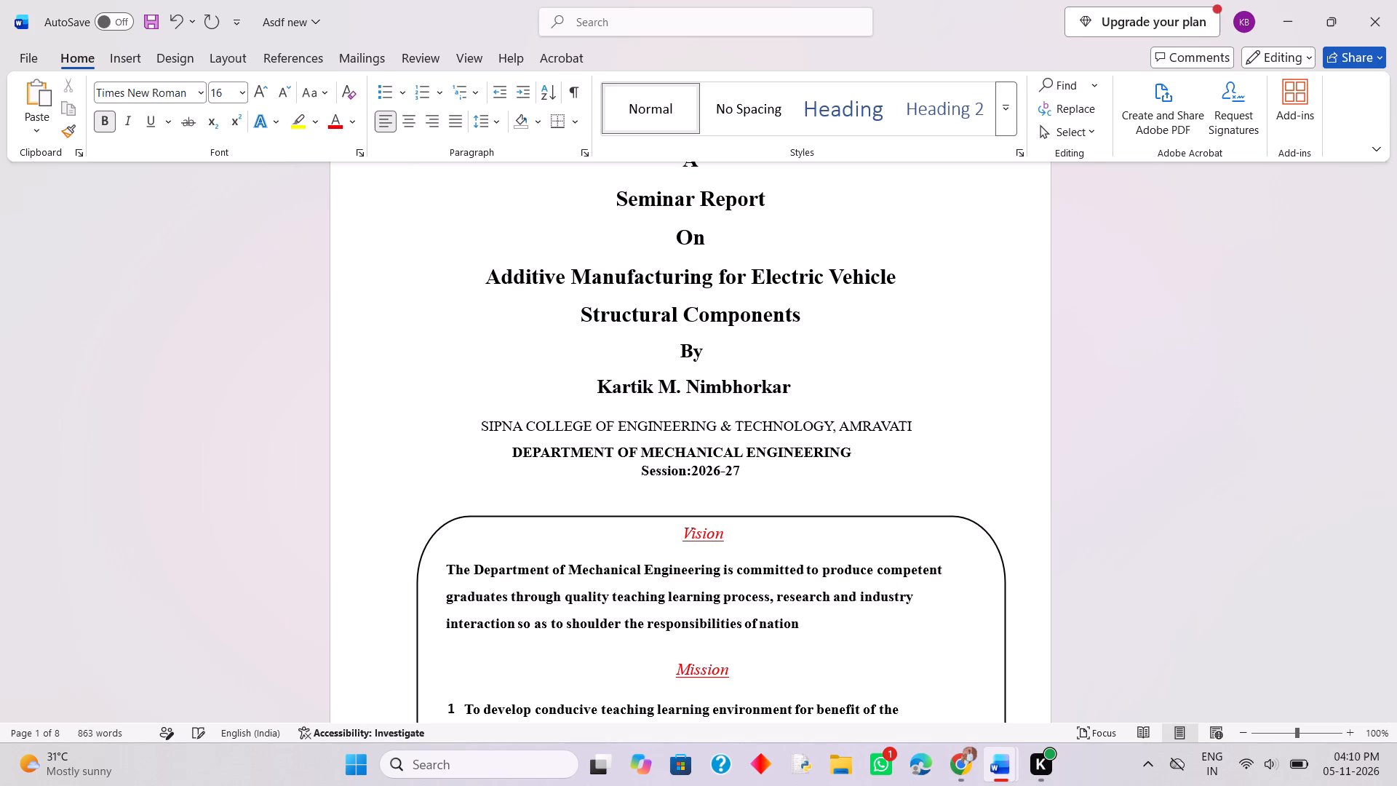
Check the font formatting of the two-line report title on the cover page.
drag(479, 277, 471, 271)
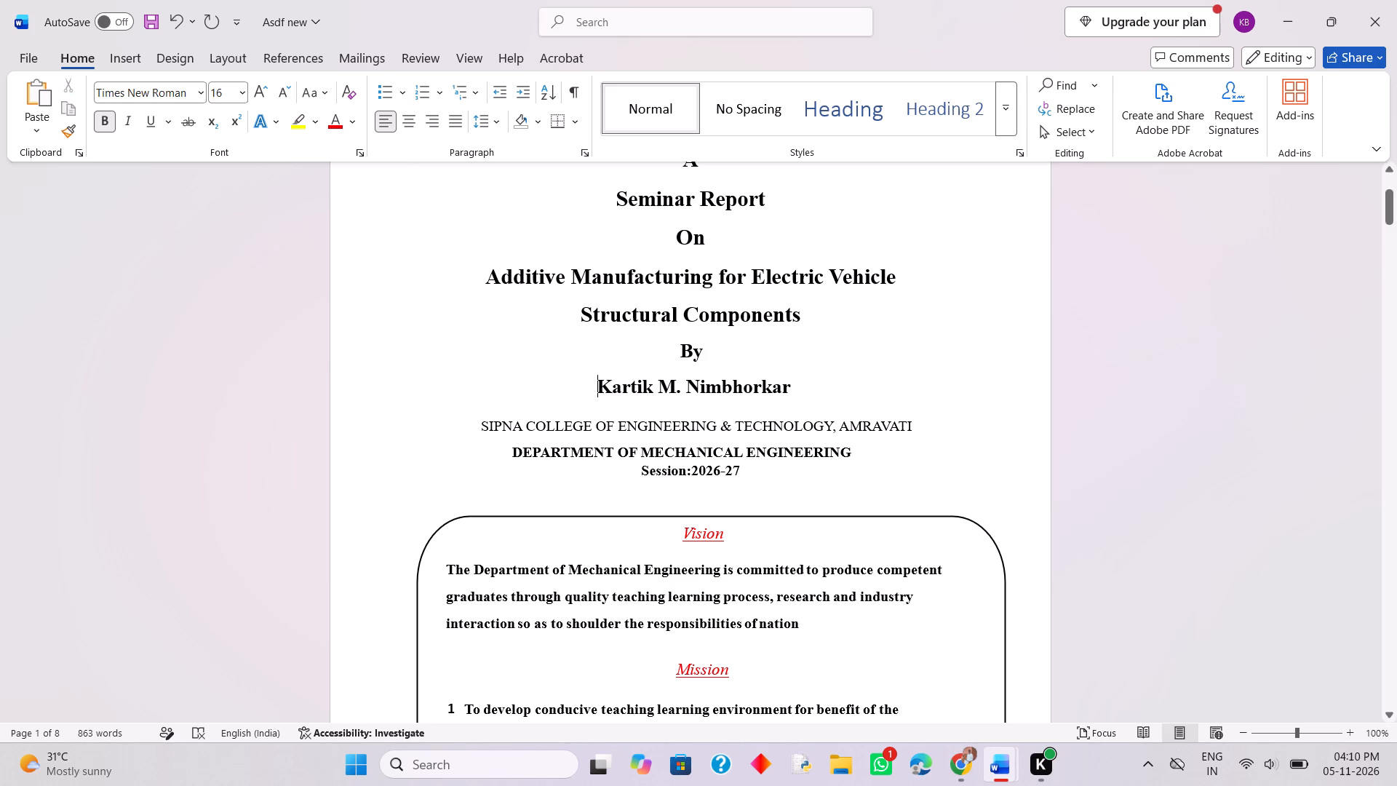
drag(471, 271, 832, 317)
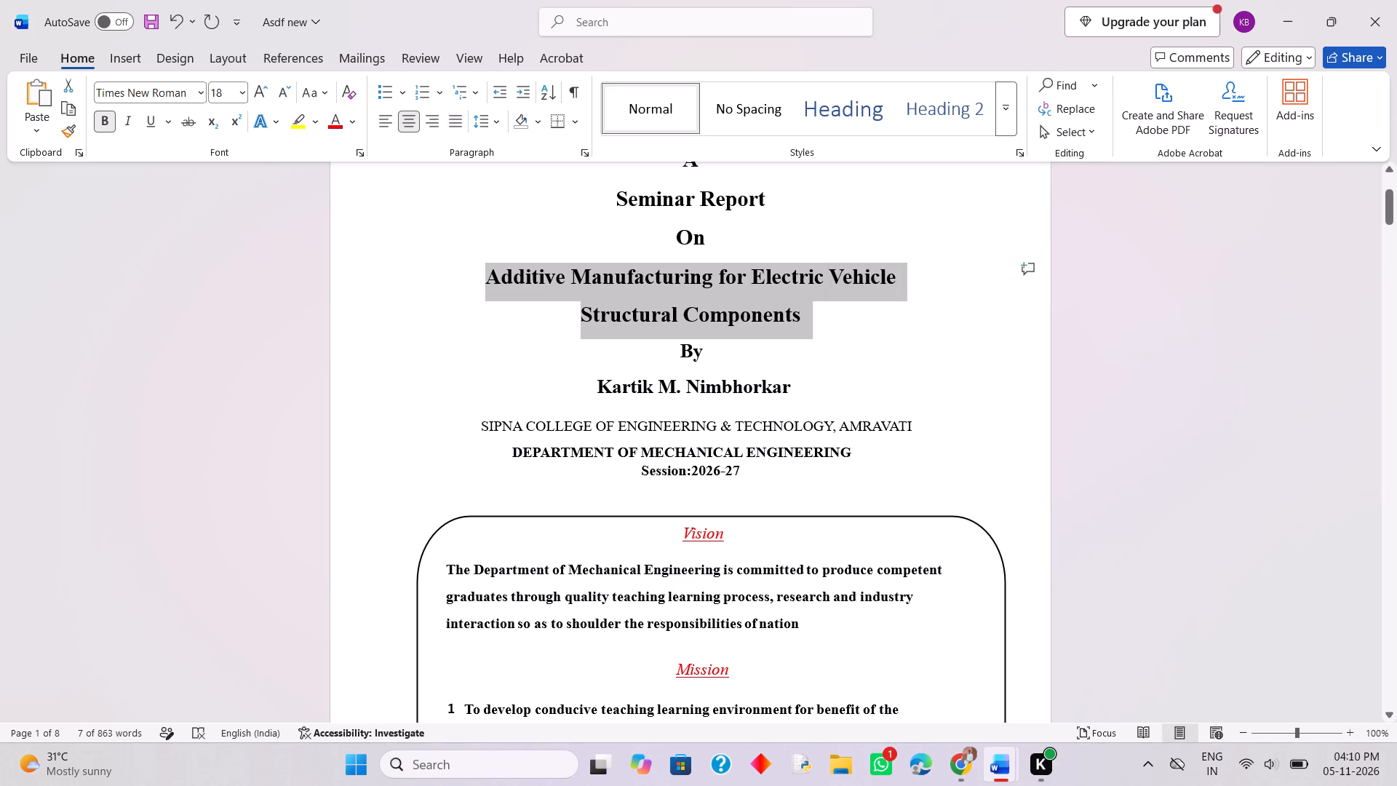
click(624, 218)
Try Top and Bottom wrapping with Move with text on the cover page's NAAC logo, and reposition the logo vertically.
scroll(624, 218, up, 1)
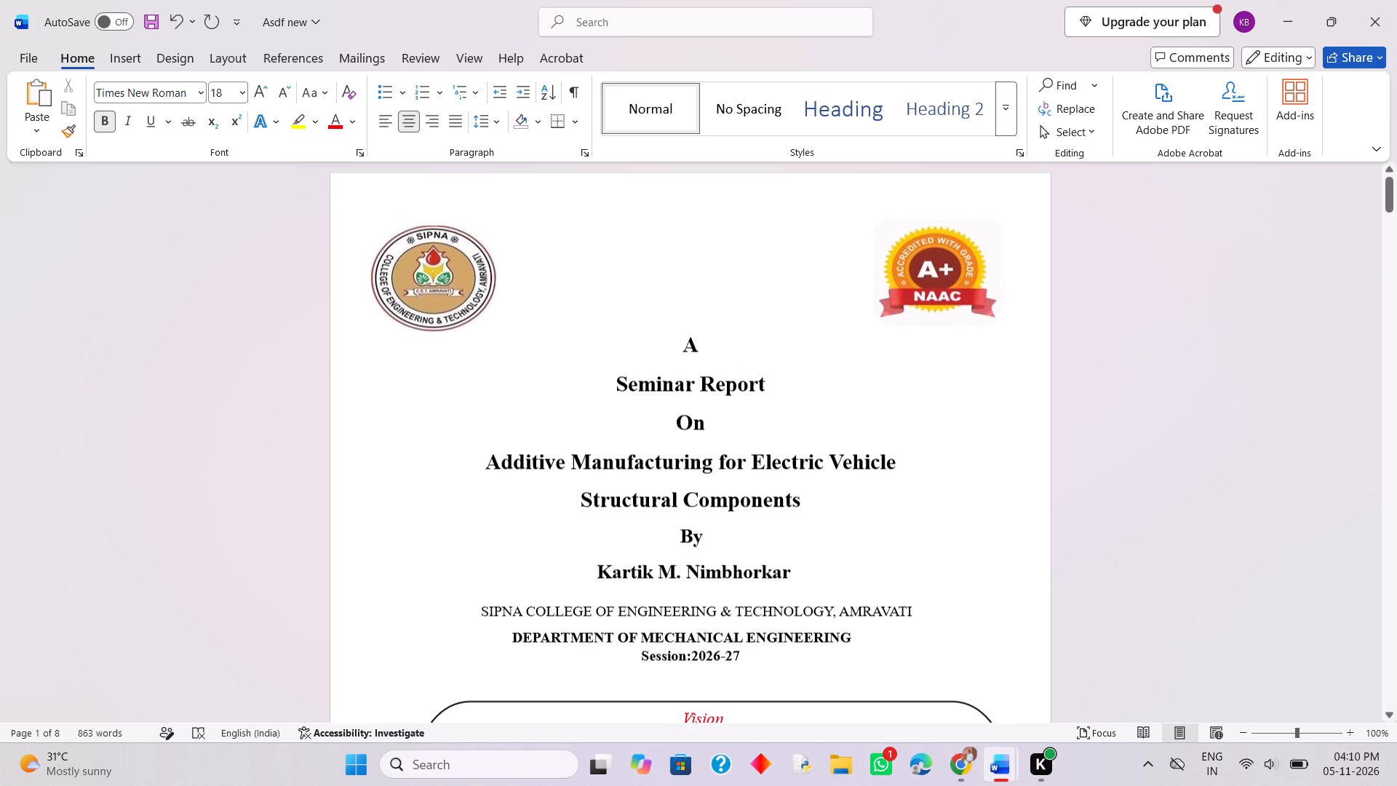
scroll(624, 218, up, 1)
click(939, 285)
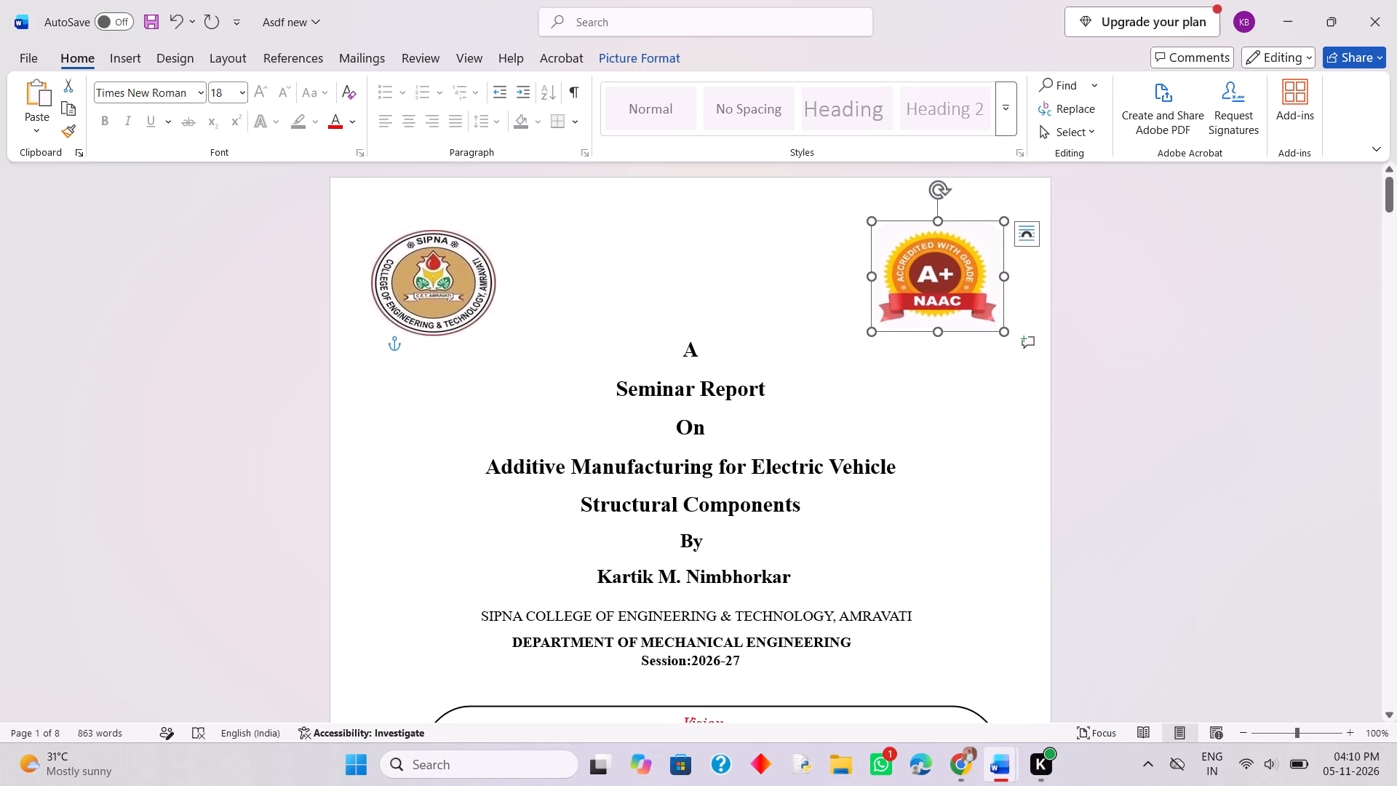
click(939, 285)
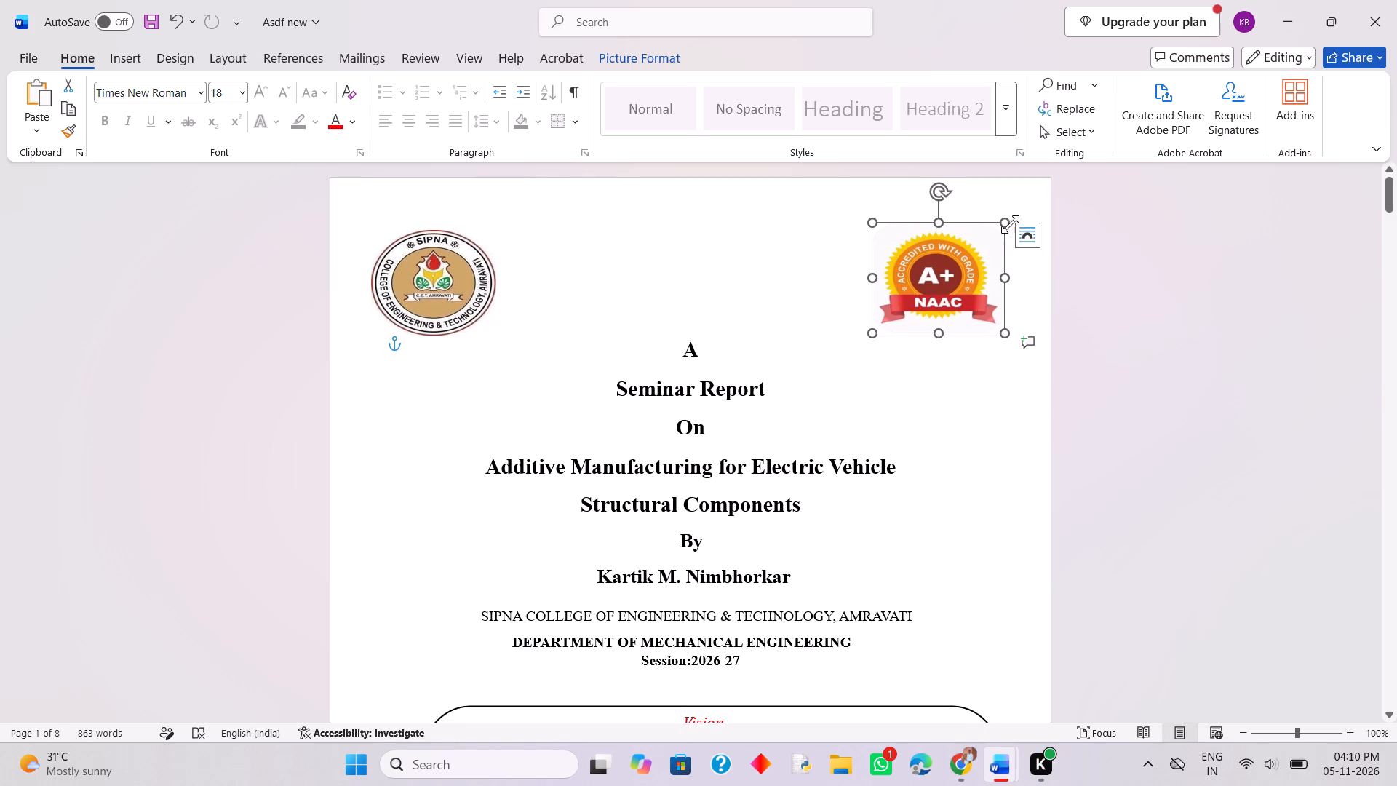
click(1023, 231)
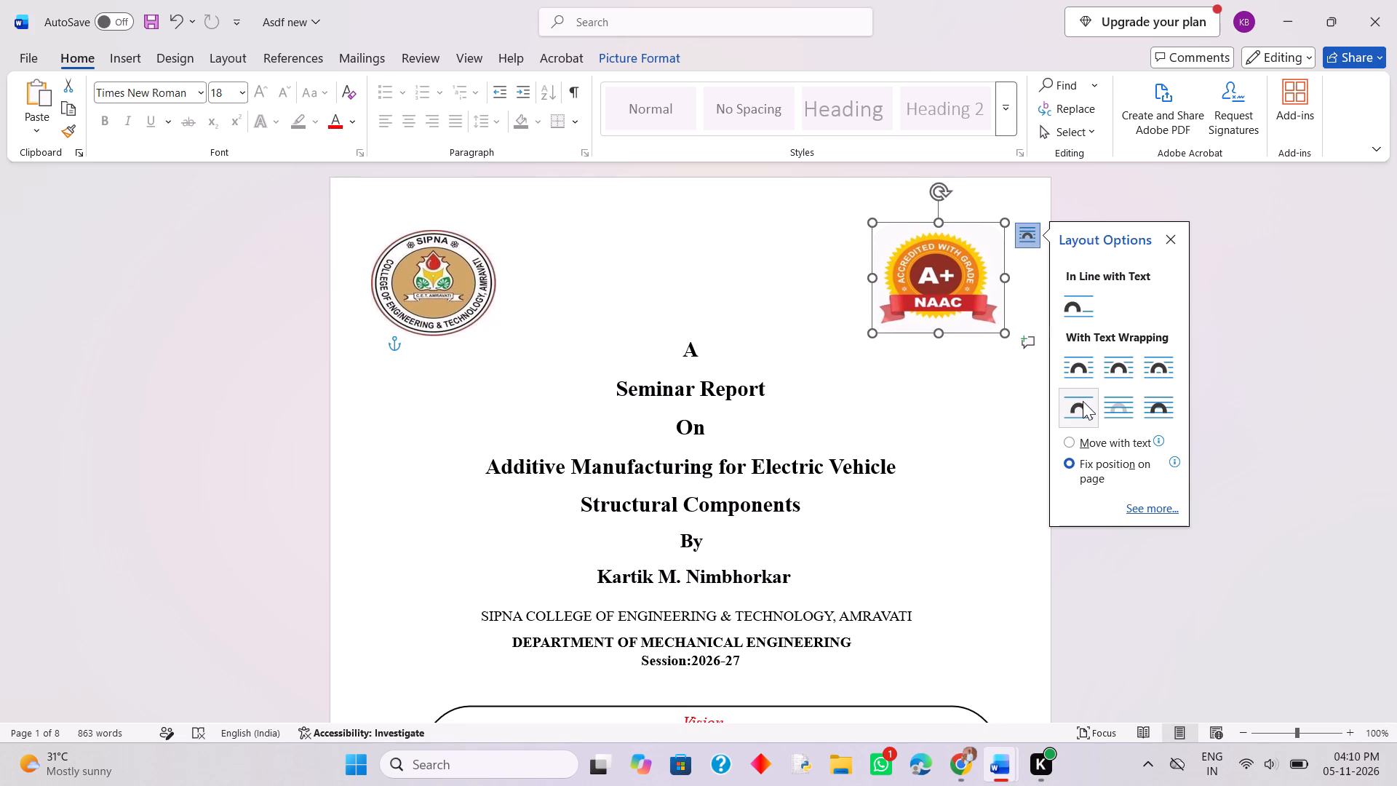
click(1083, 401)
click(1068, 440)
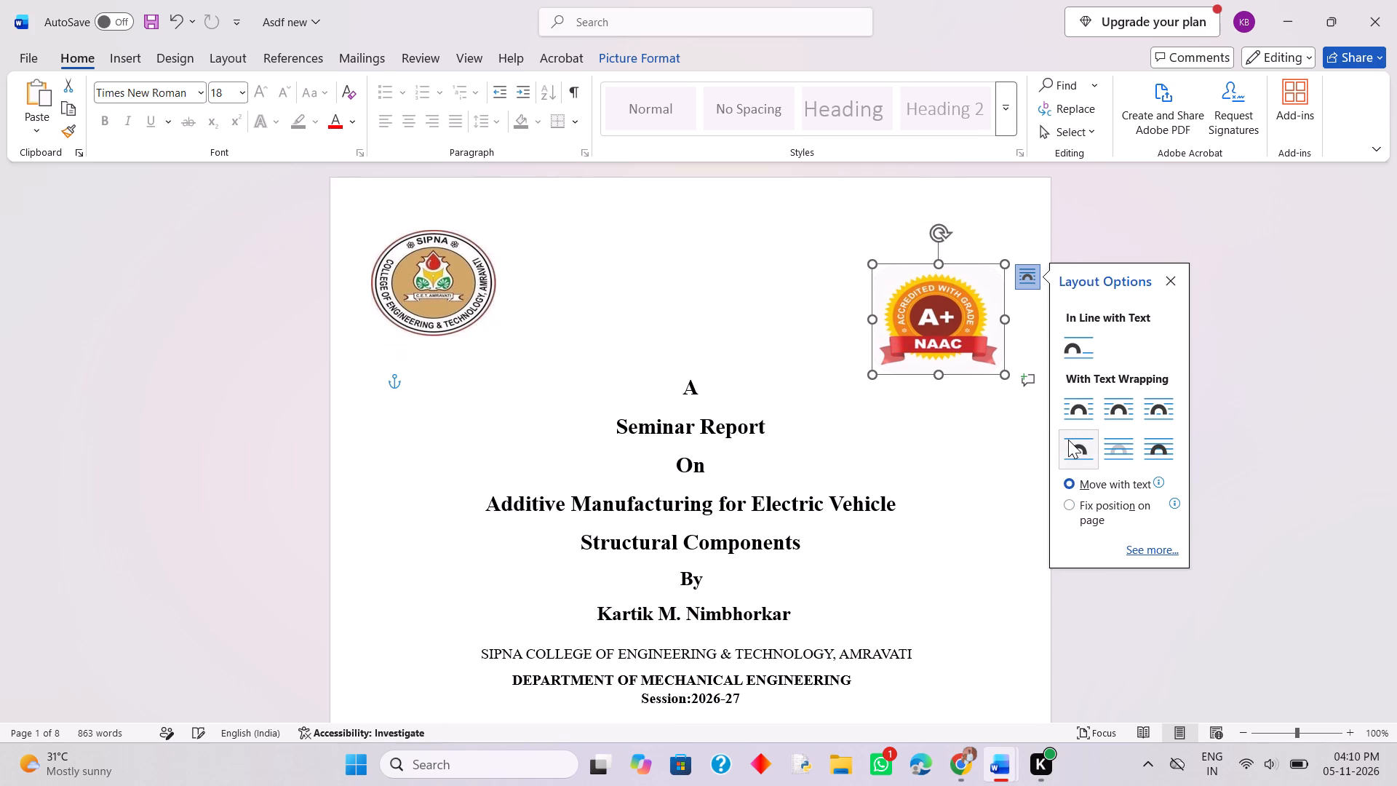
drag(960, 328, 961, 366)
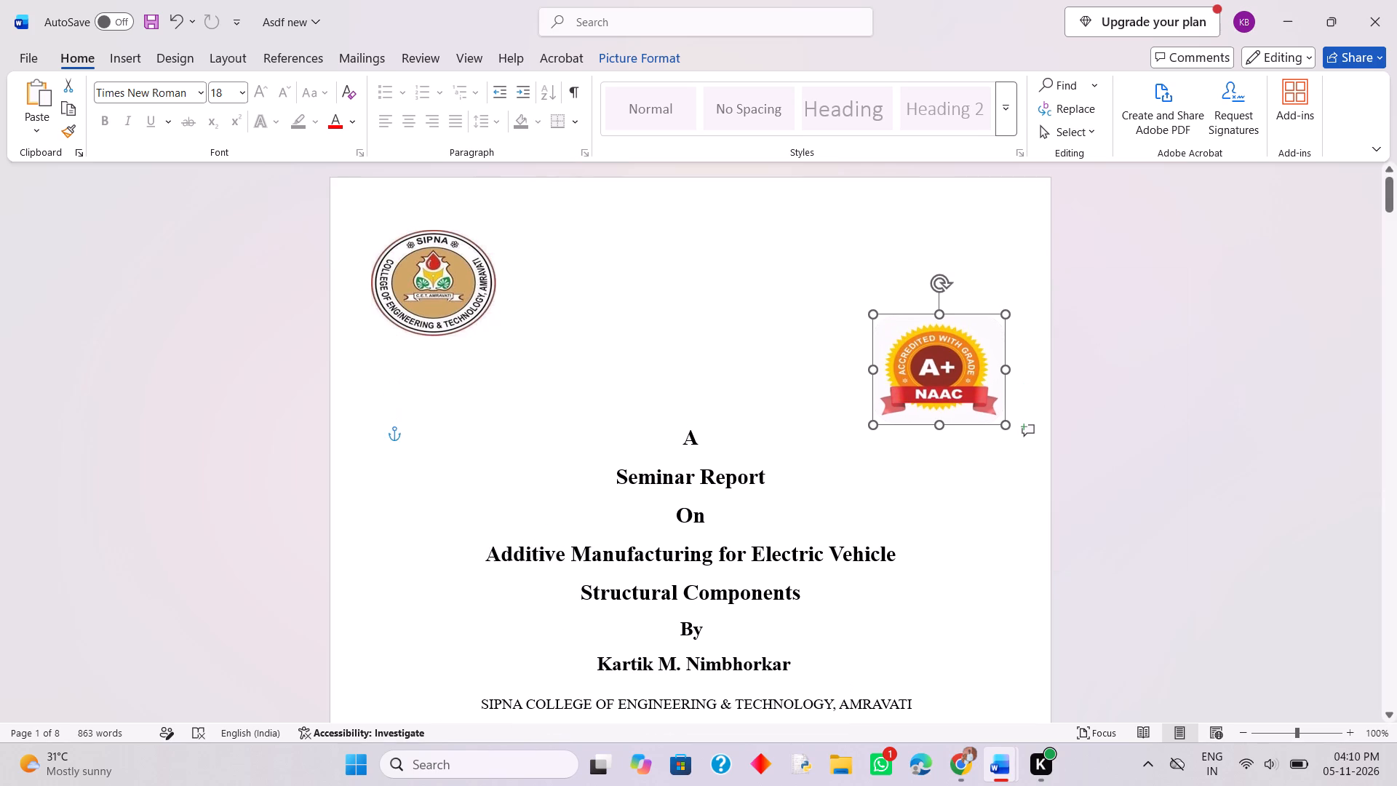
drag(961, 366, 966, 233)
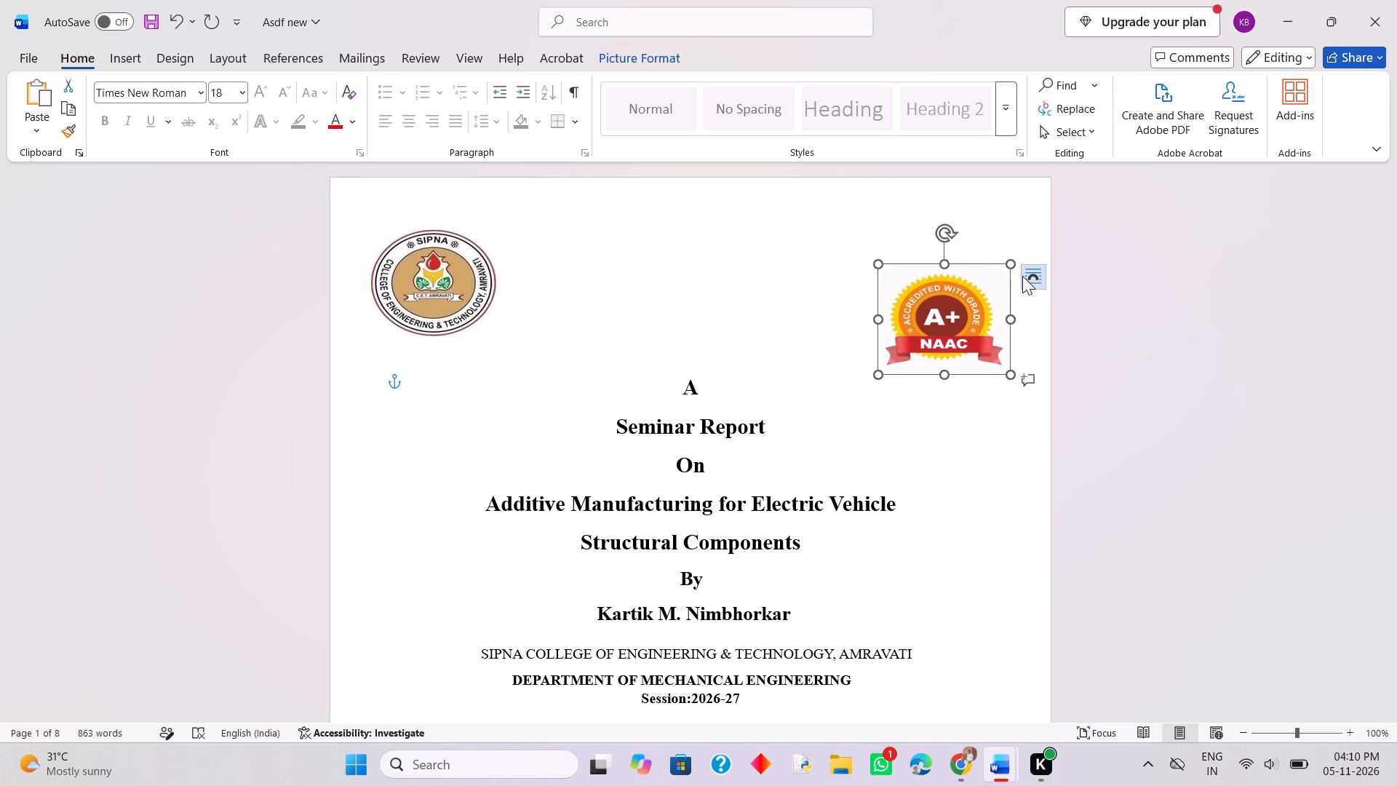
Undo the NAAC logo's layout and position changes, plus the last spacing edit on the student's name.
key(ctrl+z)
key(ctrl+z)
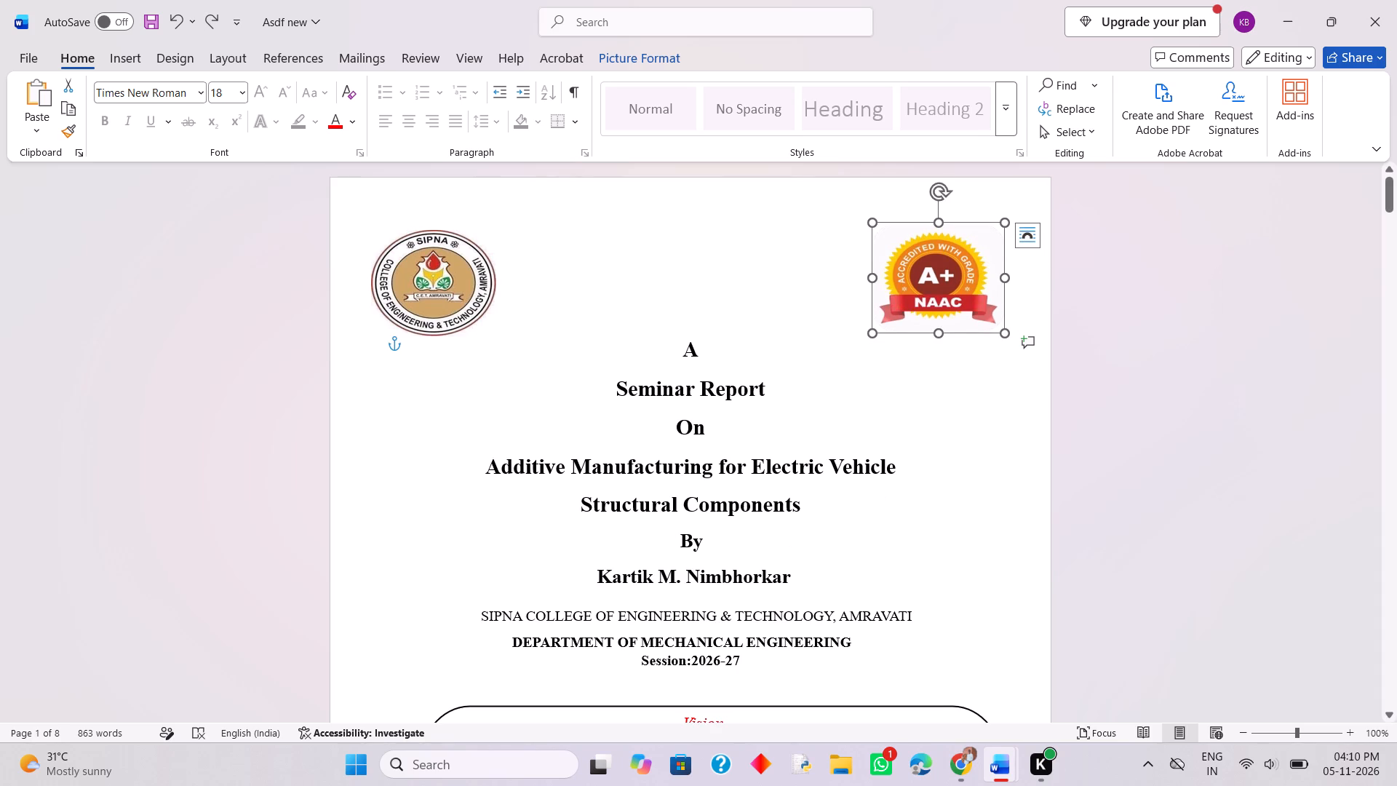
key(ctrl+z)
key(ctrl+z)
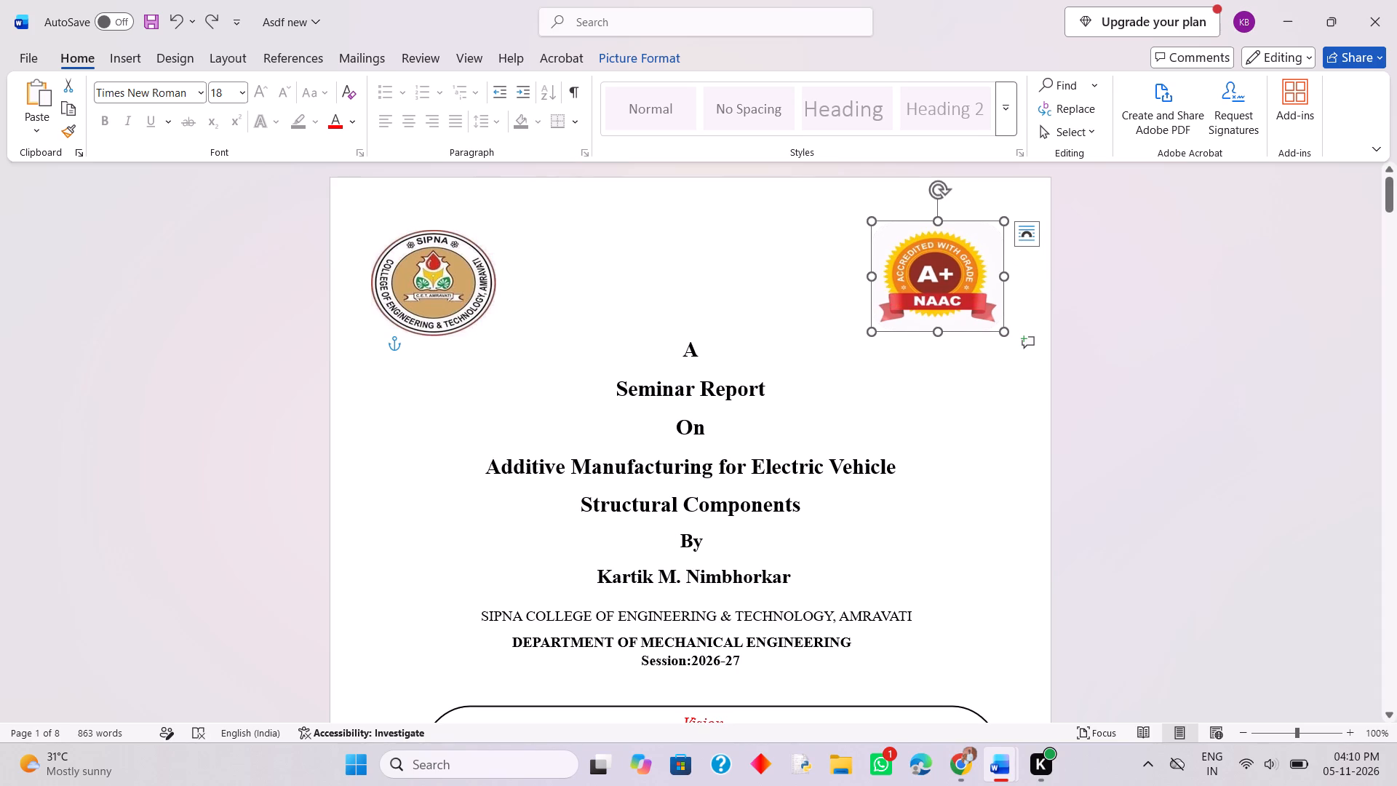
key(ctrl+z)
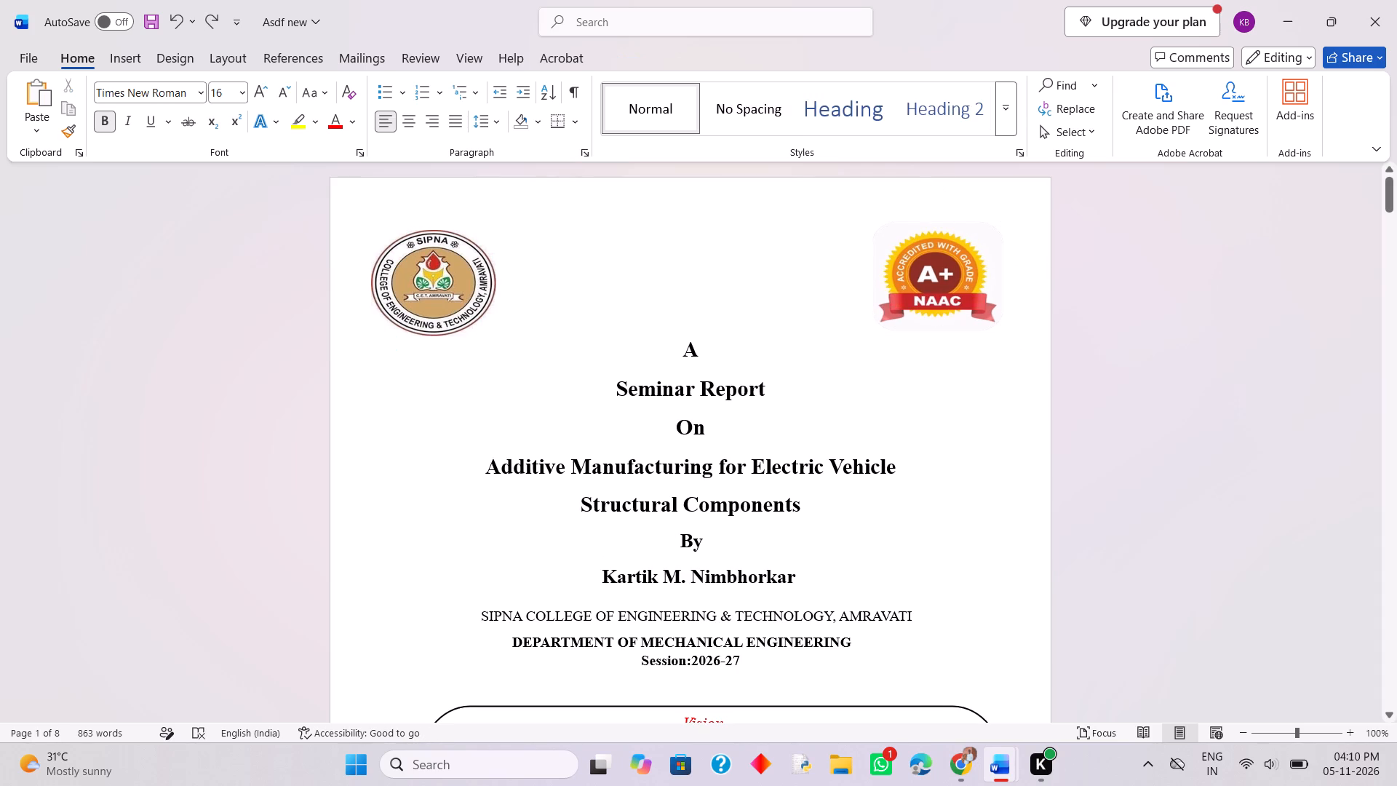
Cut the two-line title "Study of Safety and Functional Protection For Electric Vehicles" from the second page.
scroll(923, 499, down, 2)
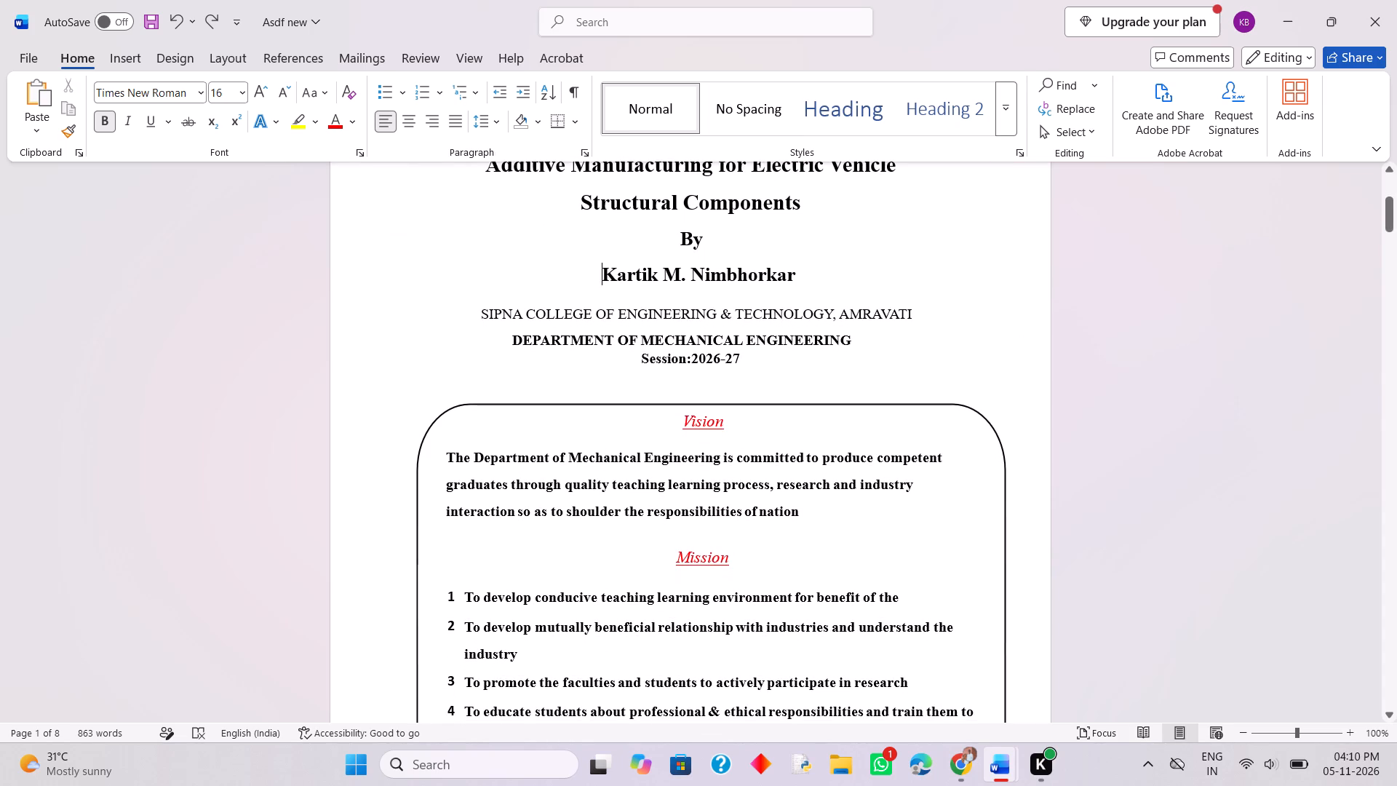
scroll(923, 499, down, 1)
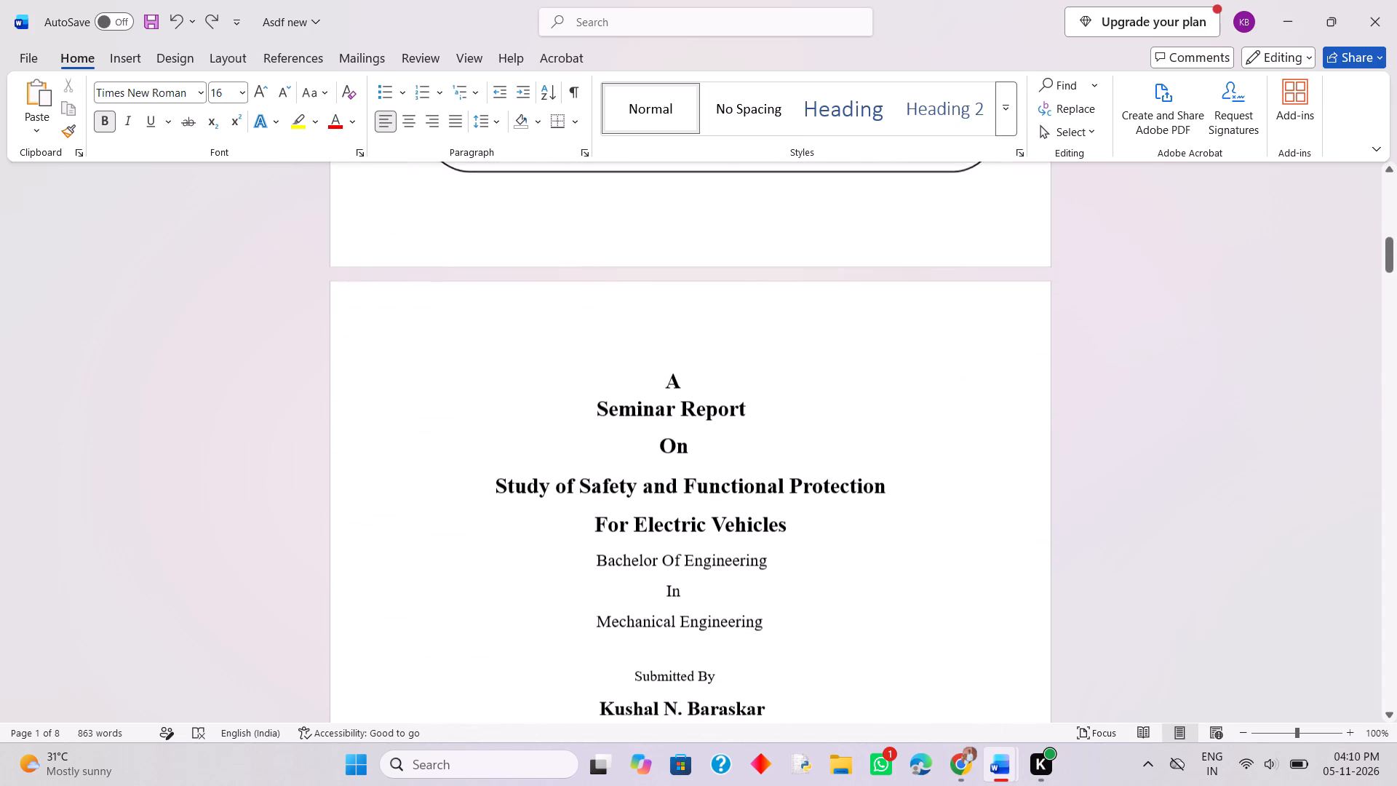
scroll(923, 499, down, 1)
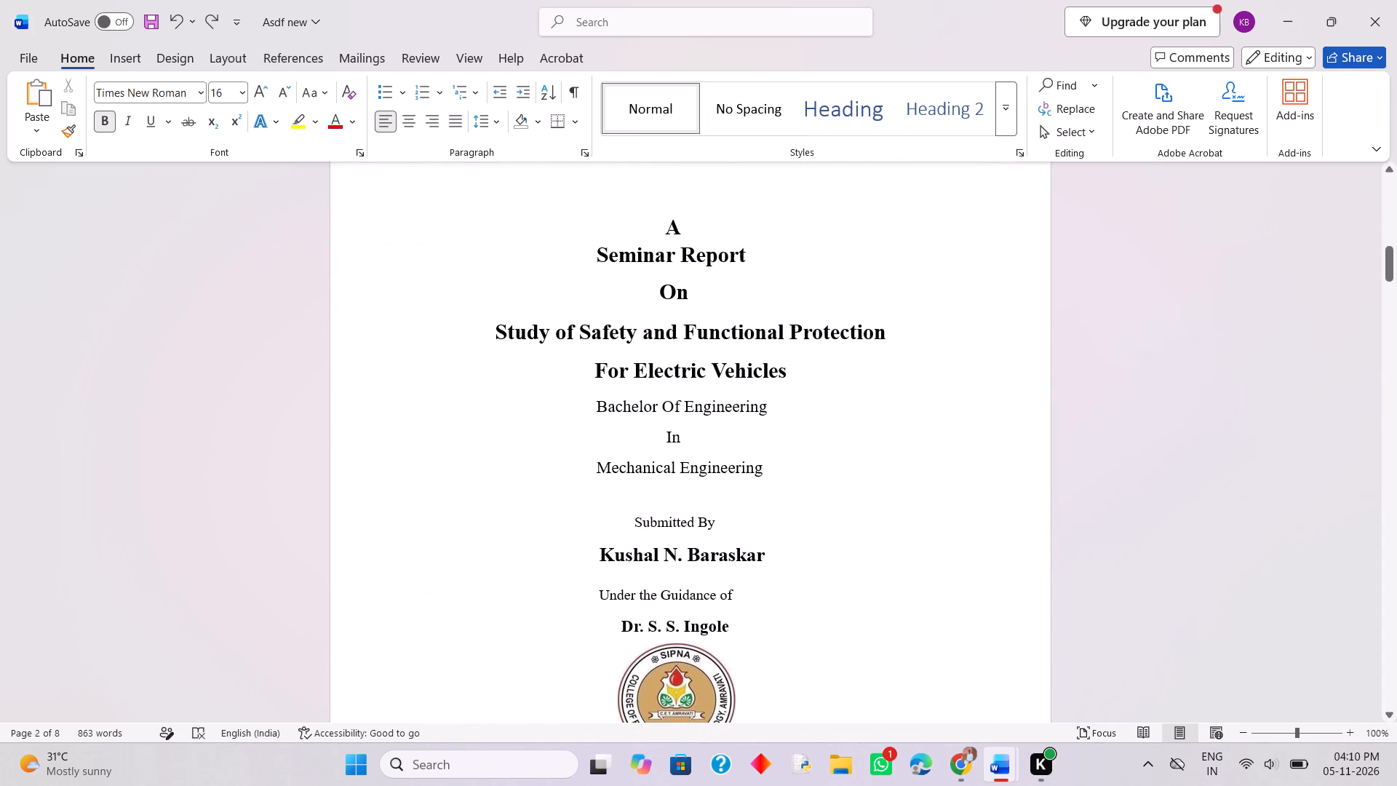
drag(489, 328, 784, 378)
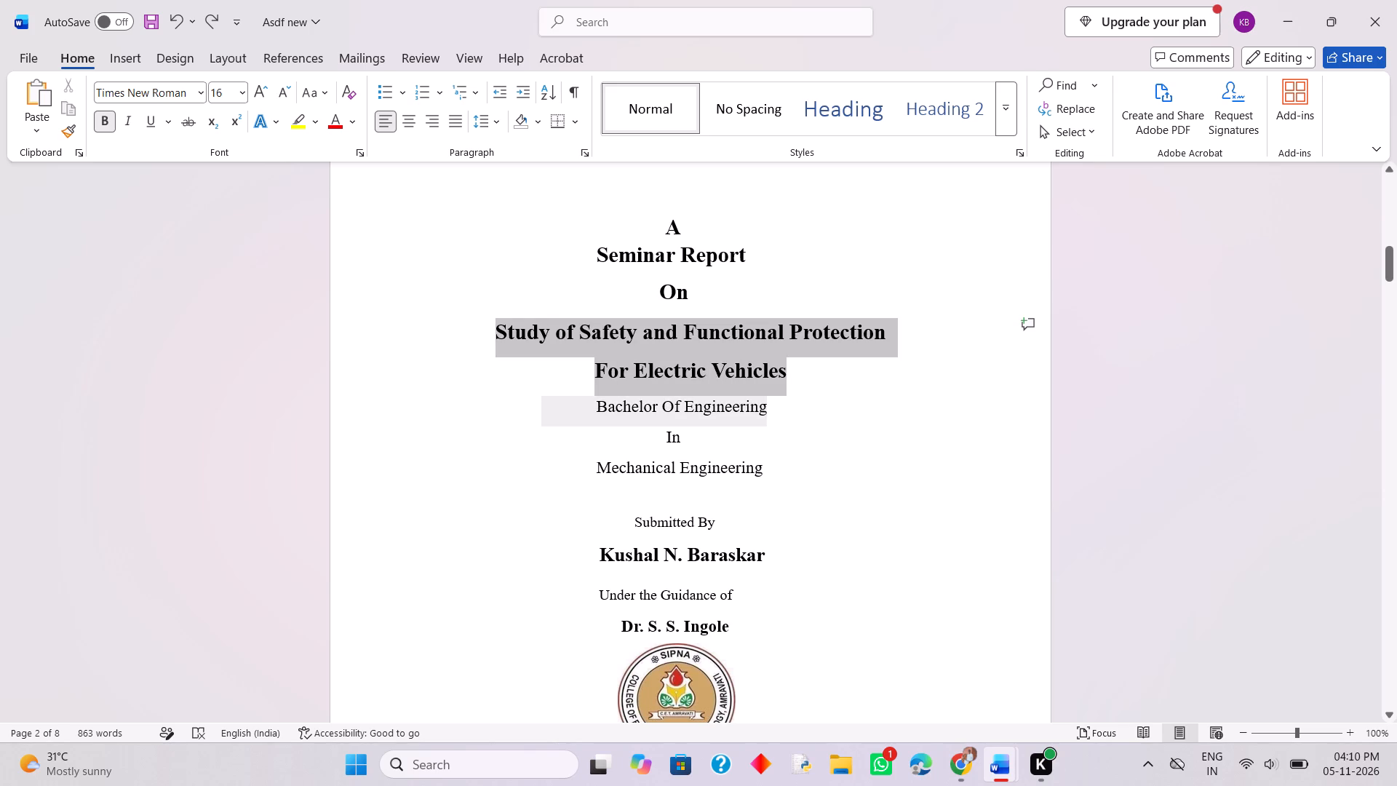
drag(784, 378, 784, 378)
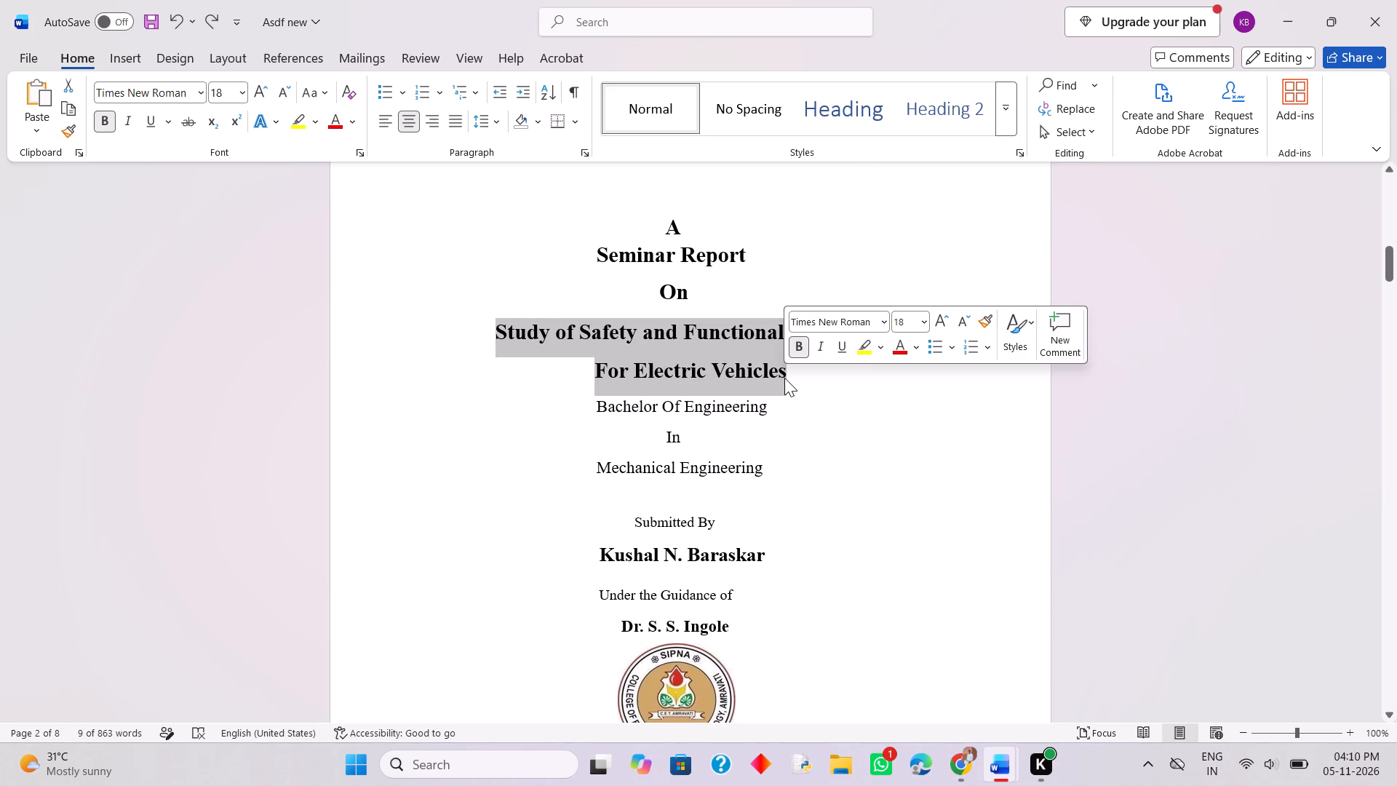
key(ctrl+x)
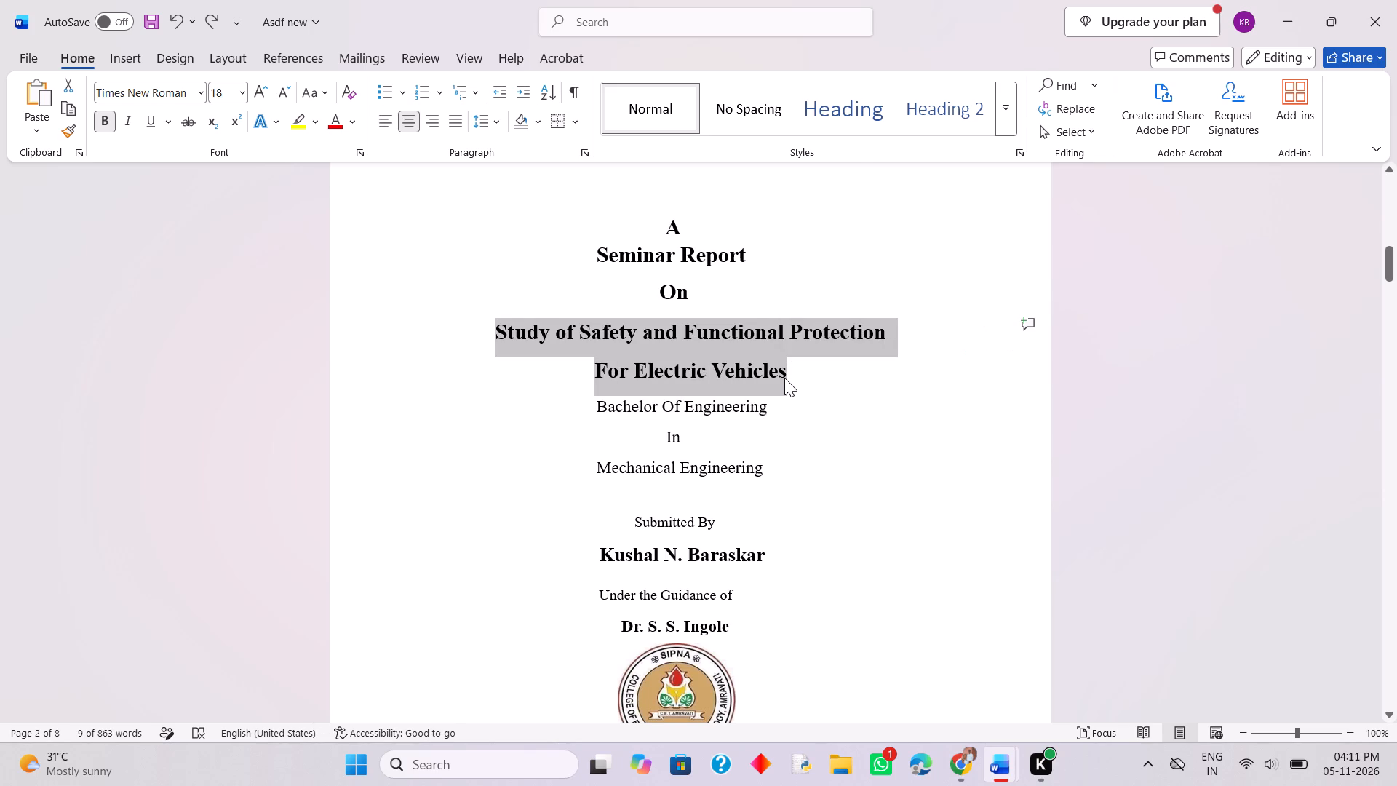
Copy the cover page title "Additive Manufacturing for Electric Vehicle Structural Components" and paste it on a new line under "On" on the second page.
scroll(784, 378, up, 1)
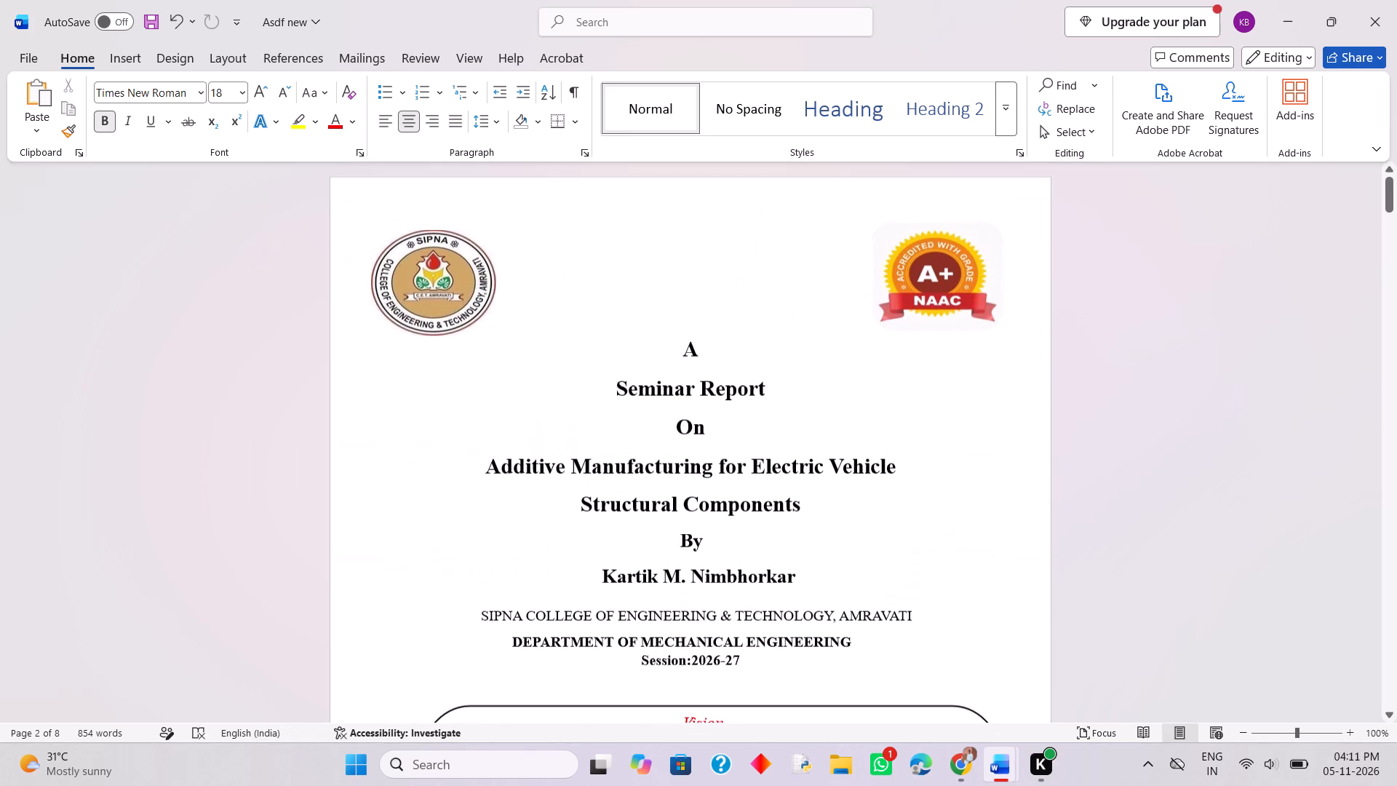
drag(488, 462, 797, 528)
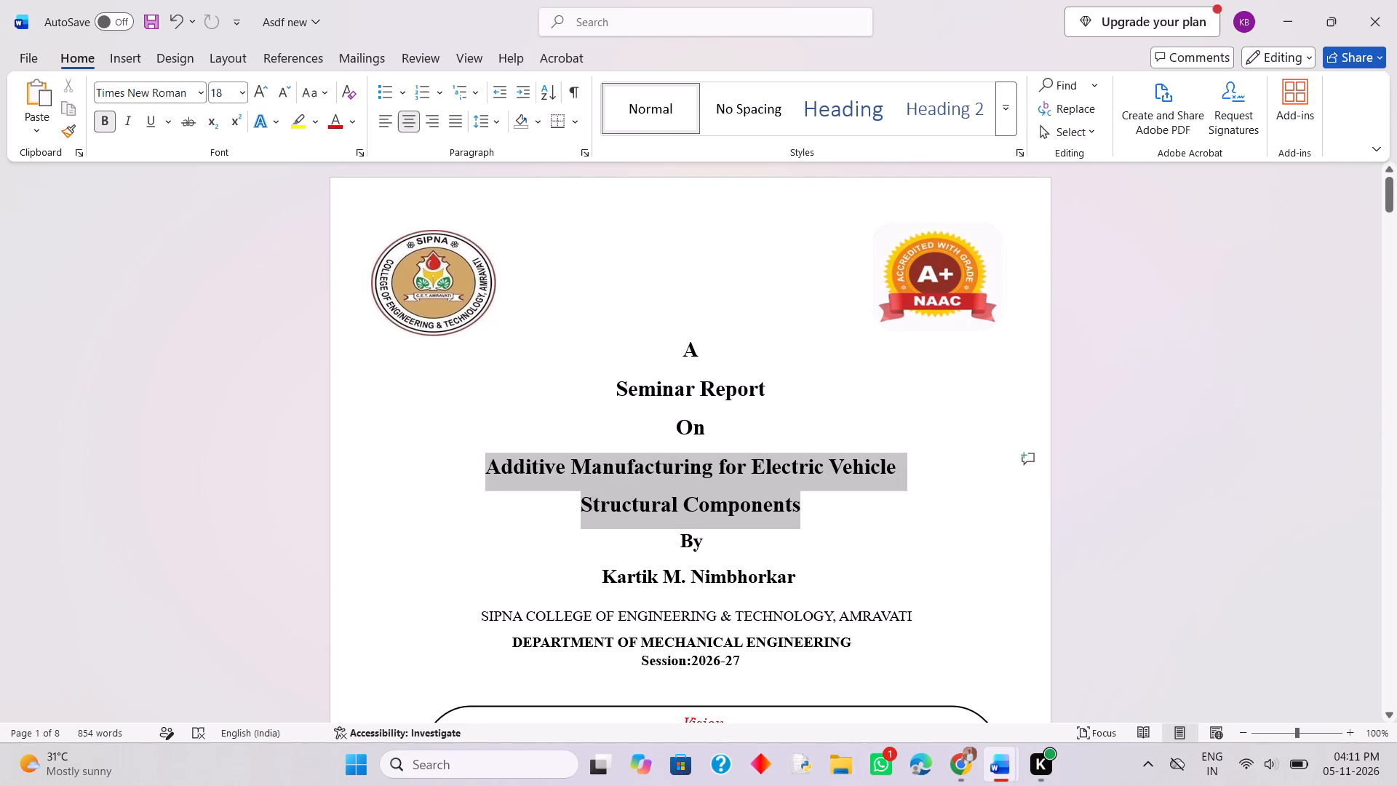
drag(797, 528, 813, 523)
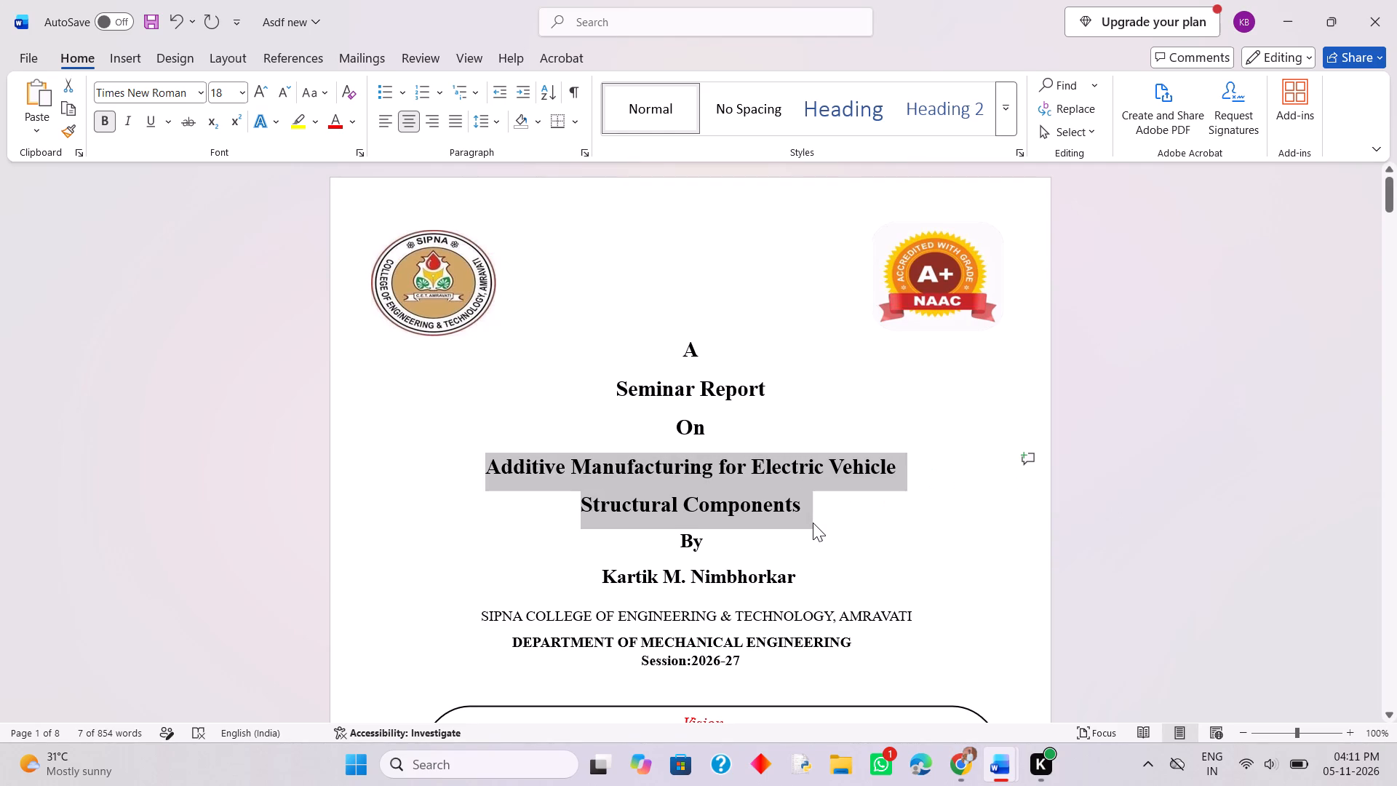
key(ctrl+c)
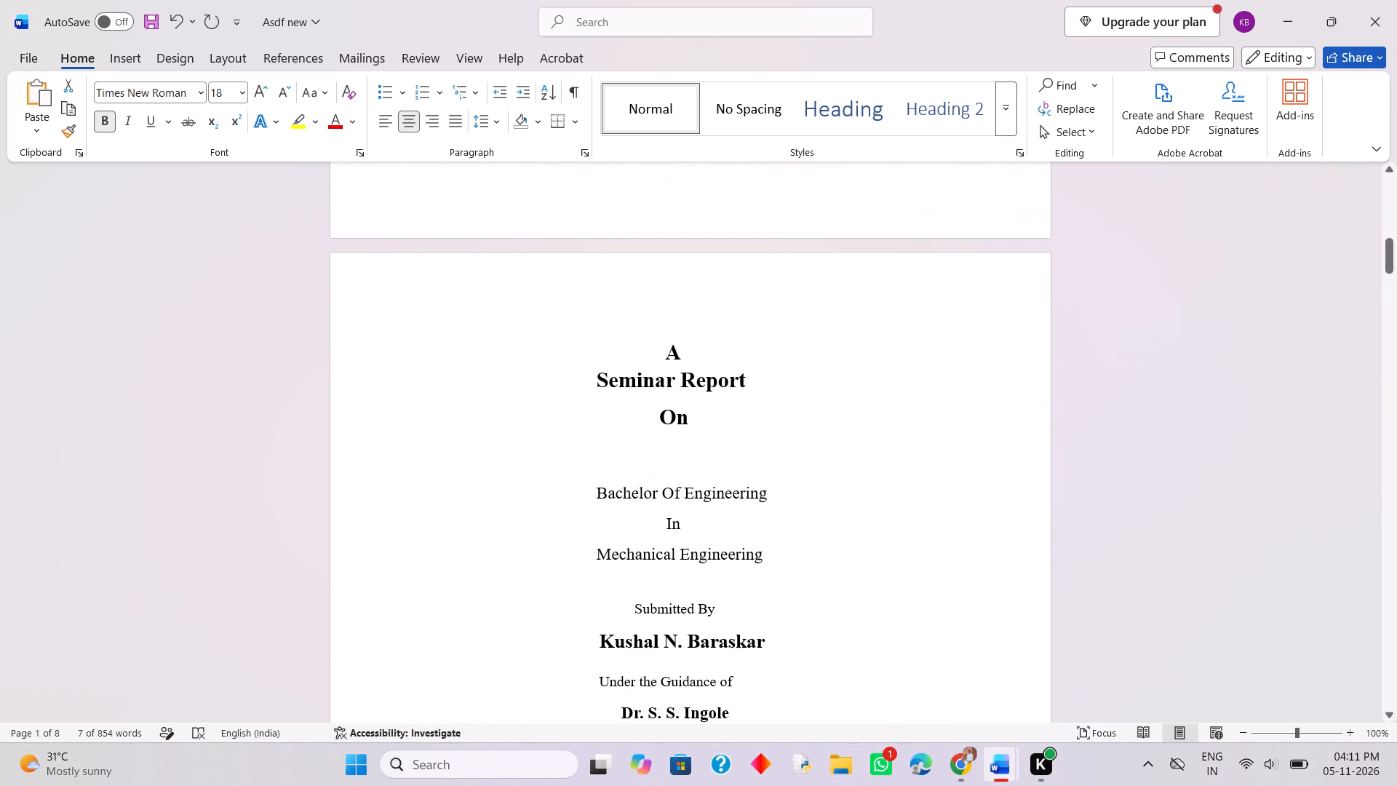
scroll(771, 426, right, 1)
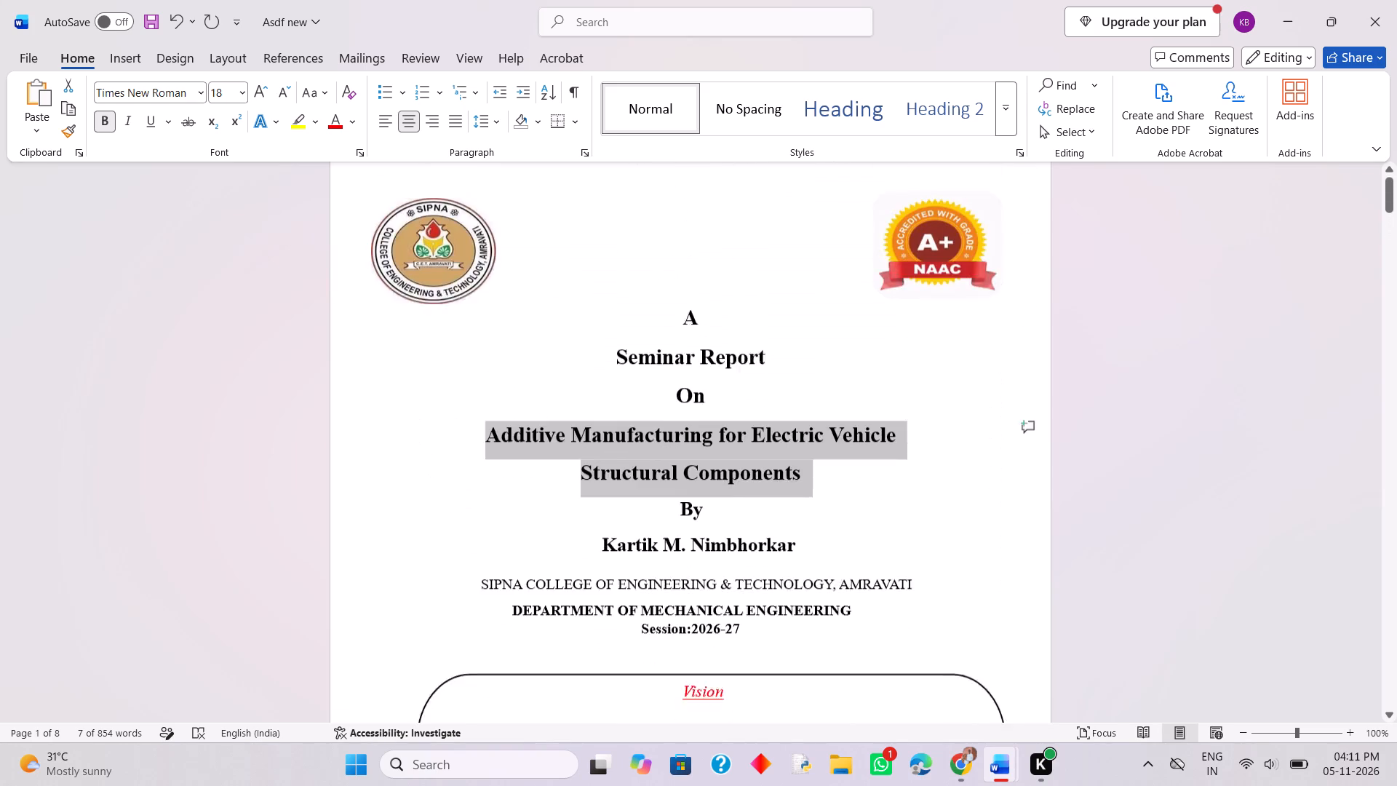
scroll(771, 426, right, 1)
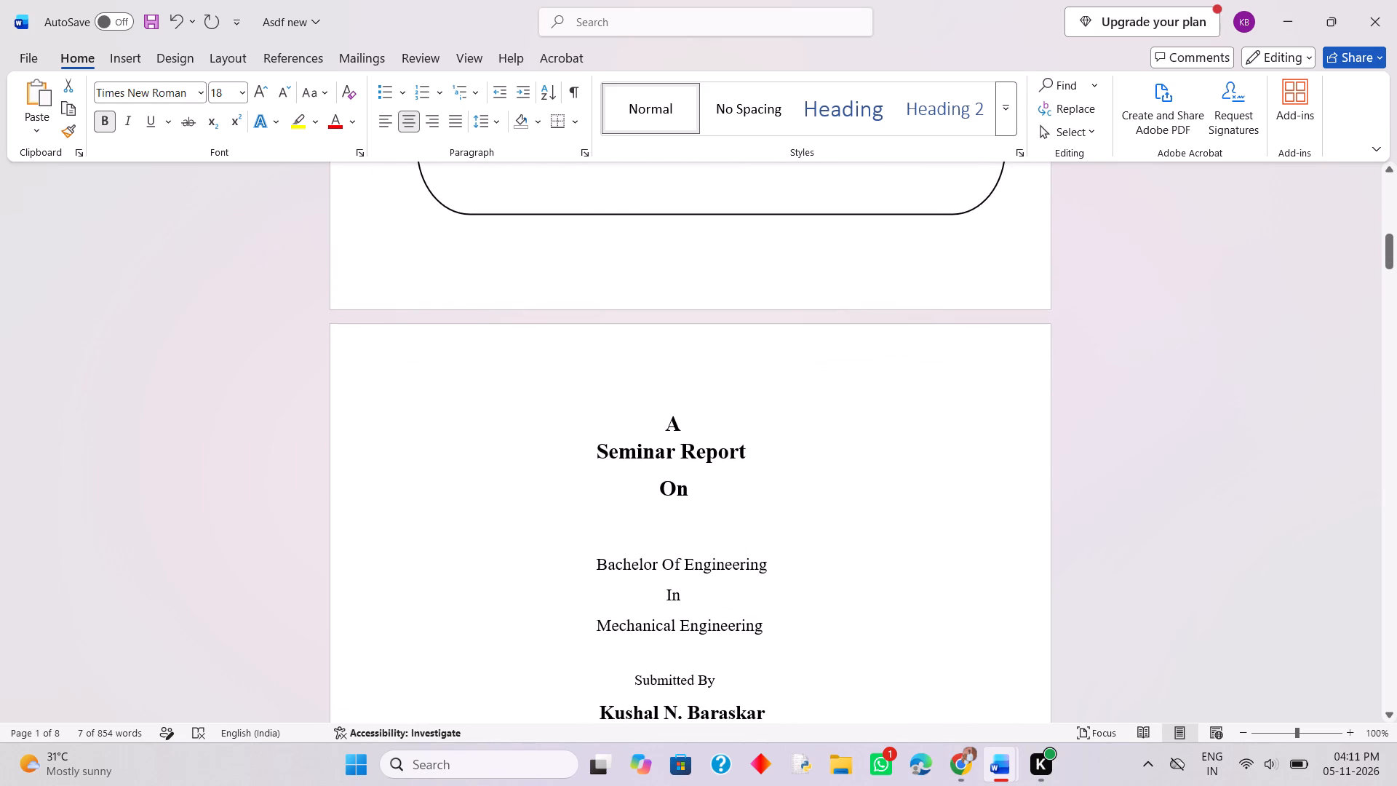
click(690, 509)
key(Return)
key(ctrl+v)
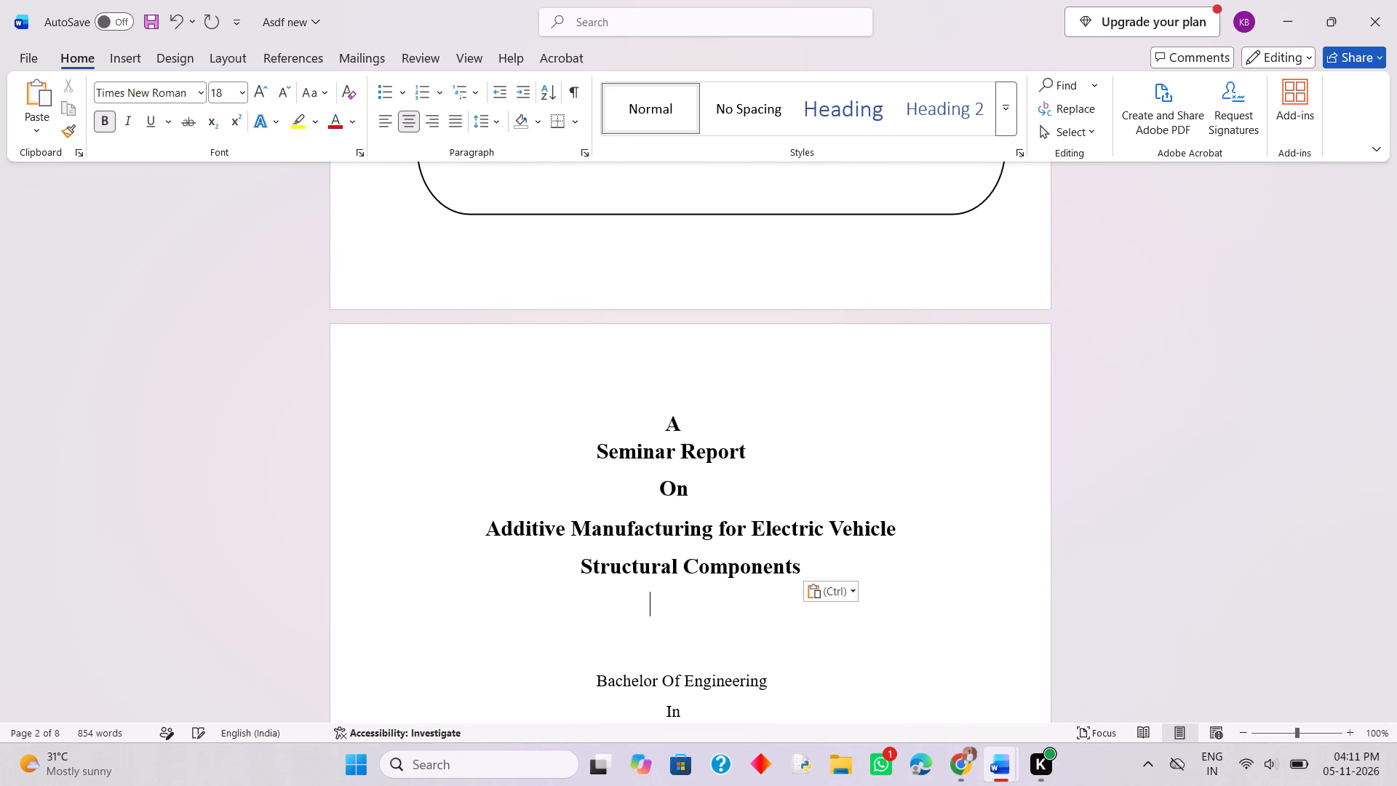
Remove the blank lines between the pasted title and "Bachelor Of Engineering" on the second page.
key(BackSpace)
key(BackSpace)
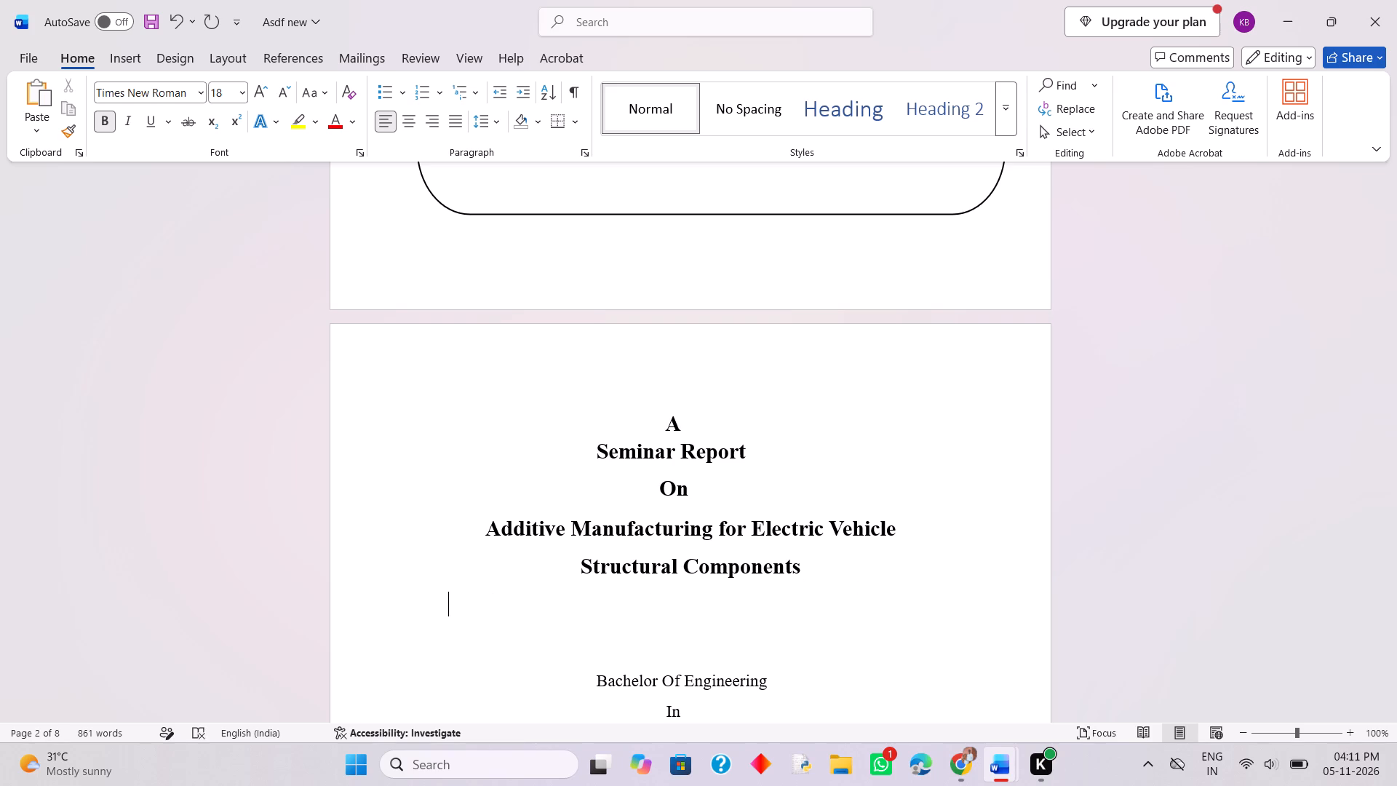
key(BackSpace)
key(Down)
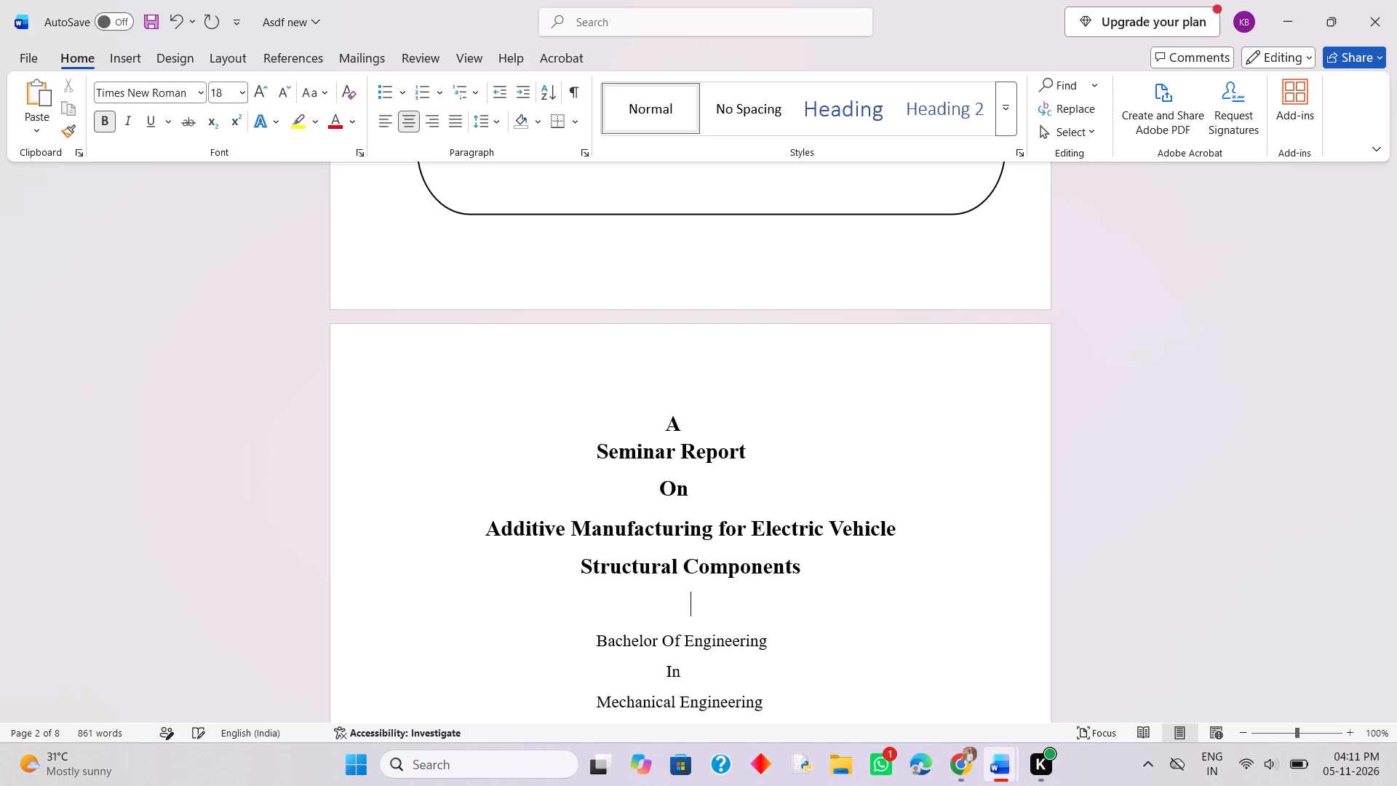
key(BackSpace)
key(BackSpace)
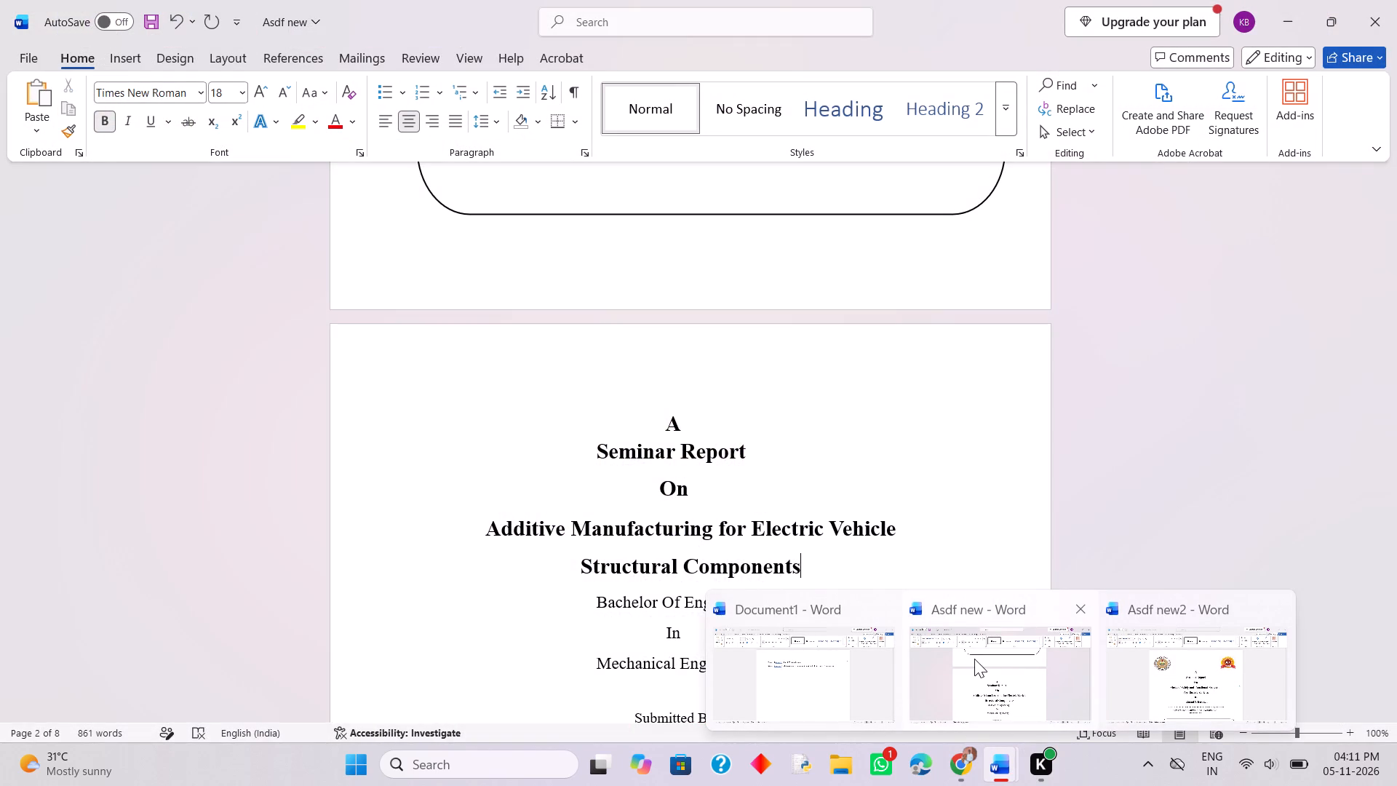
Compare the second page's title layout in Asdf new with the same page of the original report, Asdf new2.
click(1155, 672)
click(923, 595)
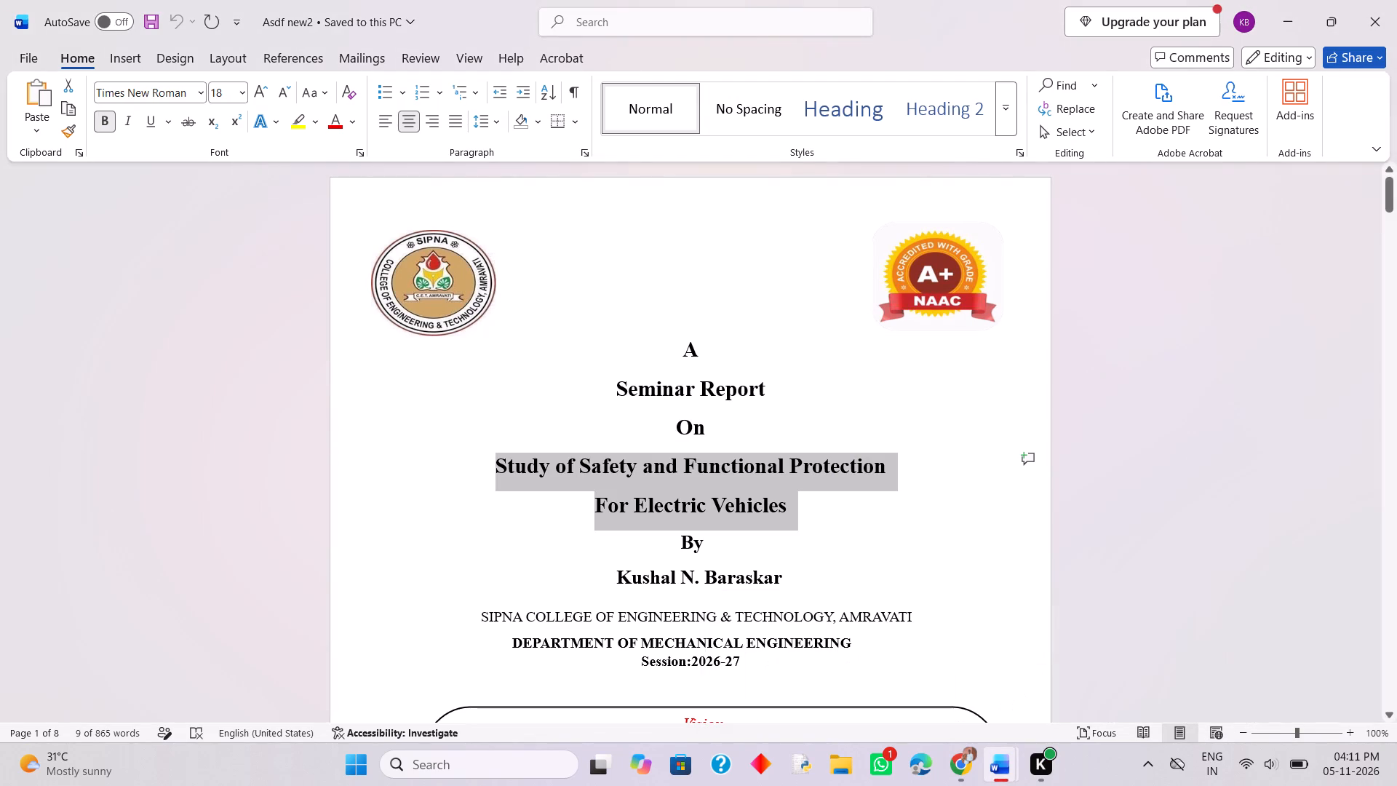
scroll(923, 595, down, 1)
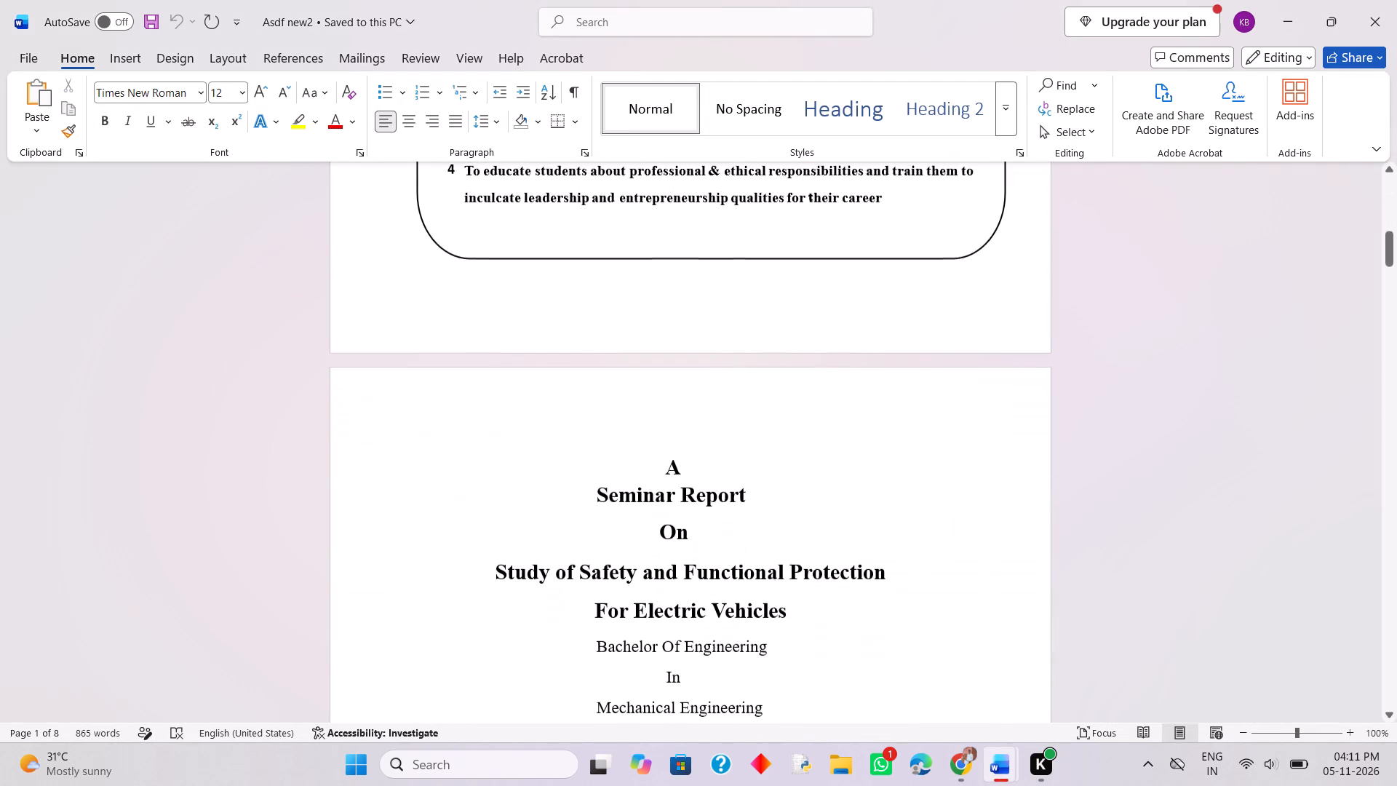
scroll(923, 595, down, 1)
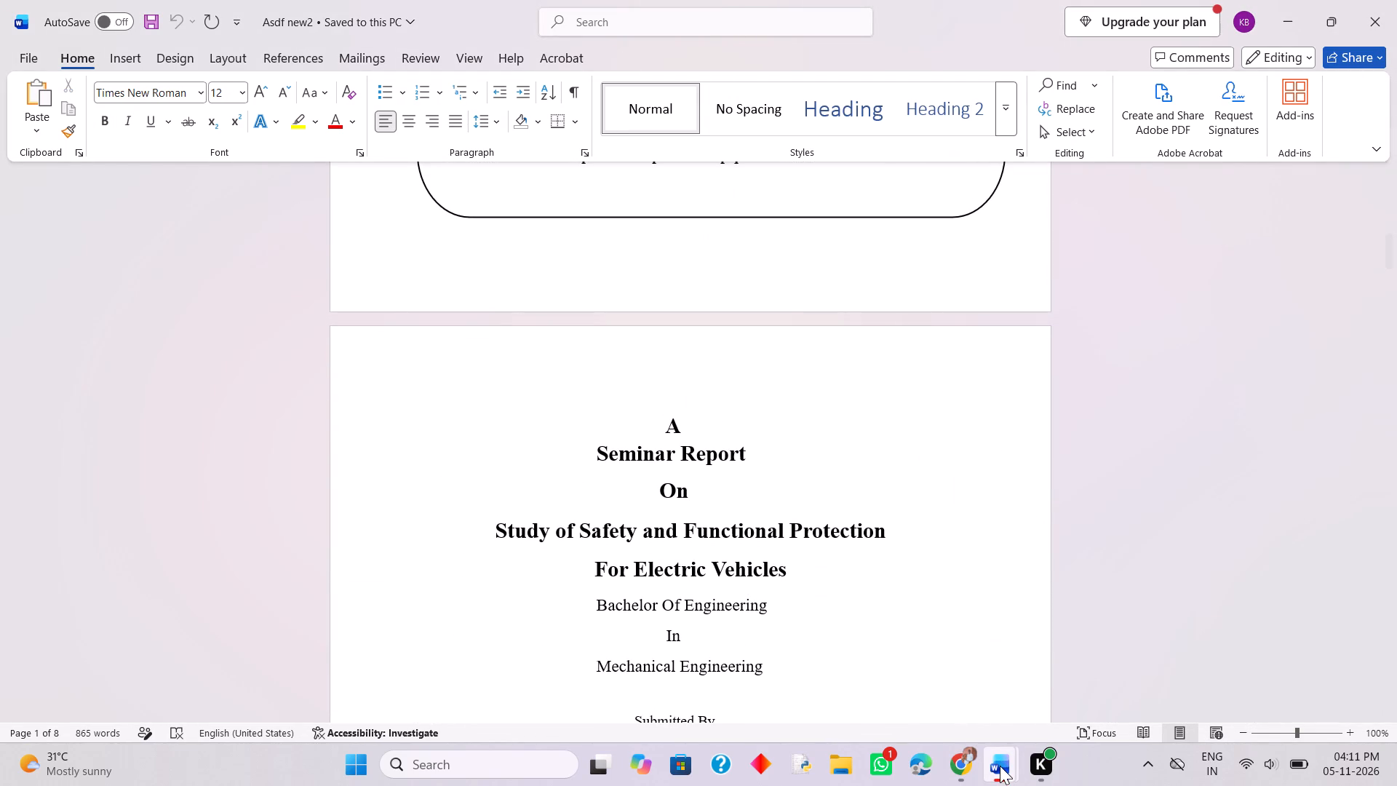
click(1006, 655)
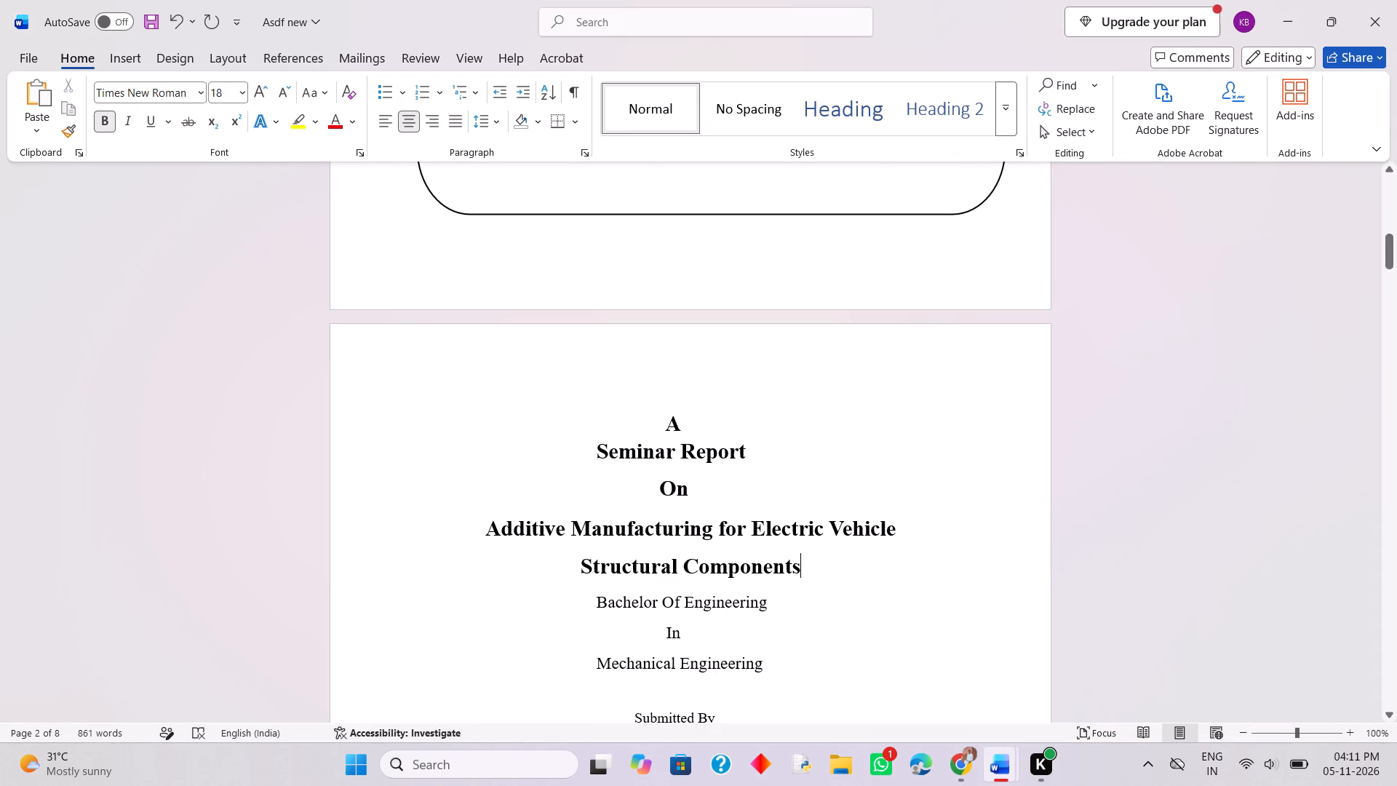
scroll(1006, 655, down, 1)
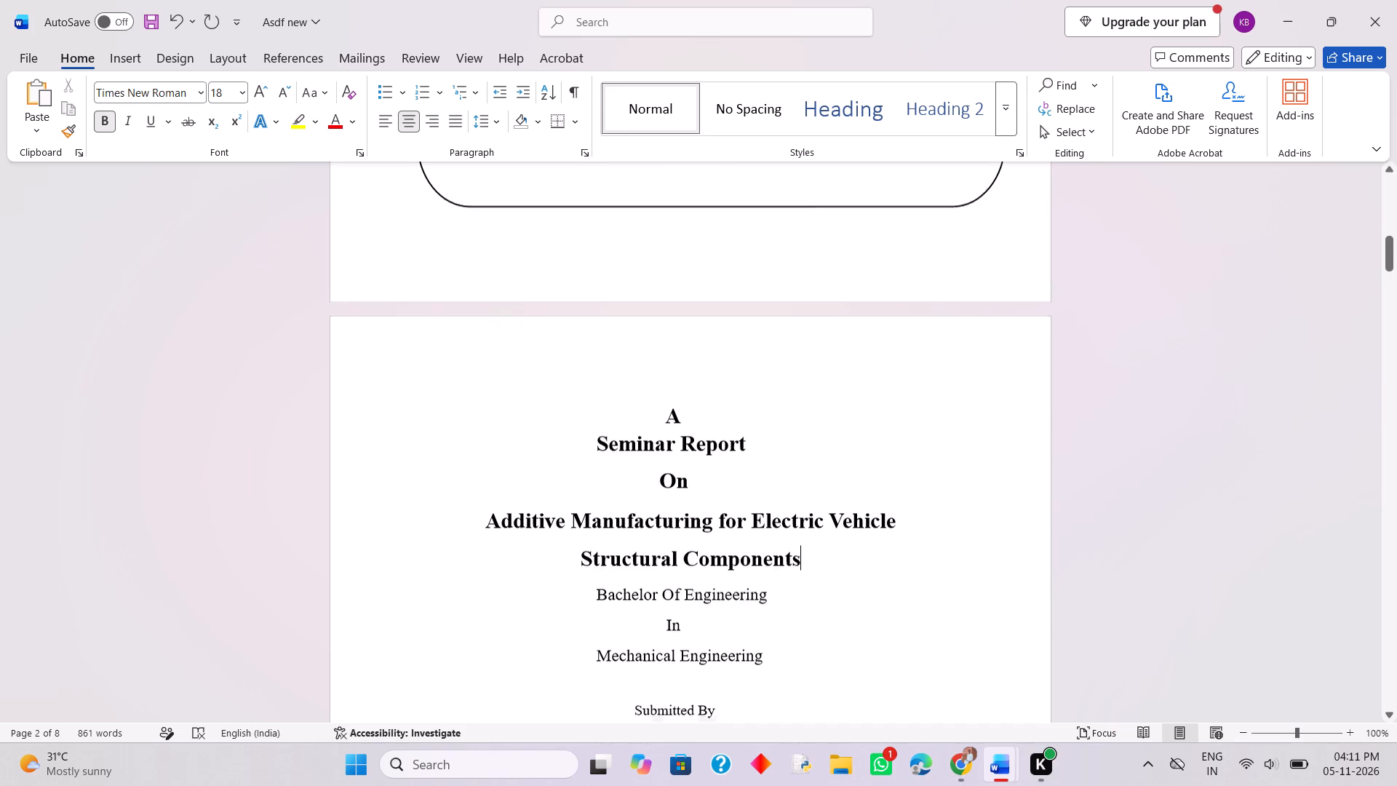
scroll(1006, 655, down, 1)
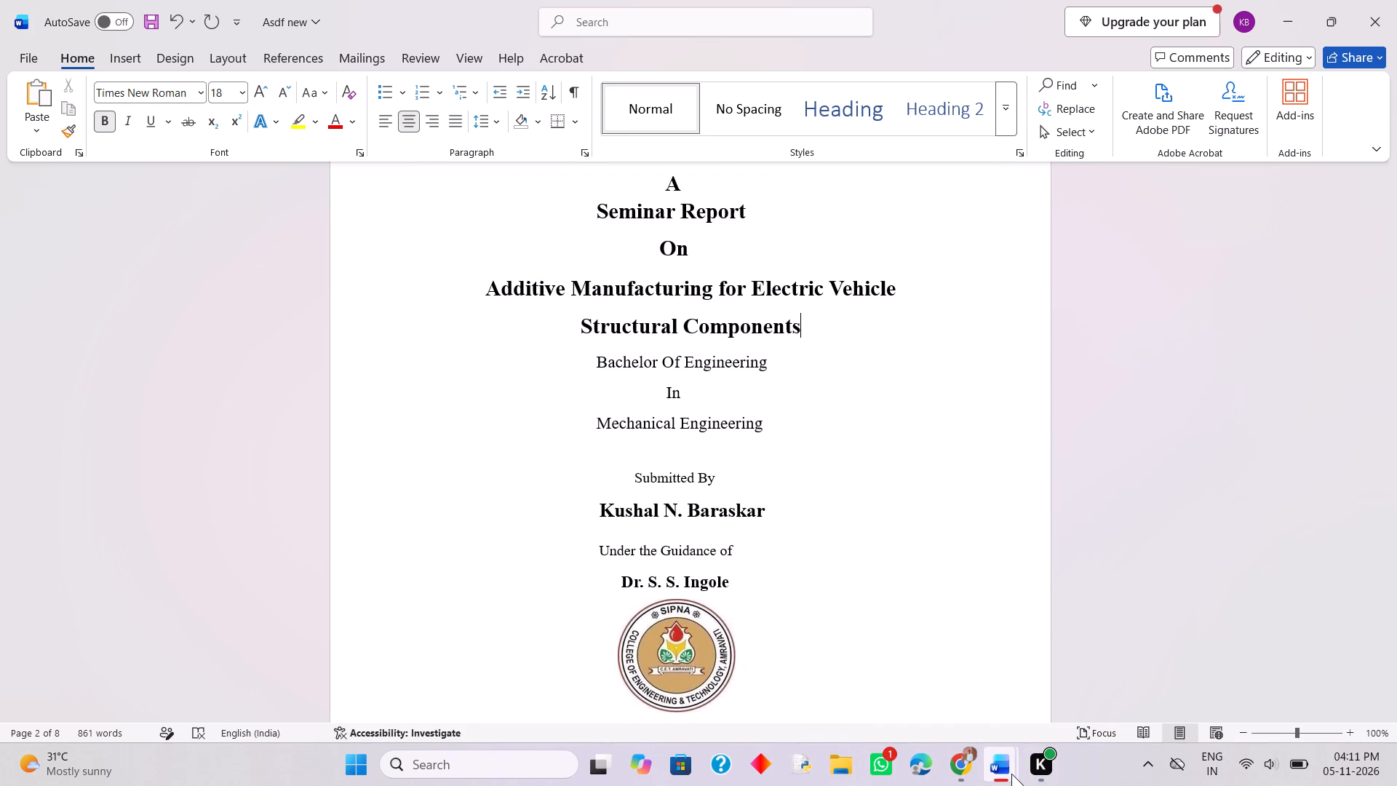
click(1118, 646)
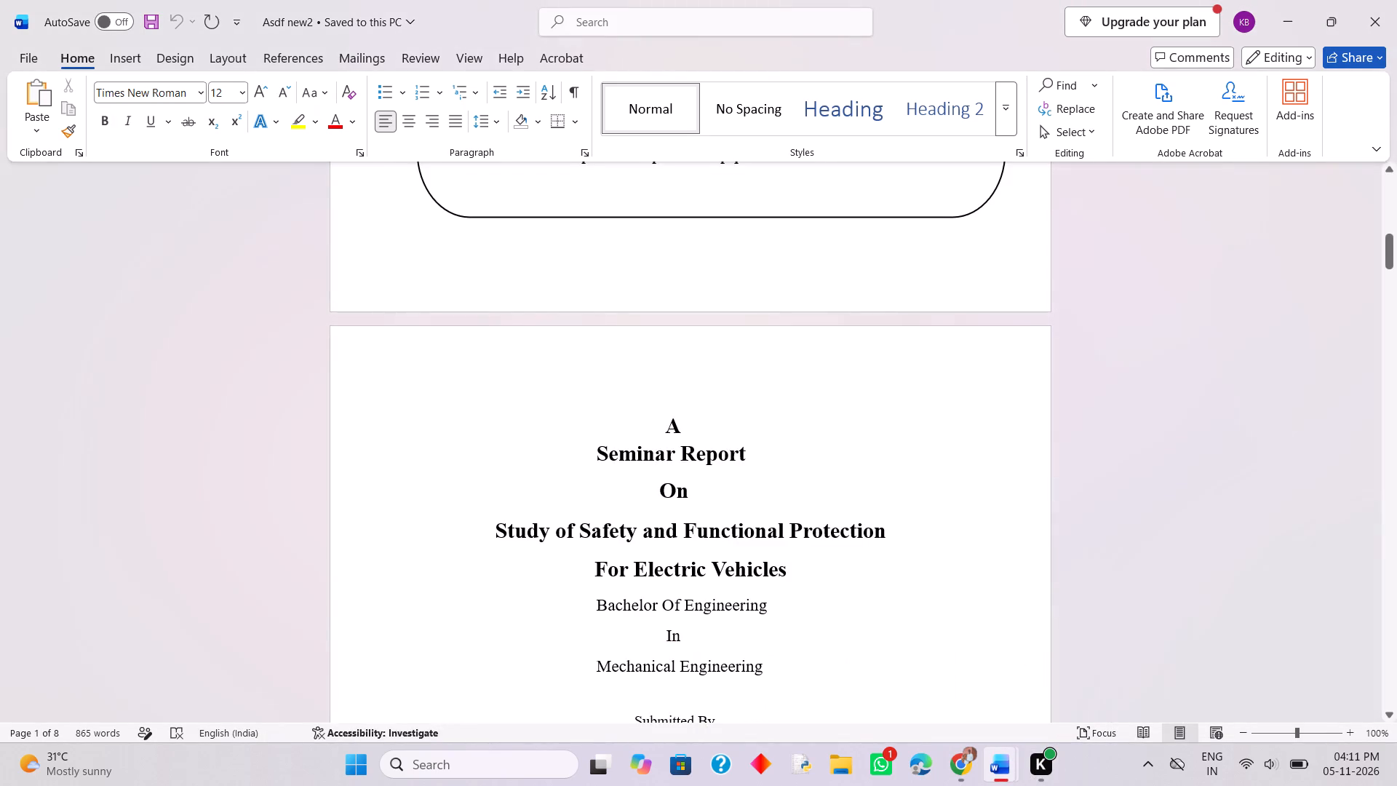
scroll(896, 630, down, 1)
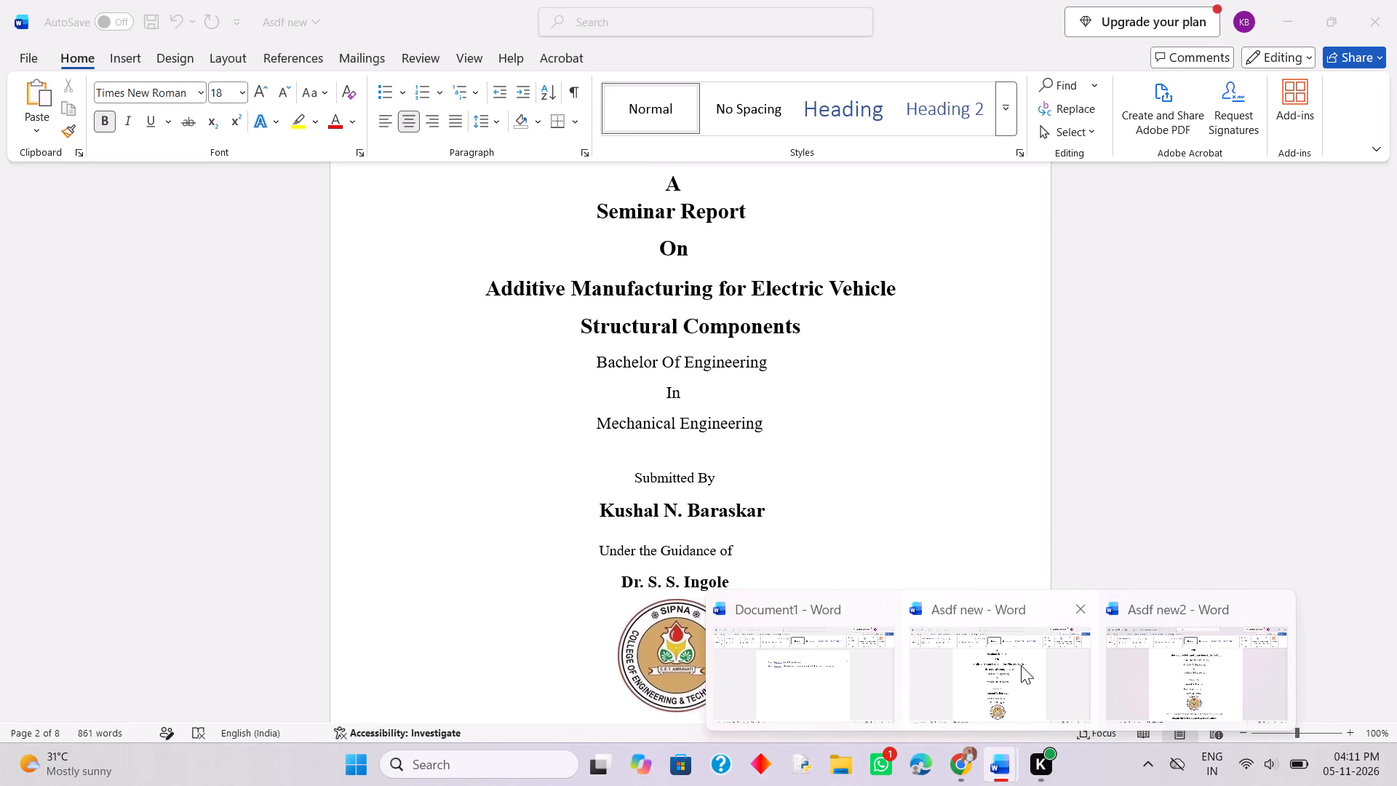
Delete the student's name under "Submitted By" on the second page of Asdf new.
click(1021, 665)
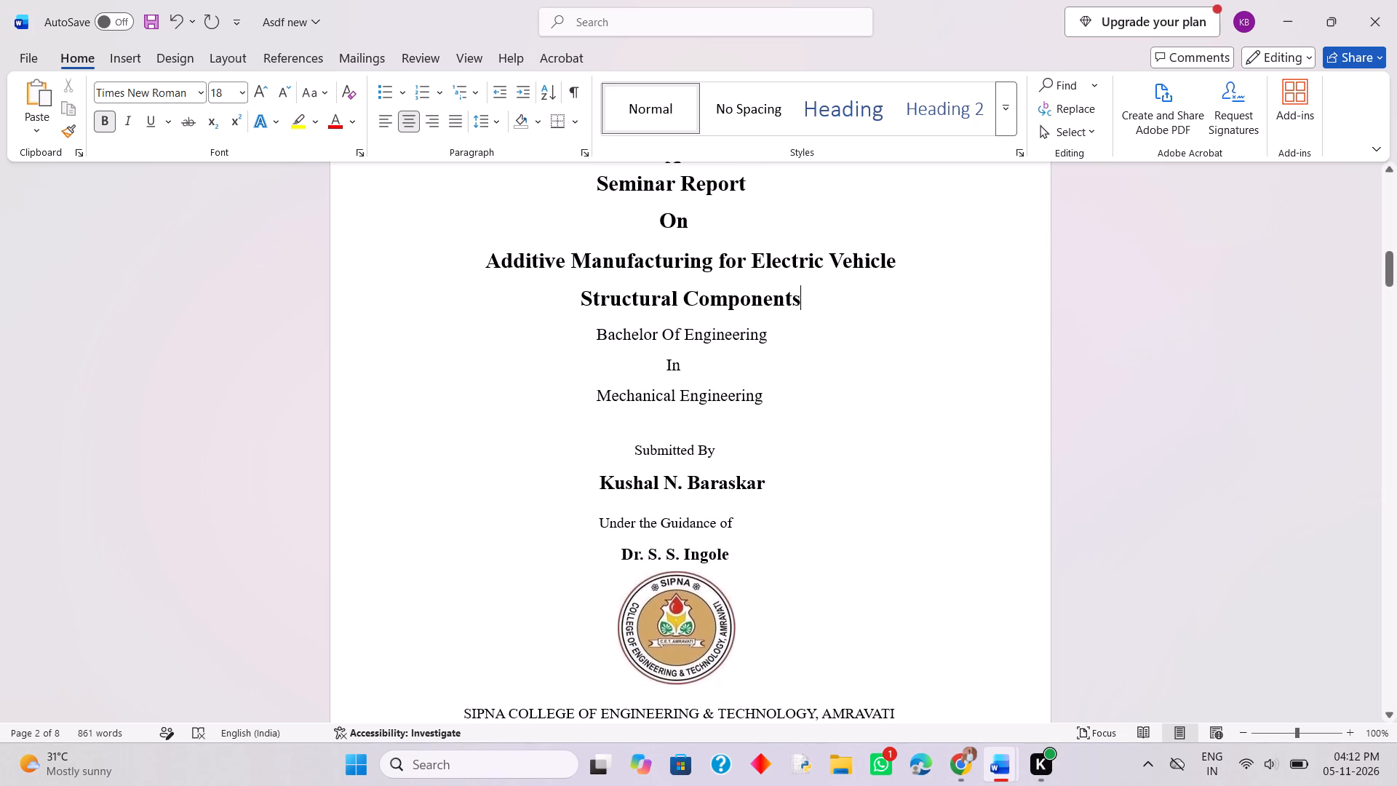
click(780, 483)
key(BackSpace)
key(BackSpace)
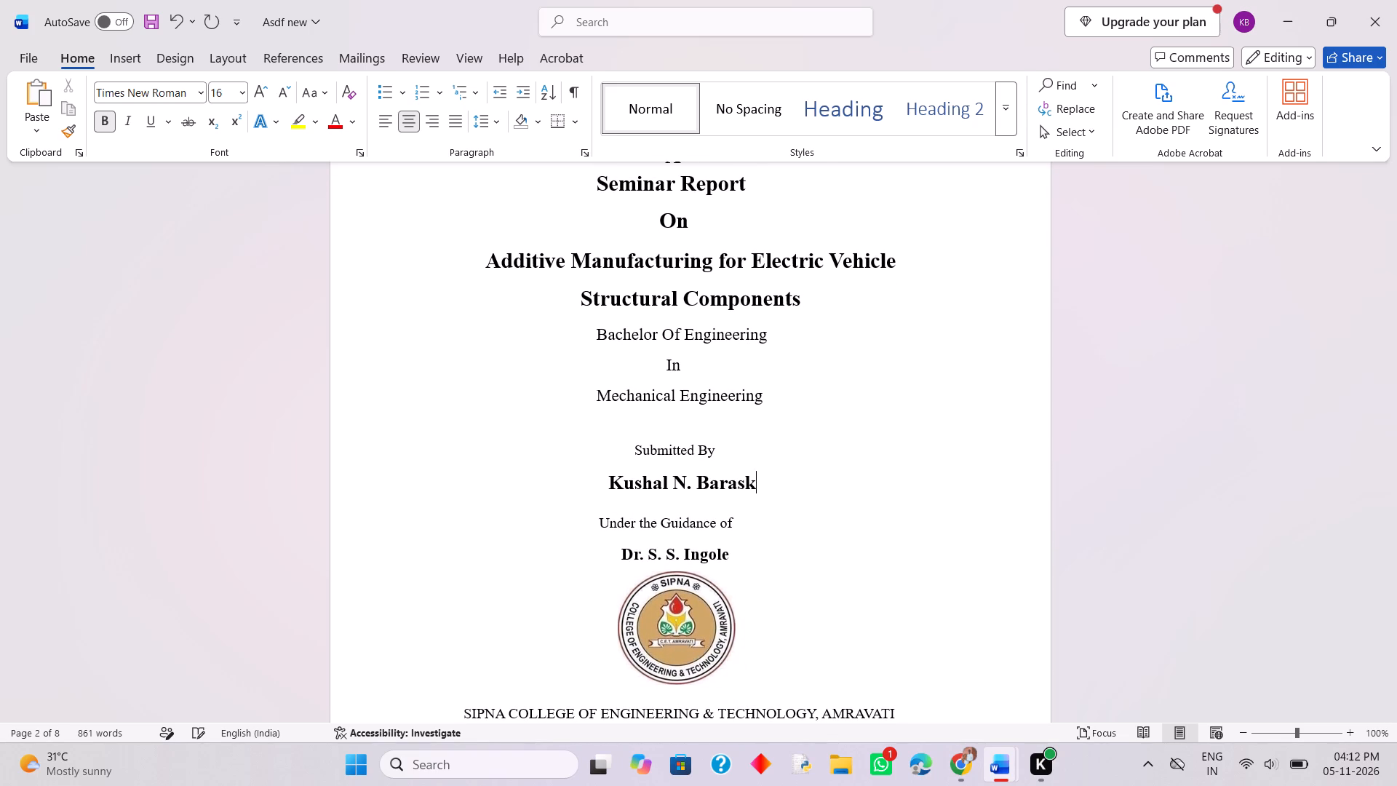
key(BackSpace)
key(BackSpace)
key(BackSpace)
key(BackSpace)
key(BackSpace)
key(BackSpace)
key(BackSpace)
key(BackSpace)
key(BackSpace)
key(BackSpace)
key(BackSpace)
key(BackSpace)
key(BackSpace)
key(BackSpace)
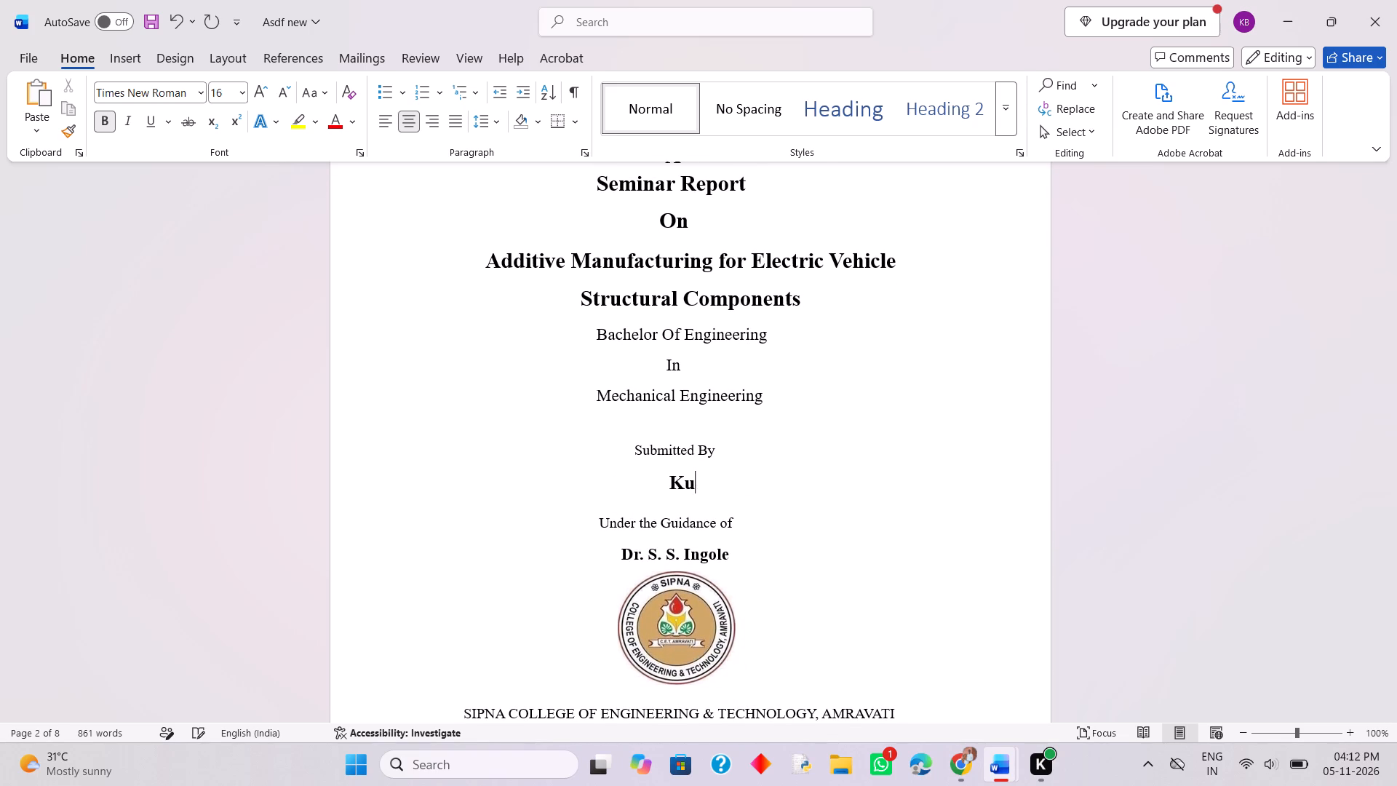
key(BackSpace)
key(BackSpace)
key(BackSpace)
key(BackSpace)
key(BackSpace)
key(BackSpace)
key(BackSpace)
key(BackSpace)
key(BackSpace)
key(BackSpace)
key(BackSpace)
key(BackSpace)
key(BackSpace)
key(BackSpace)
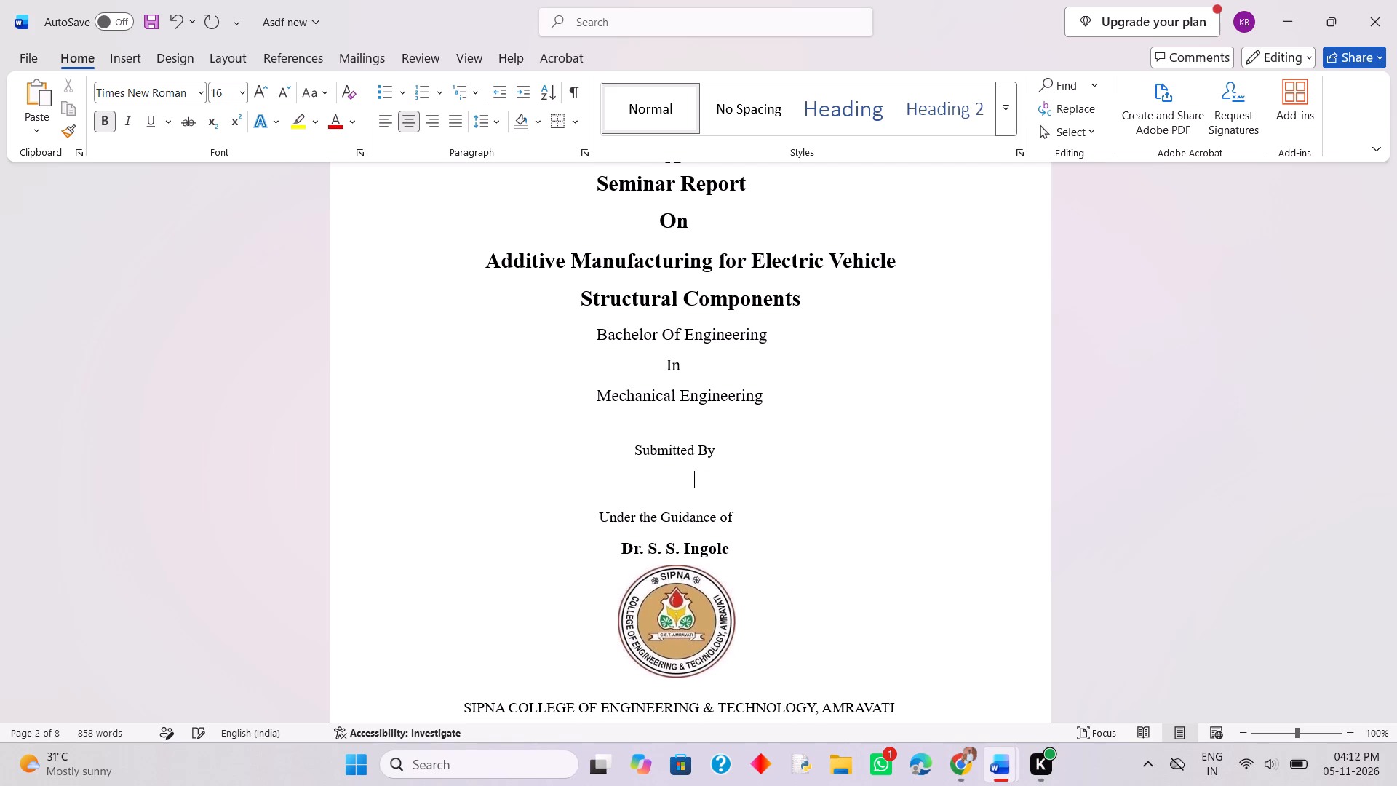
key(BackSpace)
key(BackSpace)
Check the font size and alignment of the student's name under "Submitted By" in Asdf new2, and return to Asdf new.
click(1171, 683)
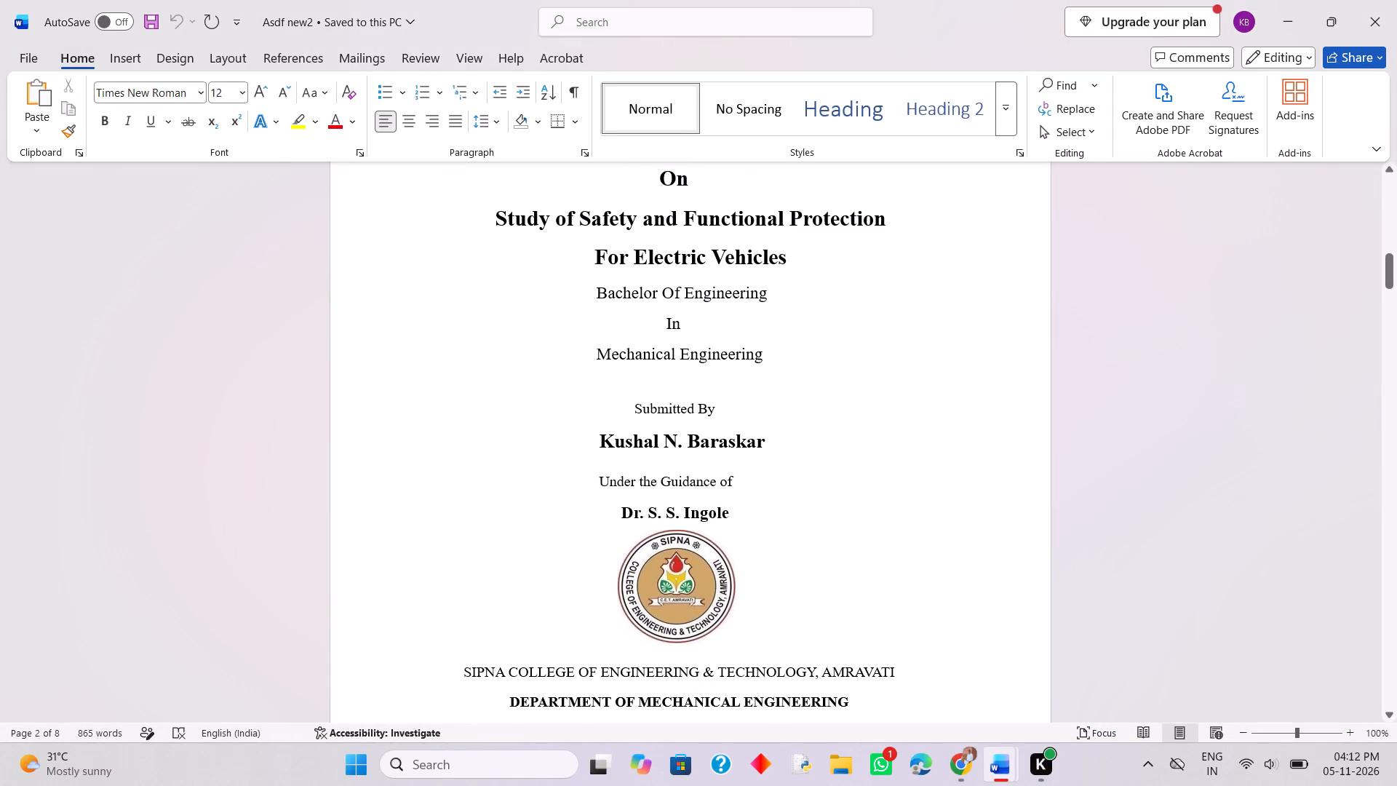
drag(772, 434, 640, 450)
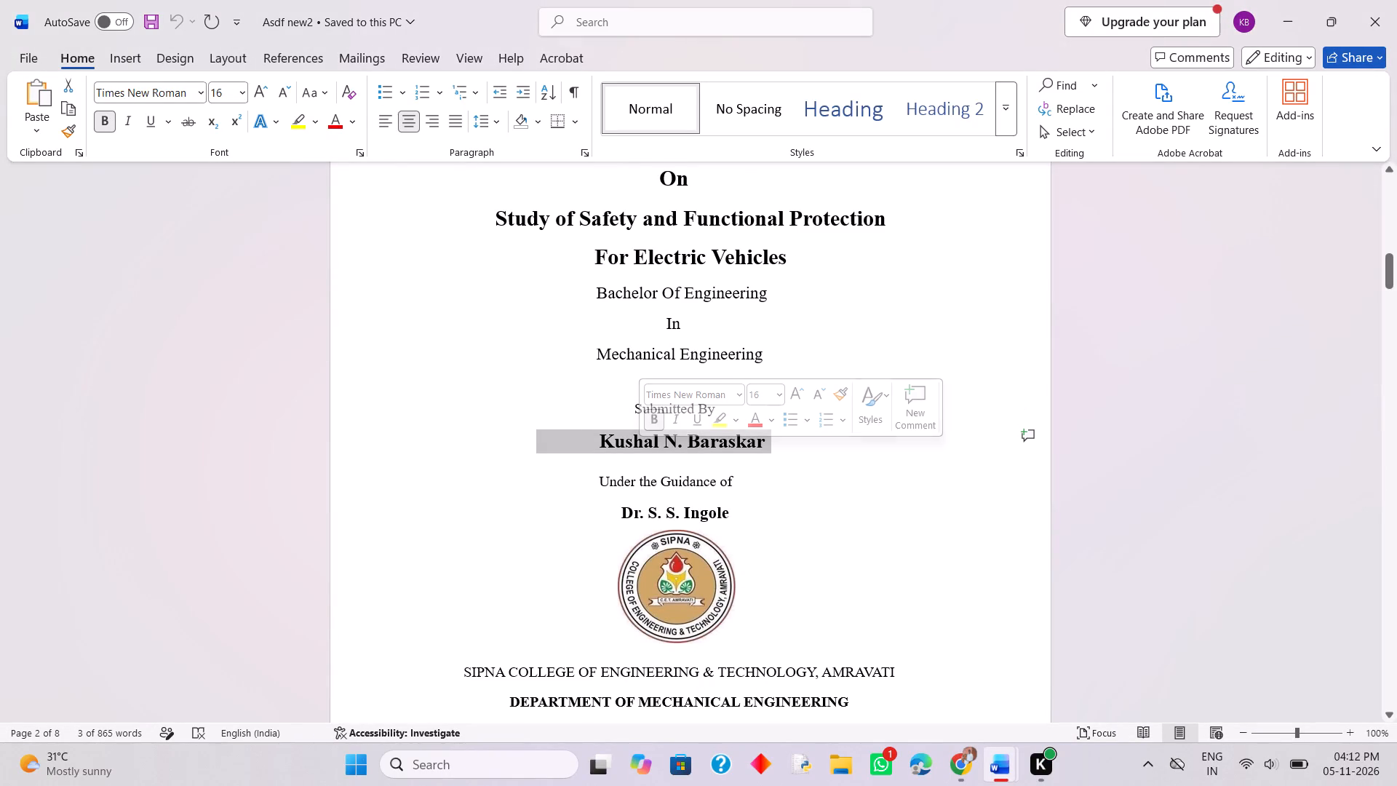
click(967, 688)
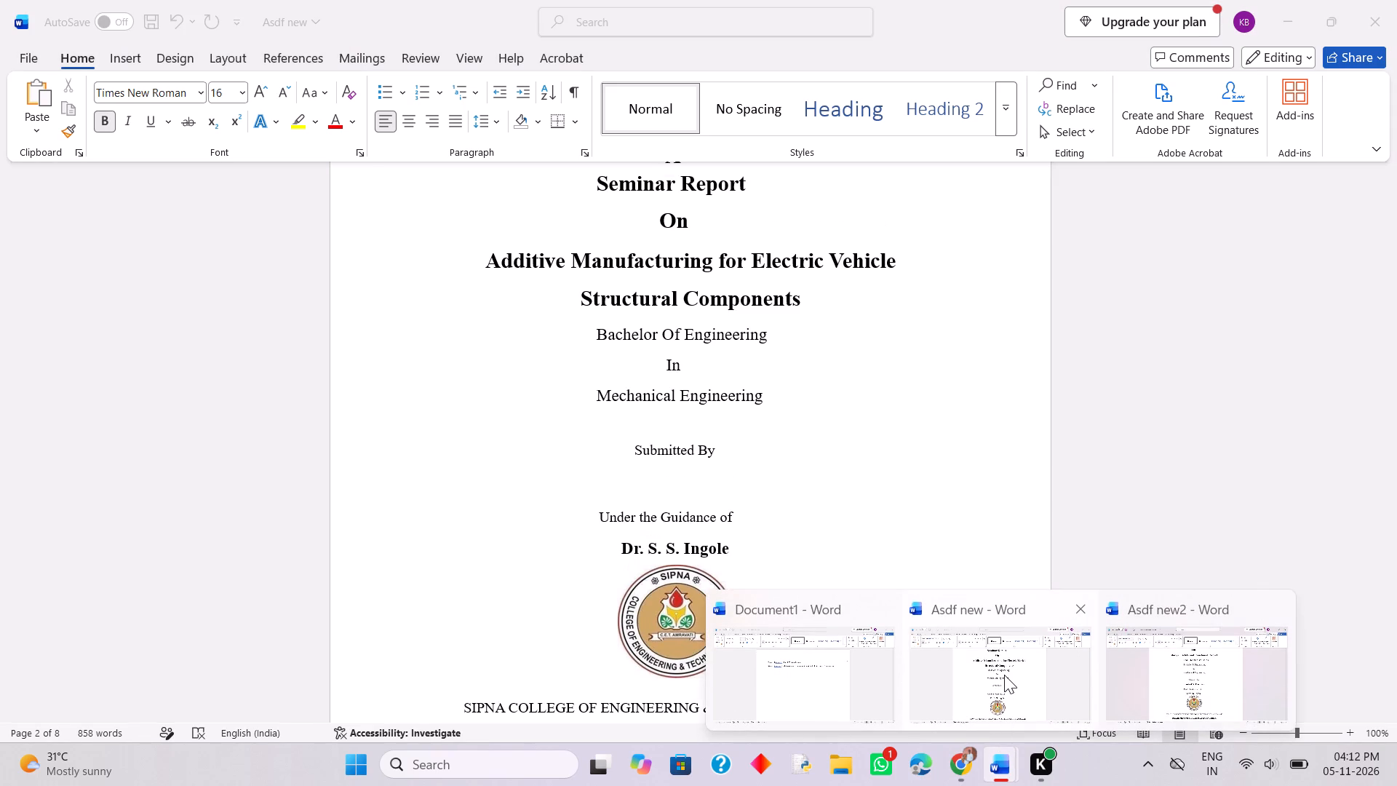
click(1004, 675)
Copy the student's name from below "By" on the cover page and paste it under "Submitted By" on the second page.
scroll(867, 505, up, 1)
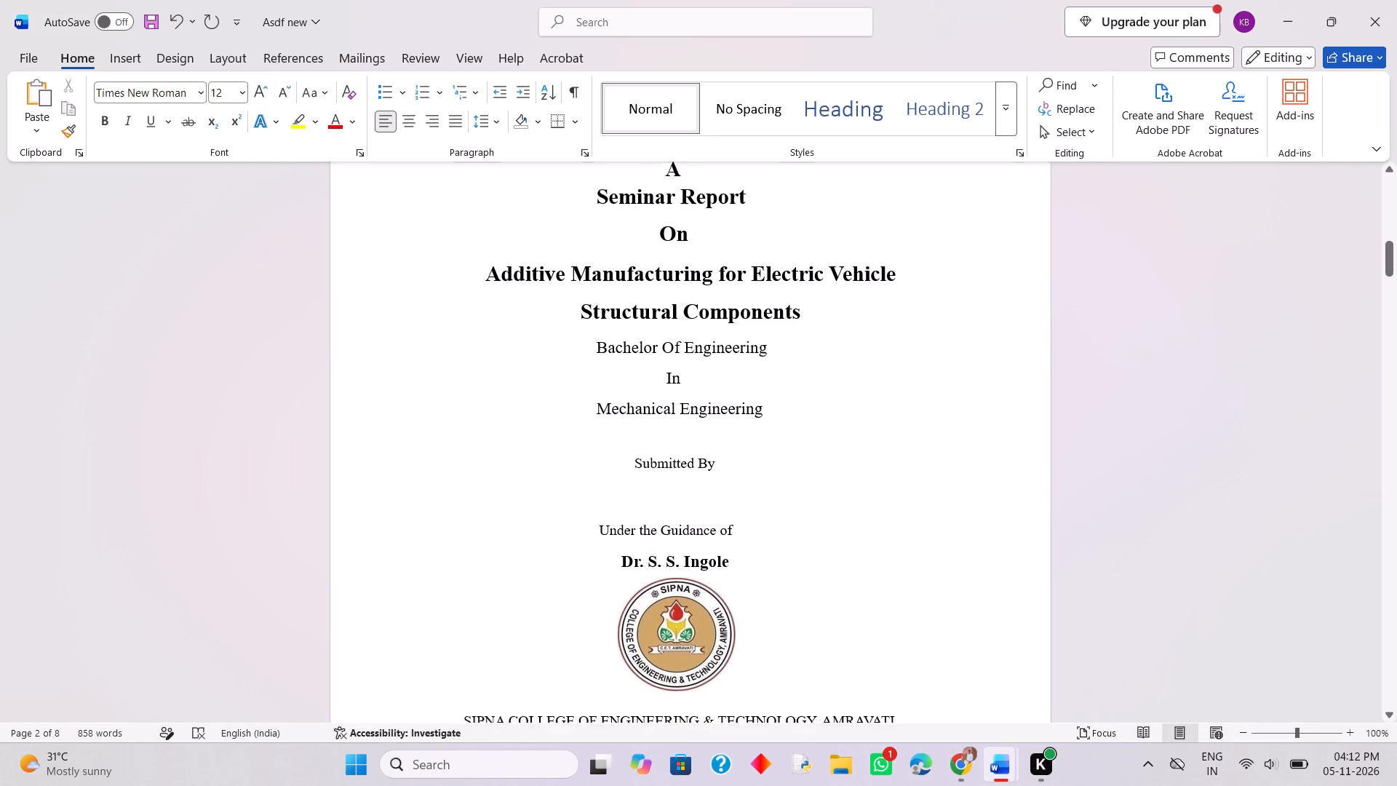
scroll(867, 505, up, 1)
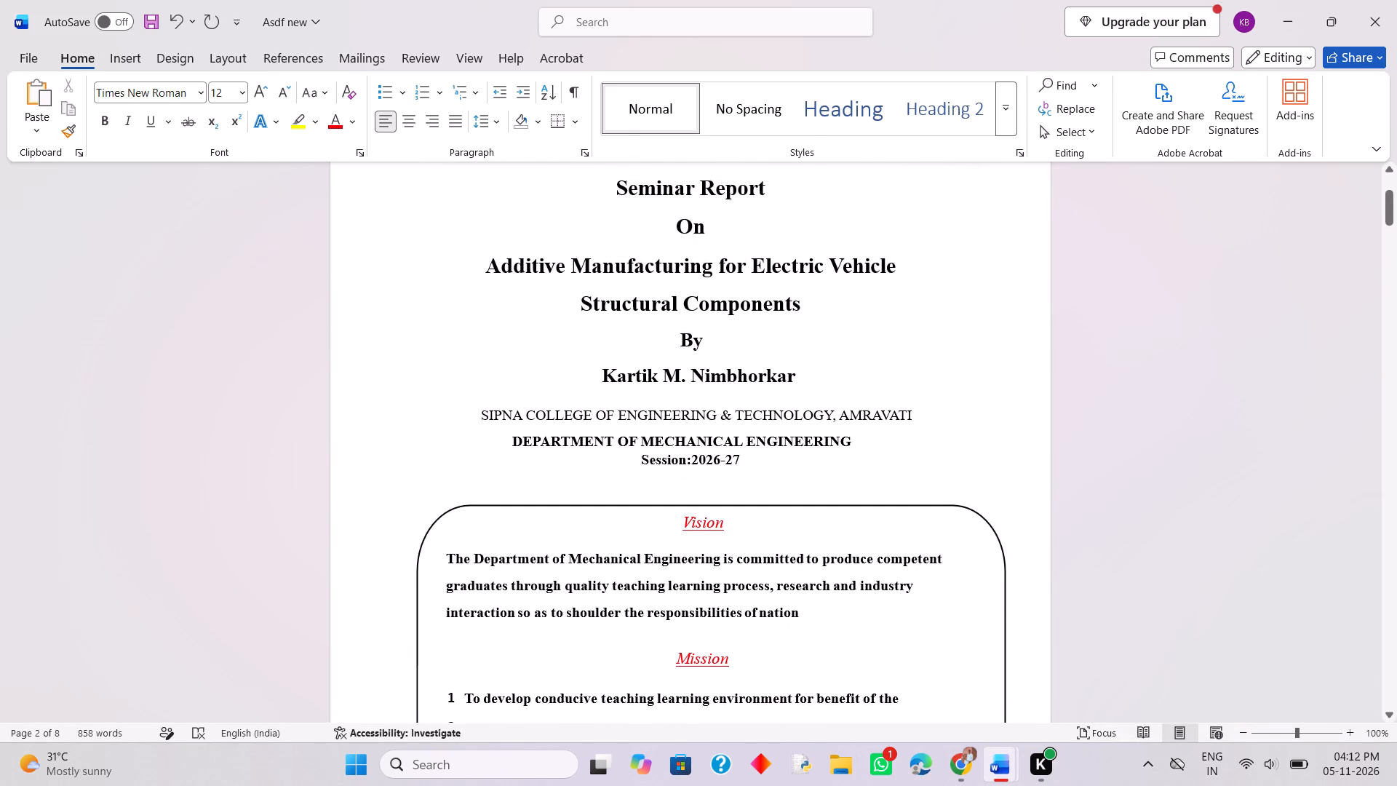
drag(813, 369, 608, 385)
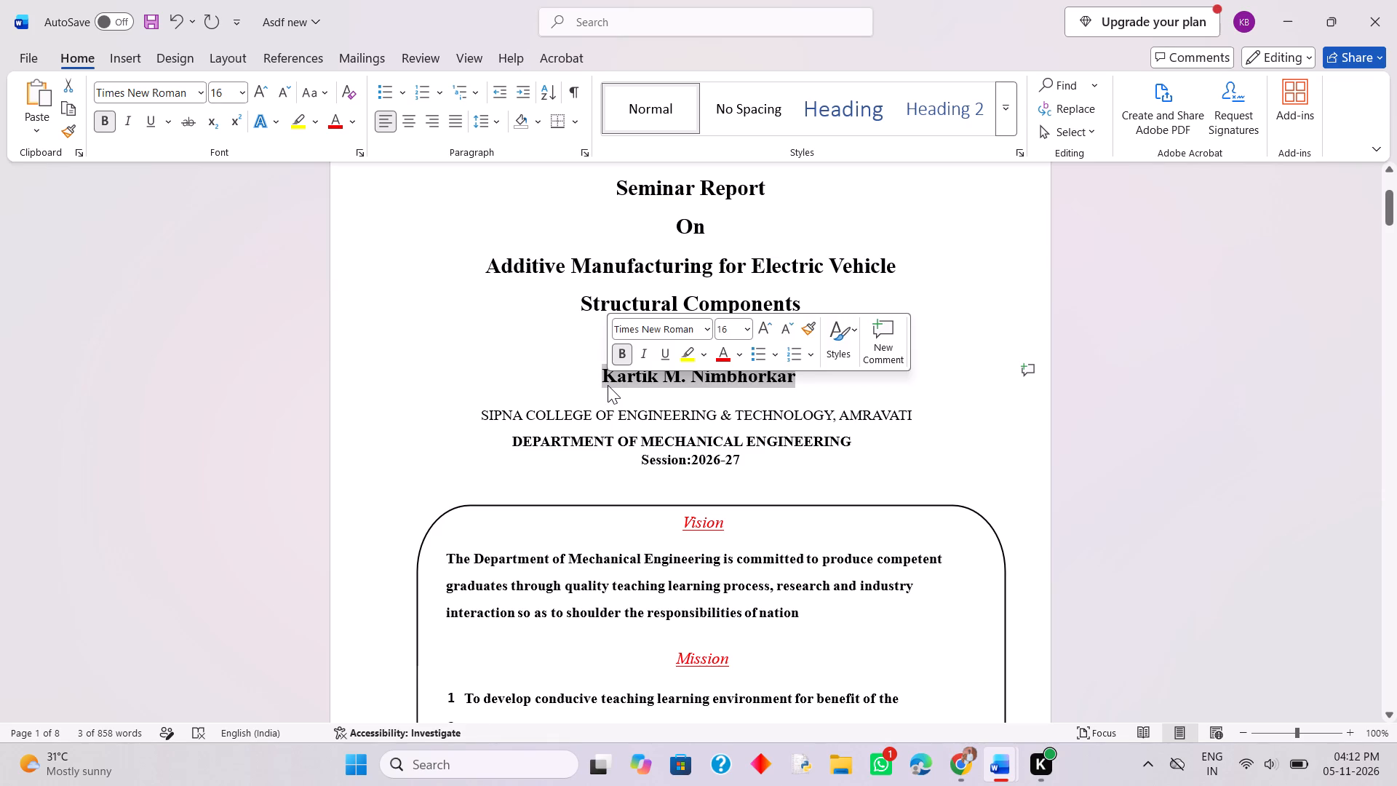
key(ctrl+c)
scroll(744, 496, down, 1)
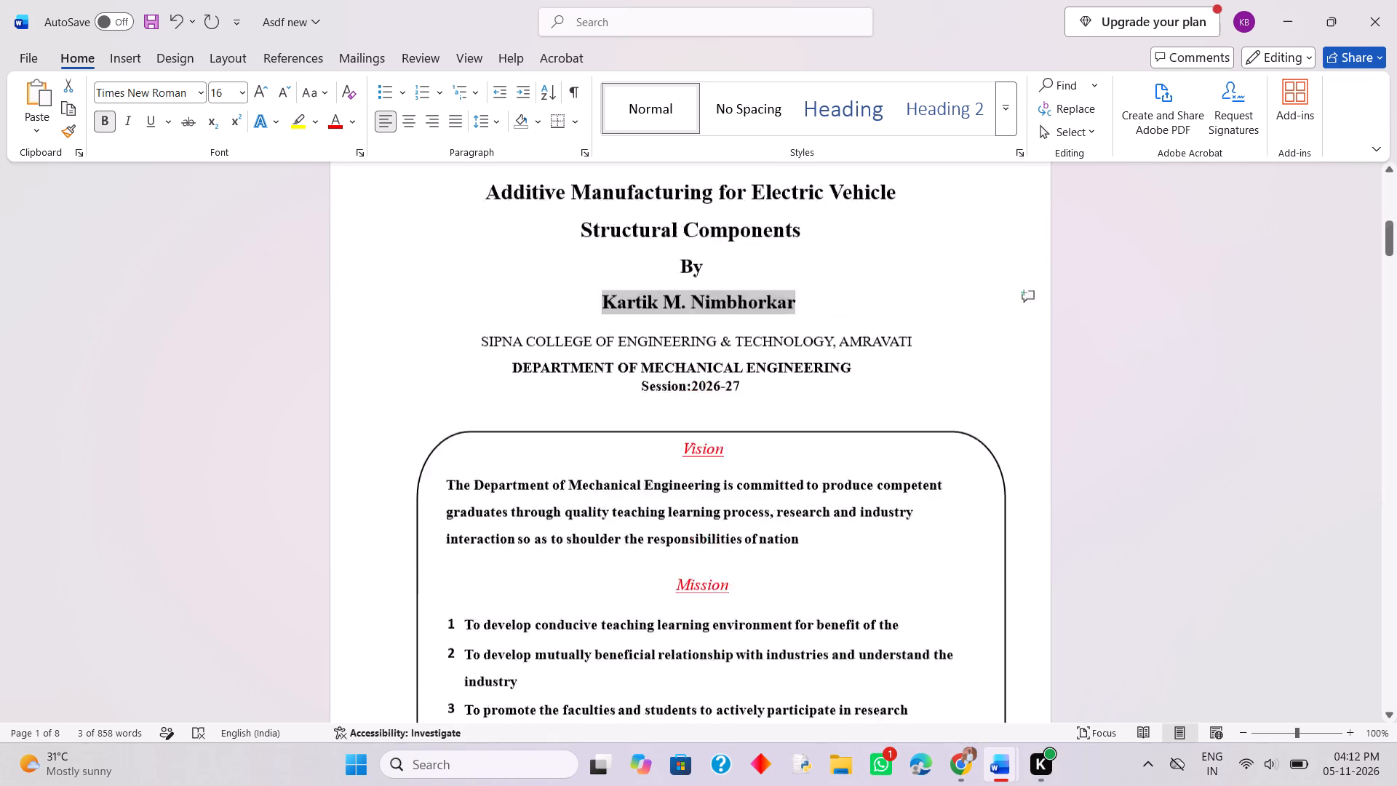
scroll(744, 496, down, 1)
click(665, 465)
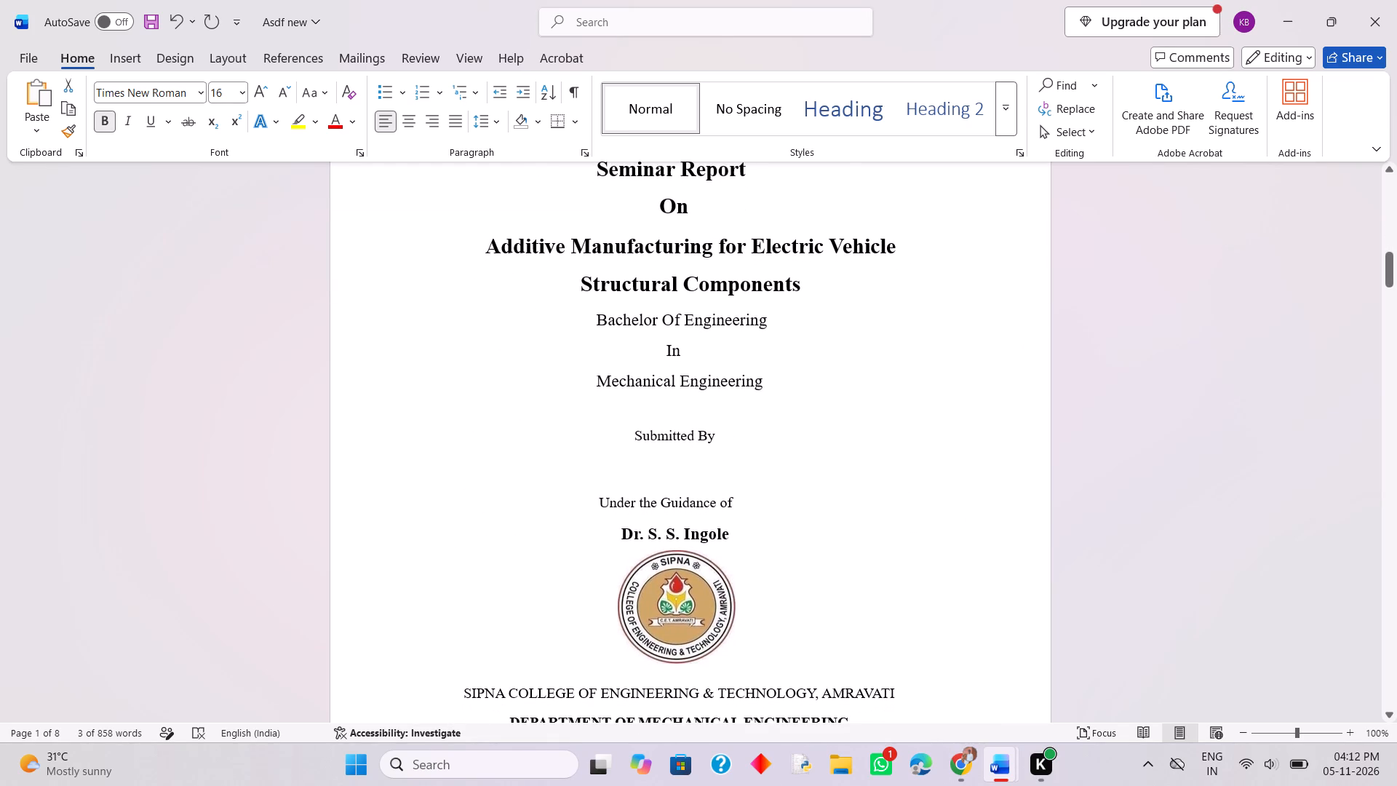
key(ctrl+v)
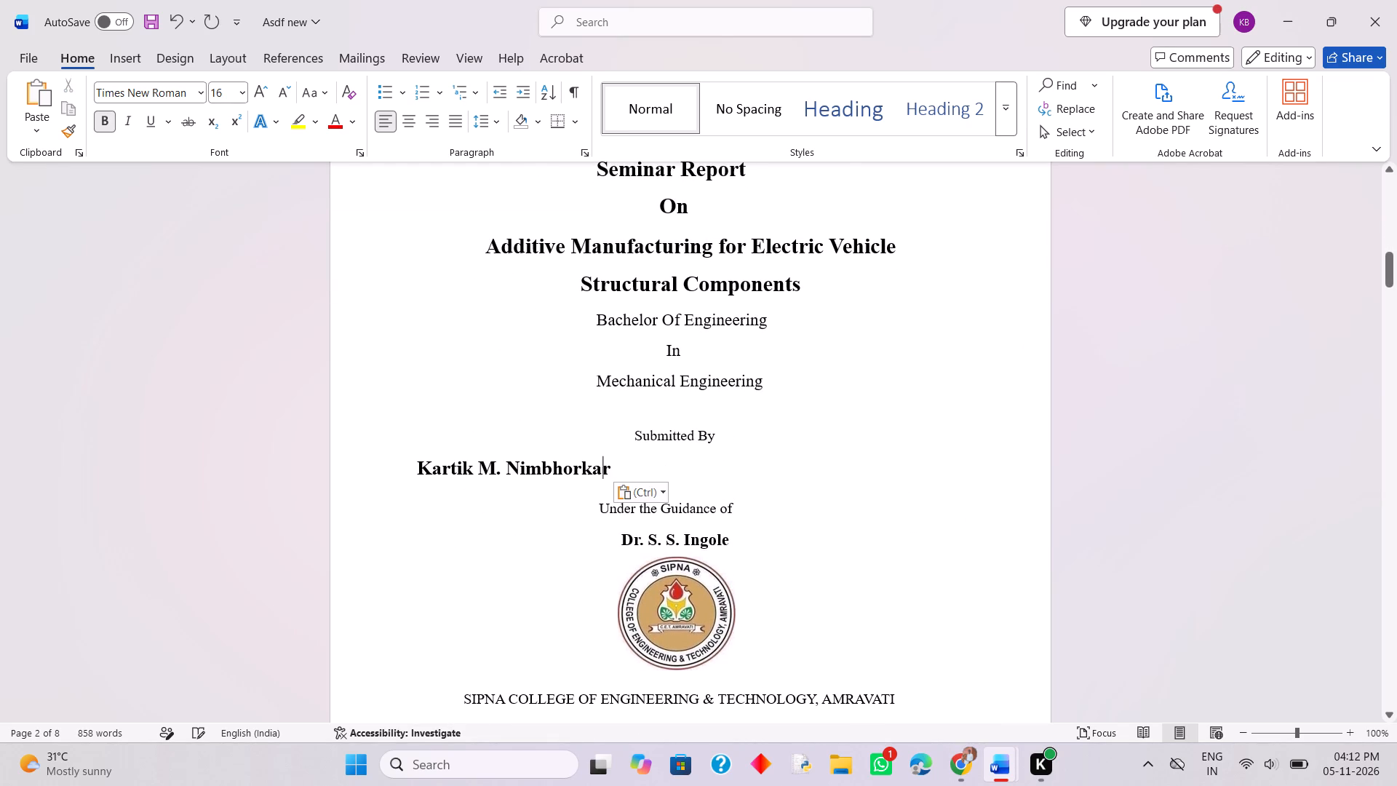
Centre-align the pasted student's name under "Submitted By".
drag(665, 465, 427, 482)
drag(427, 482, 401, 463)
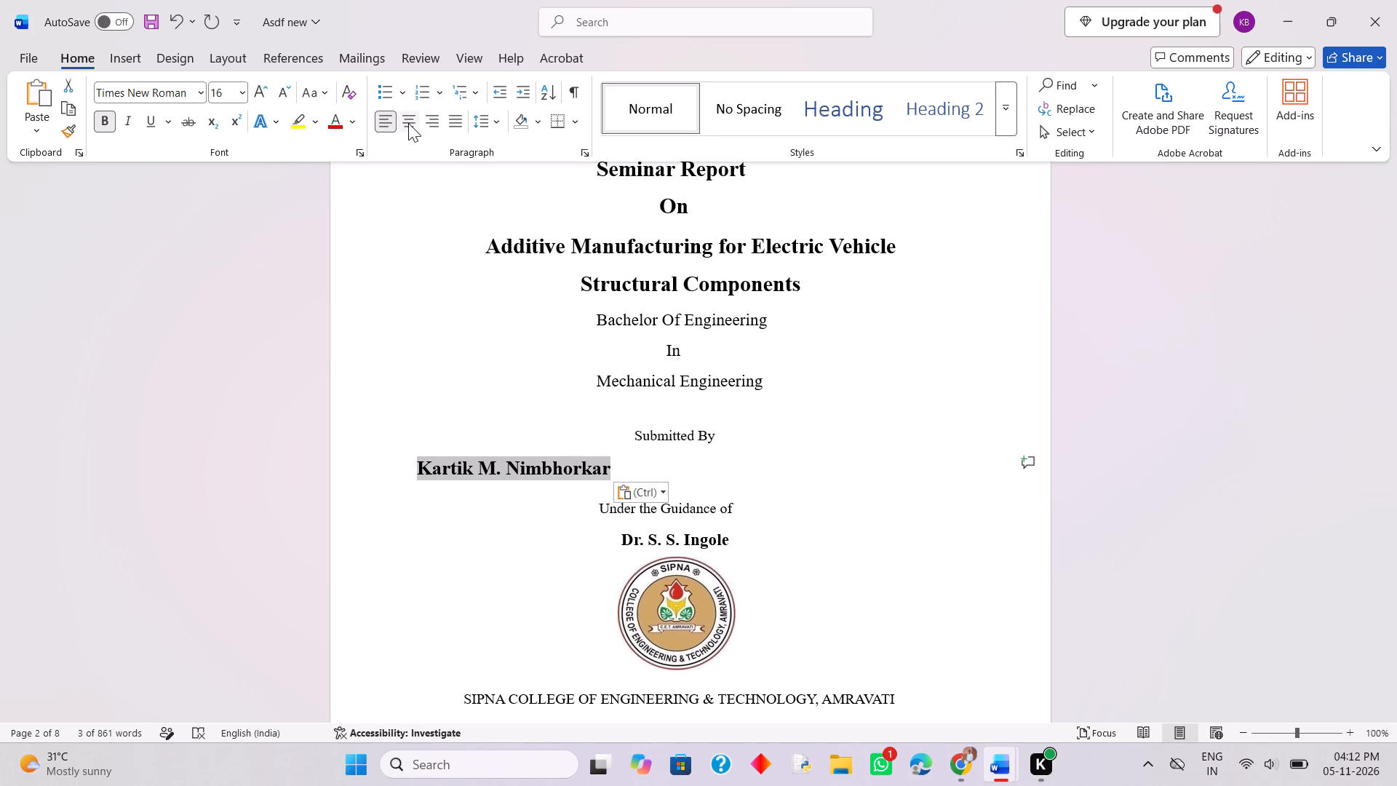
click(408, 123)
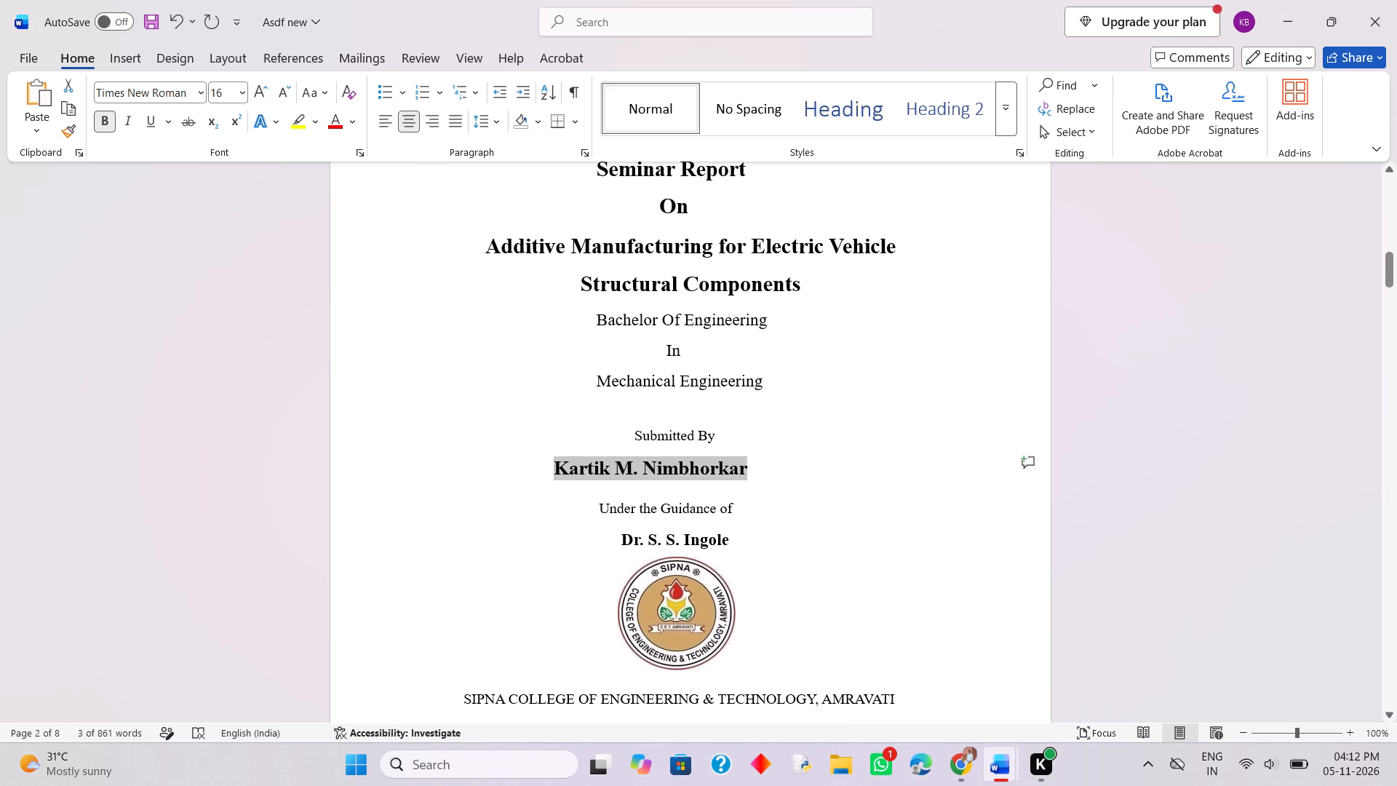
click(570, 419)
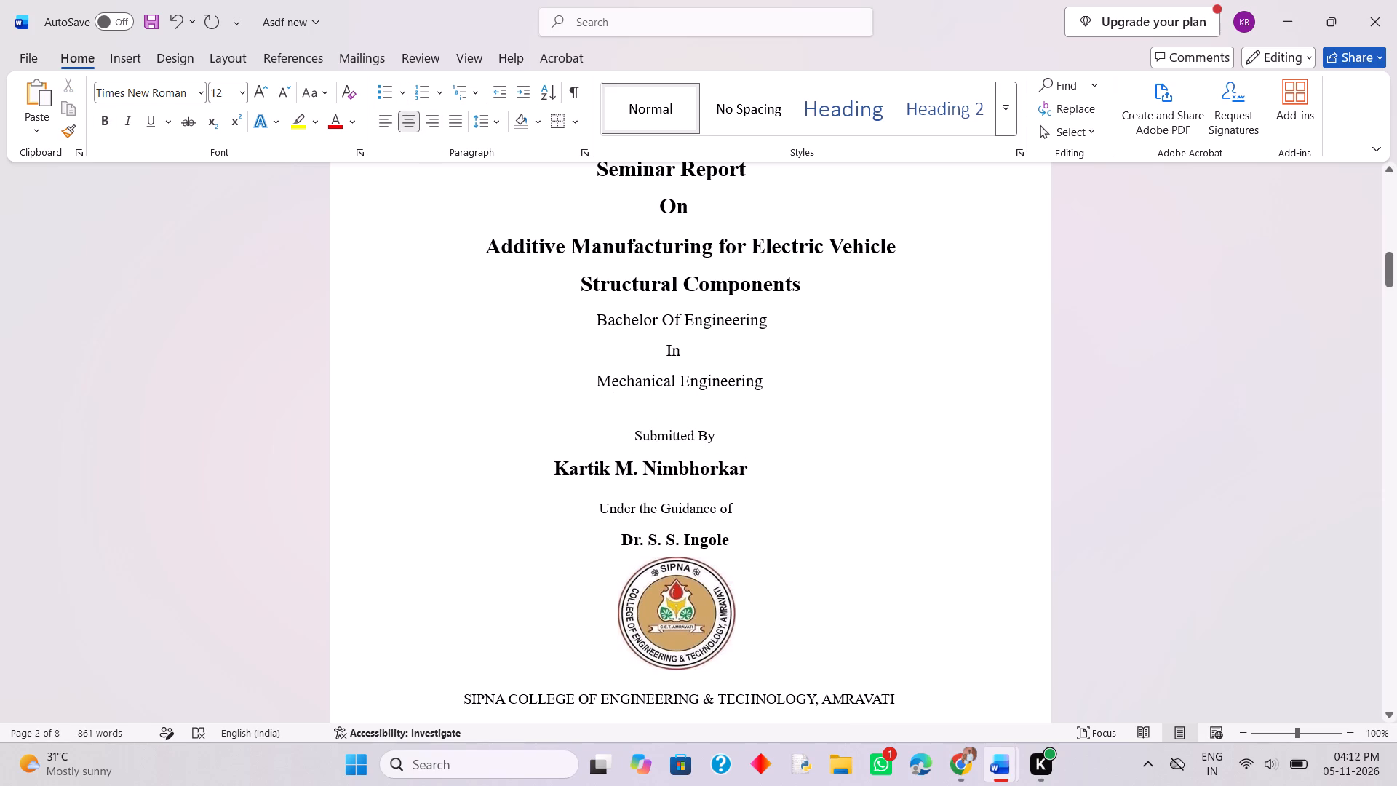
Insert leading spaces before the student's name to line it up beneath "Submitted By".
click(551, 467)
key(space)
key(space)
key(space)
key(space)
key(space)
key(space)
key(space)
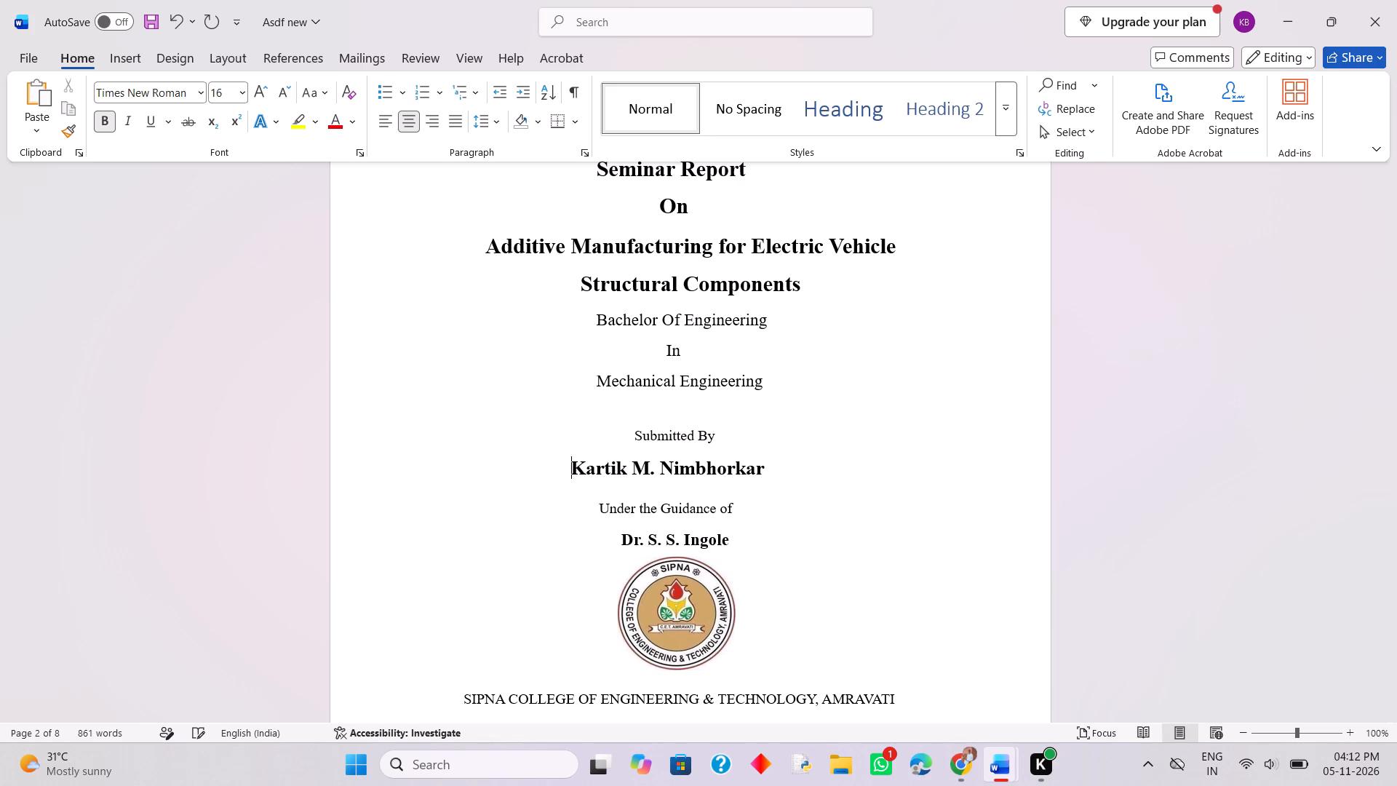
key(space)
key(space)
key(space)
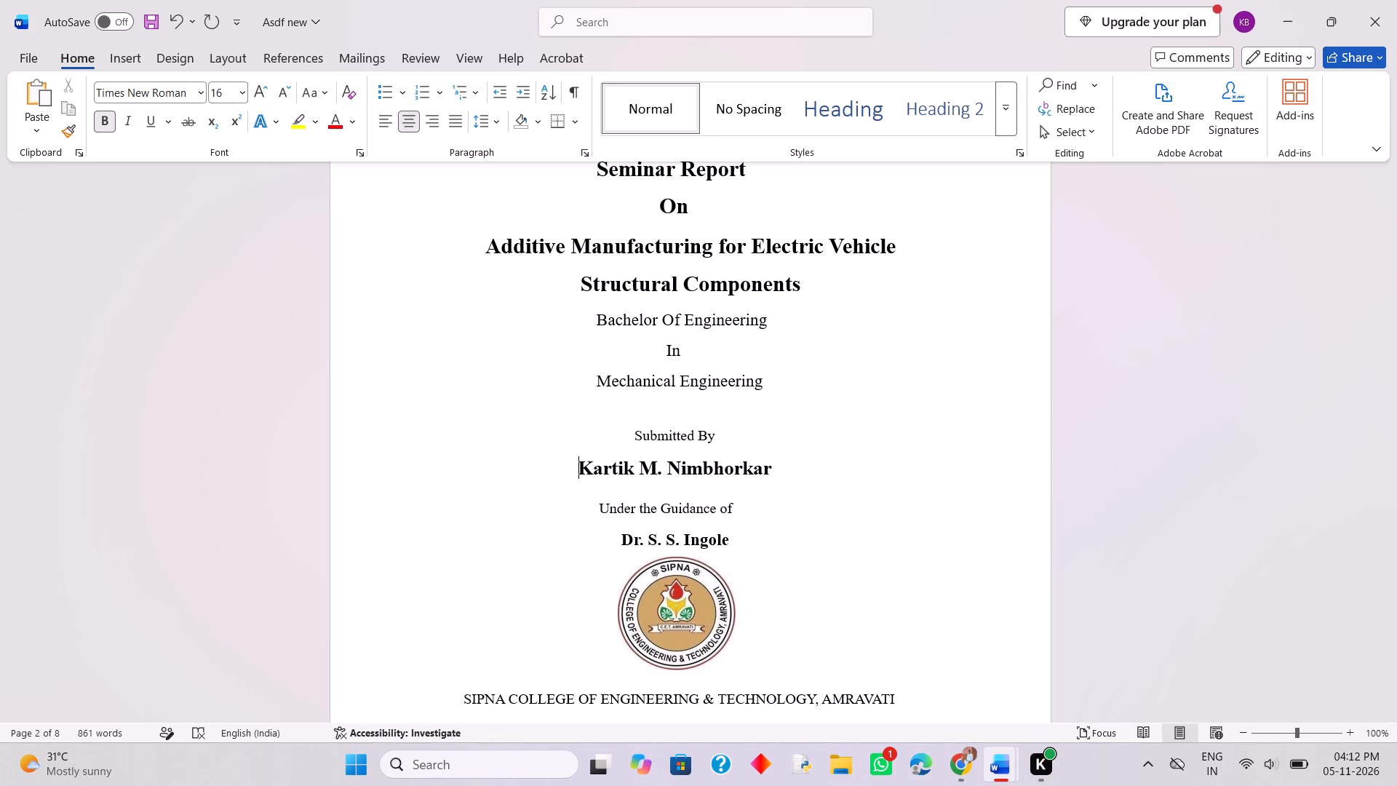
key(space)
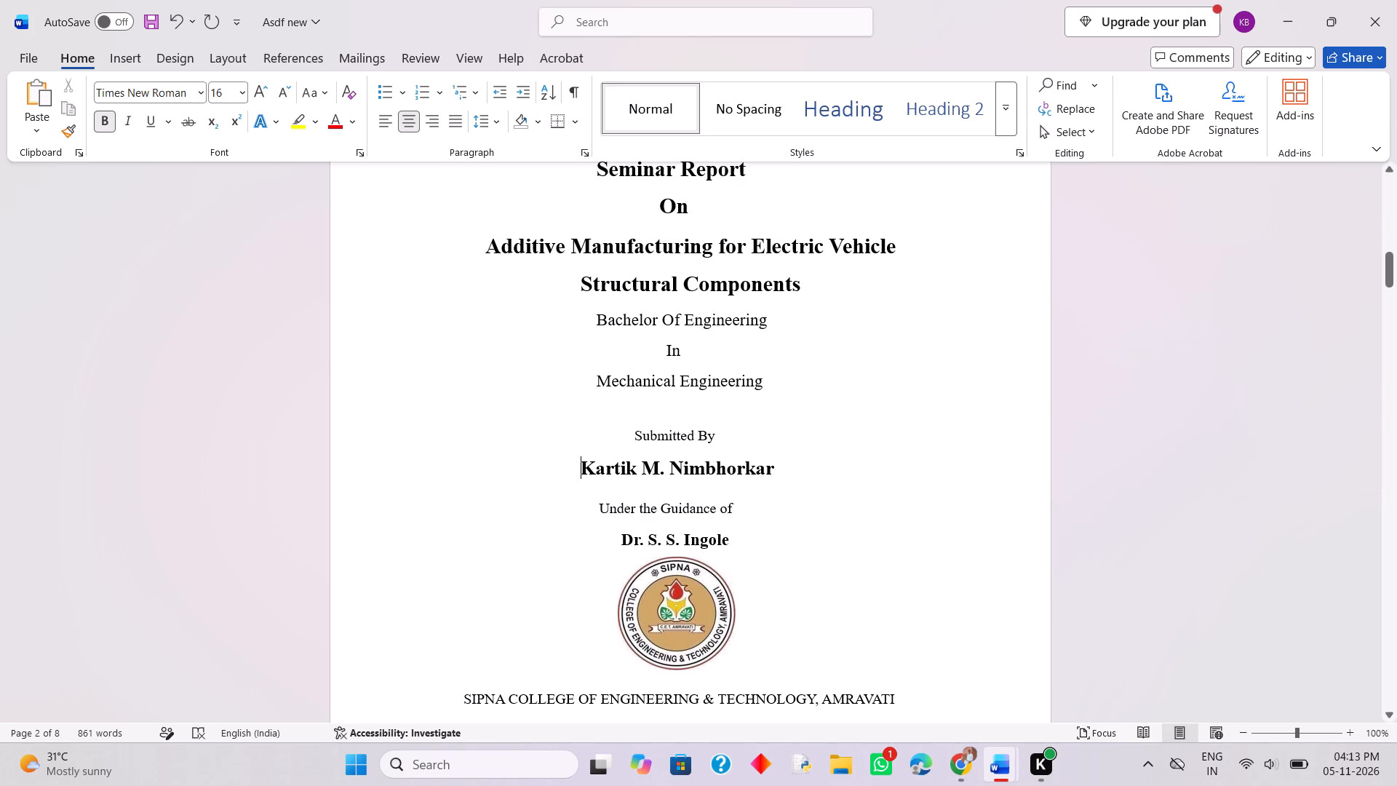
Erase the guide's name under "Under the Guidance of" back to "Dr. S".
click(729, 540)
key(ctrl+BackSpace)
key(ctrl+BackSpace)
key(ctrl+BackSpace)
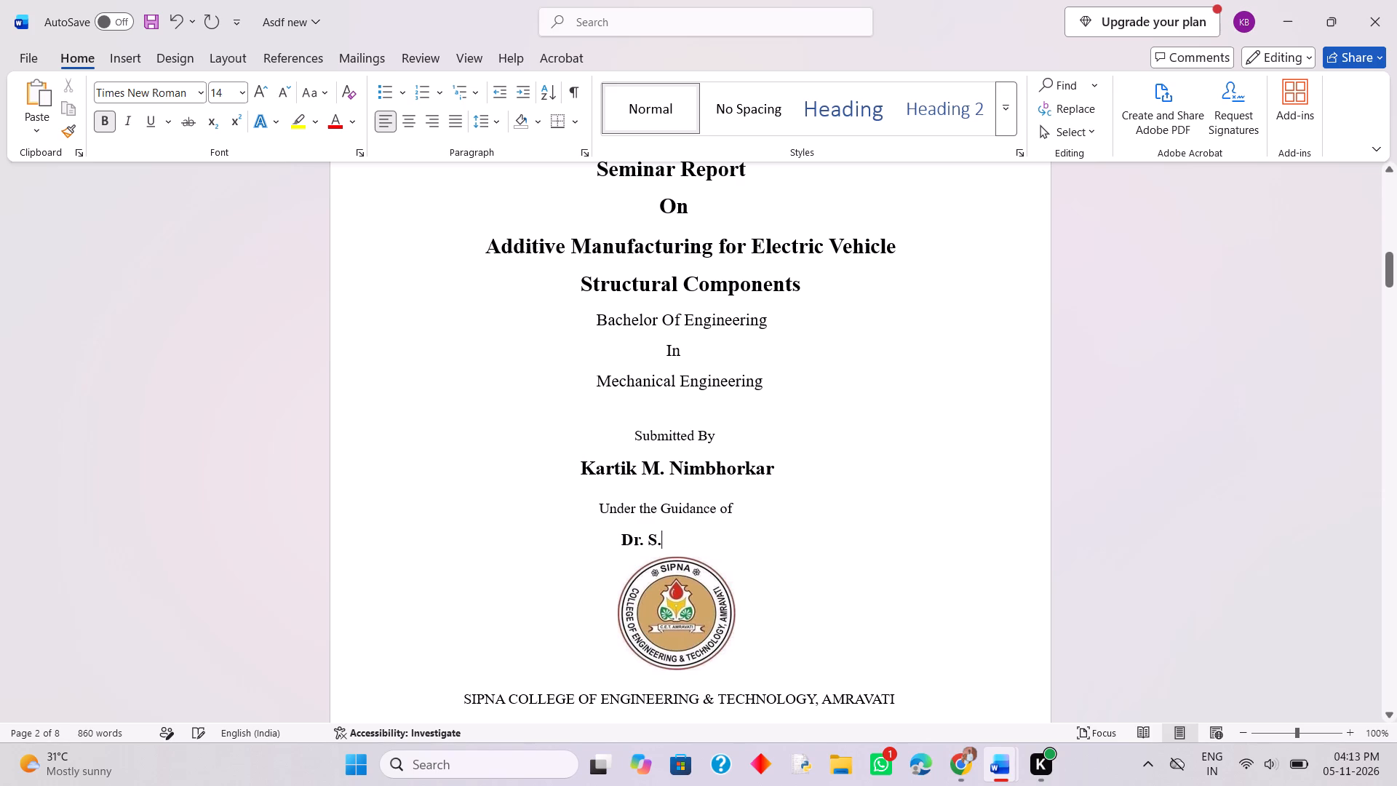
key(BackSpace)
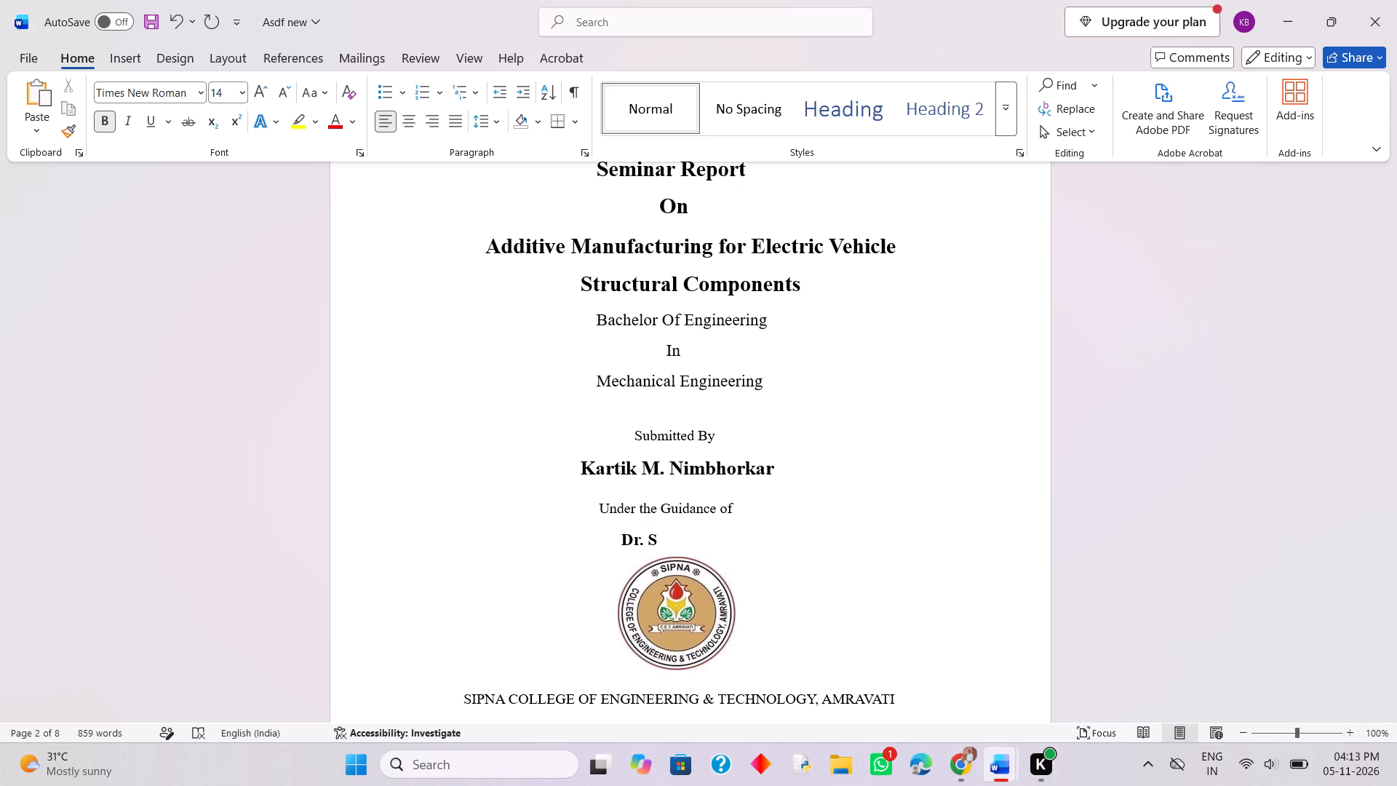
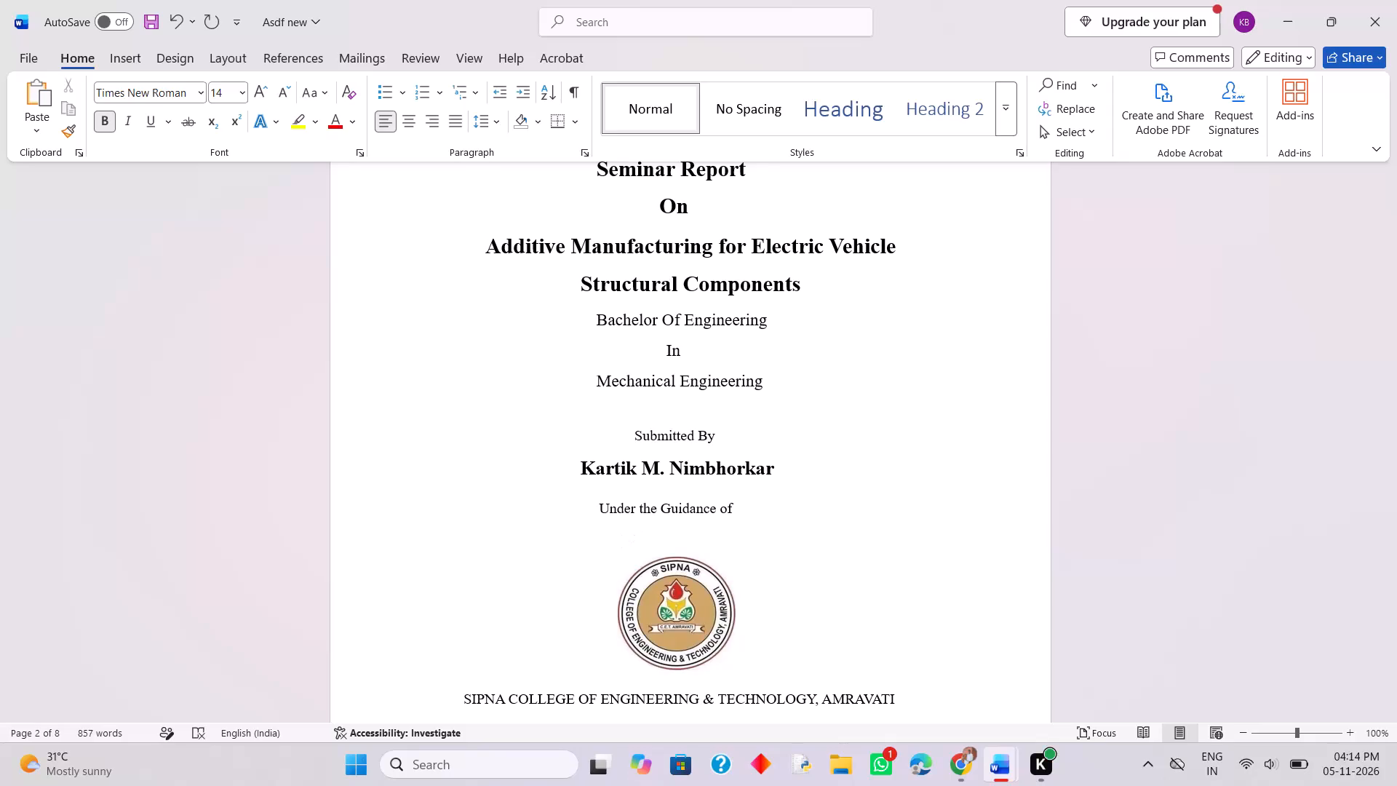
Enter the guide's name with the title "Prof." and two initials below "Under the Guidance of" on the second page.
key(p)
key(BackSpace)
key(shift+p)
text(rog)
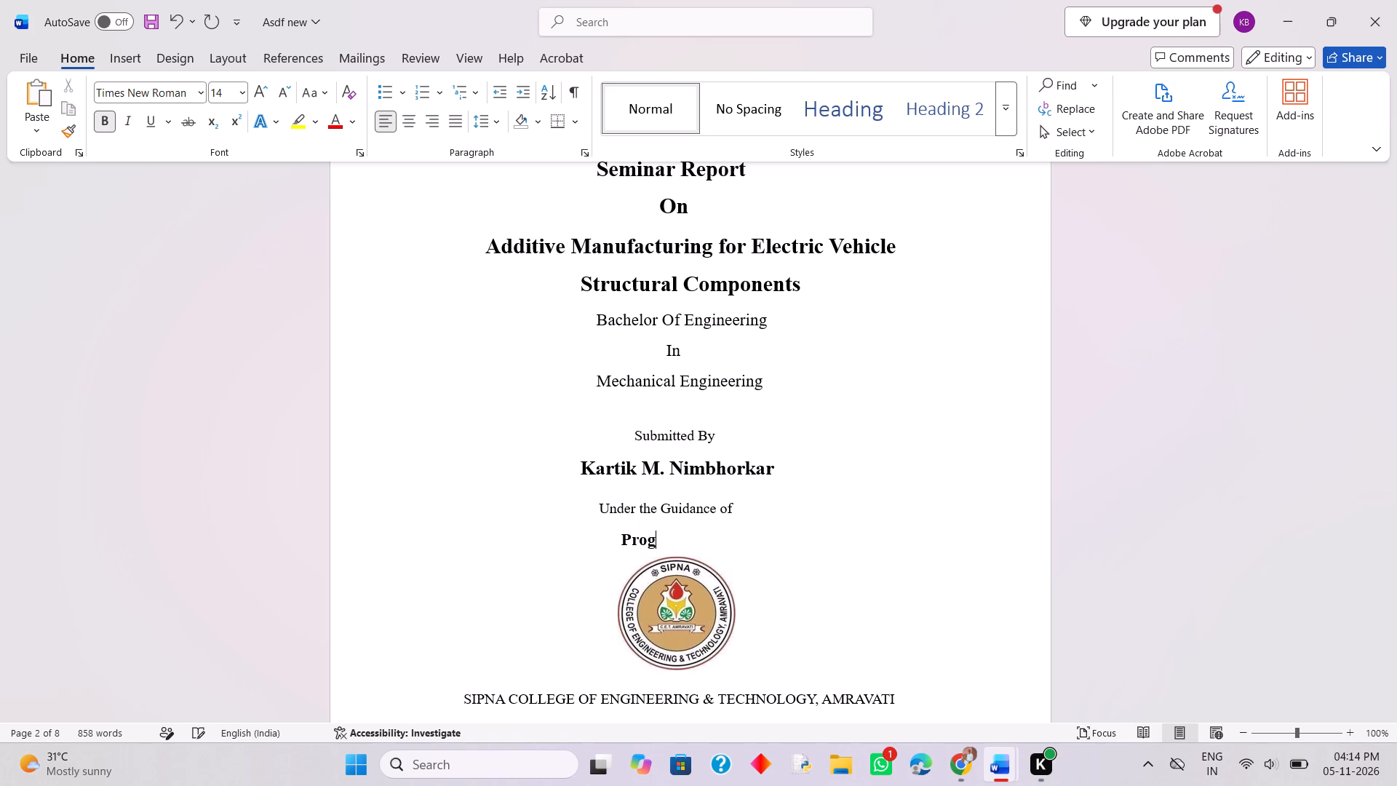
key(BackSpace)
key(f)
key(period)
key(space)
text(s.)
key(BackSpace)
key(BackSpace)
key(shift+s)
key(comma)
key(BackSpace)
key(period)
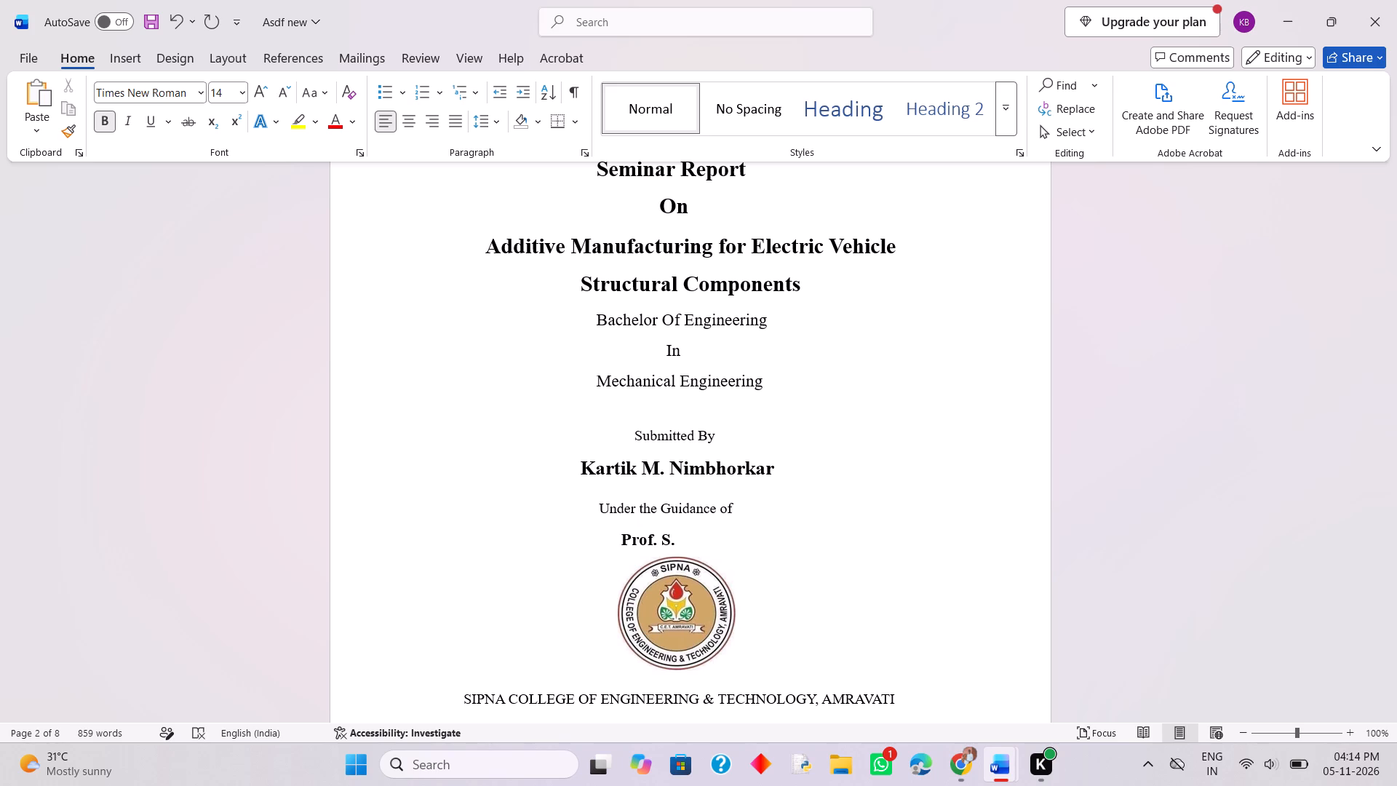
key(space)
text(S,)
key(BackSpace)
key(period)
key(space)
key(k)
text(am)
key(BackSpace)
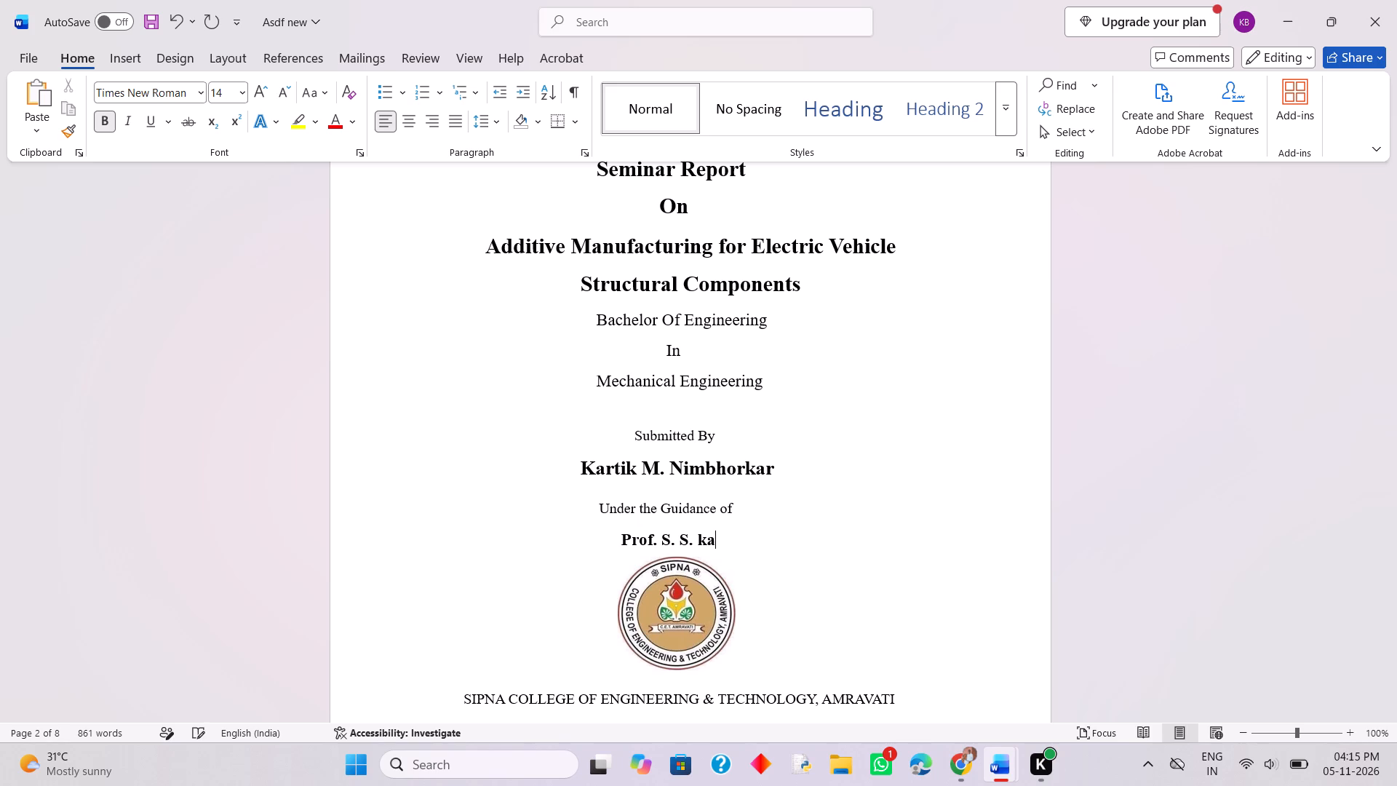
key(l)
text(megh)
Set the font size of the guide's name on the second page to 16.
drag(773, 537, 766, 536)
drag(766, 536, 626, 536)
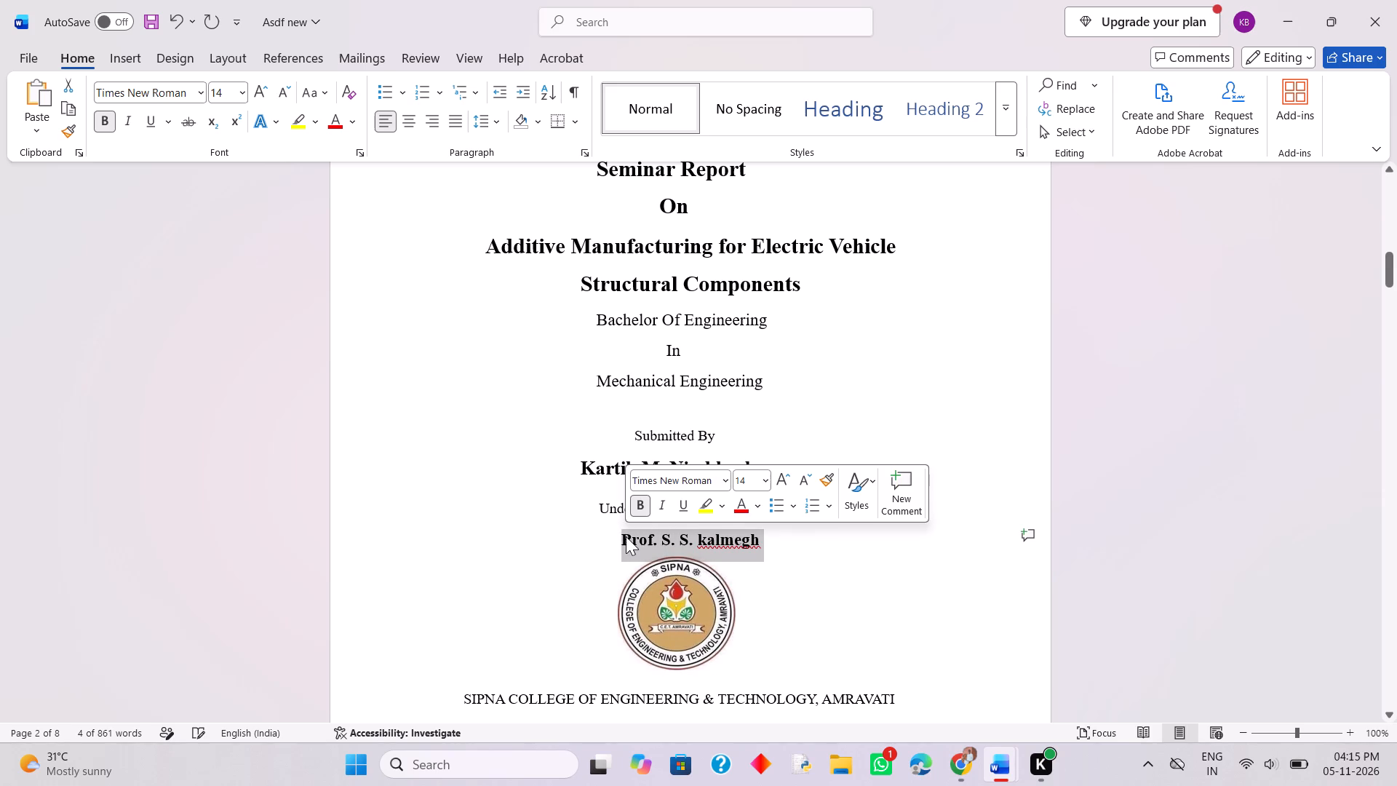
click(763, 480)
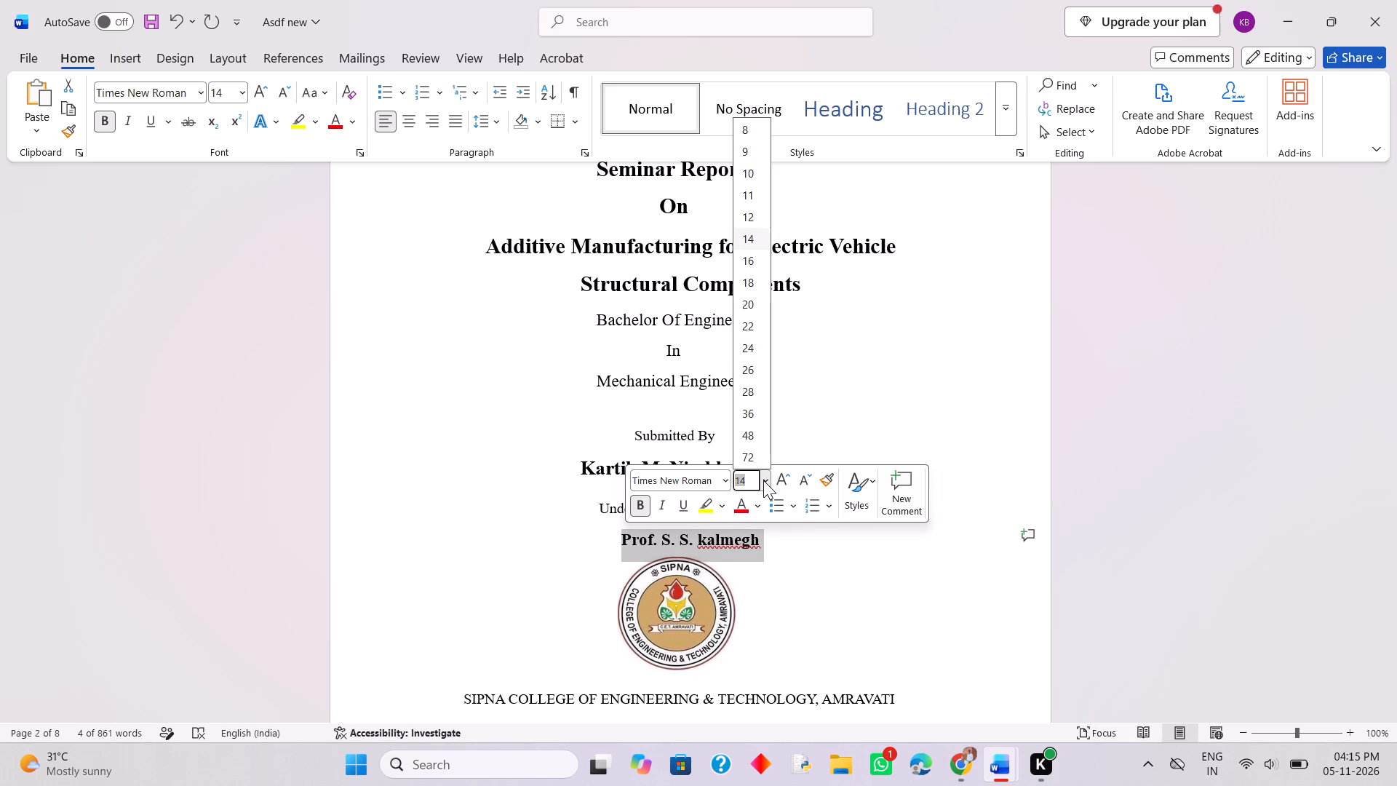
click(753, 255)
Delete six leading spaces before the guide's name to align it under "Under the Guidance of".
click(613, 547)
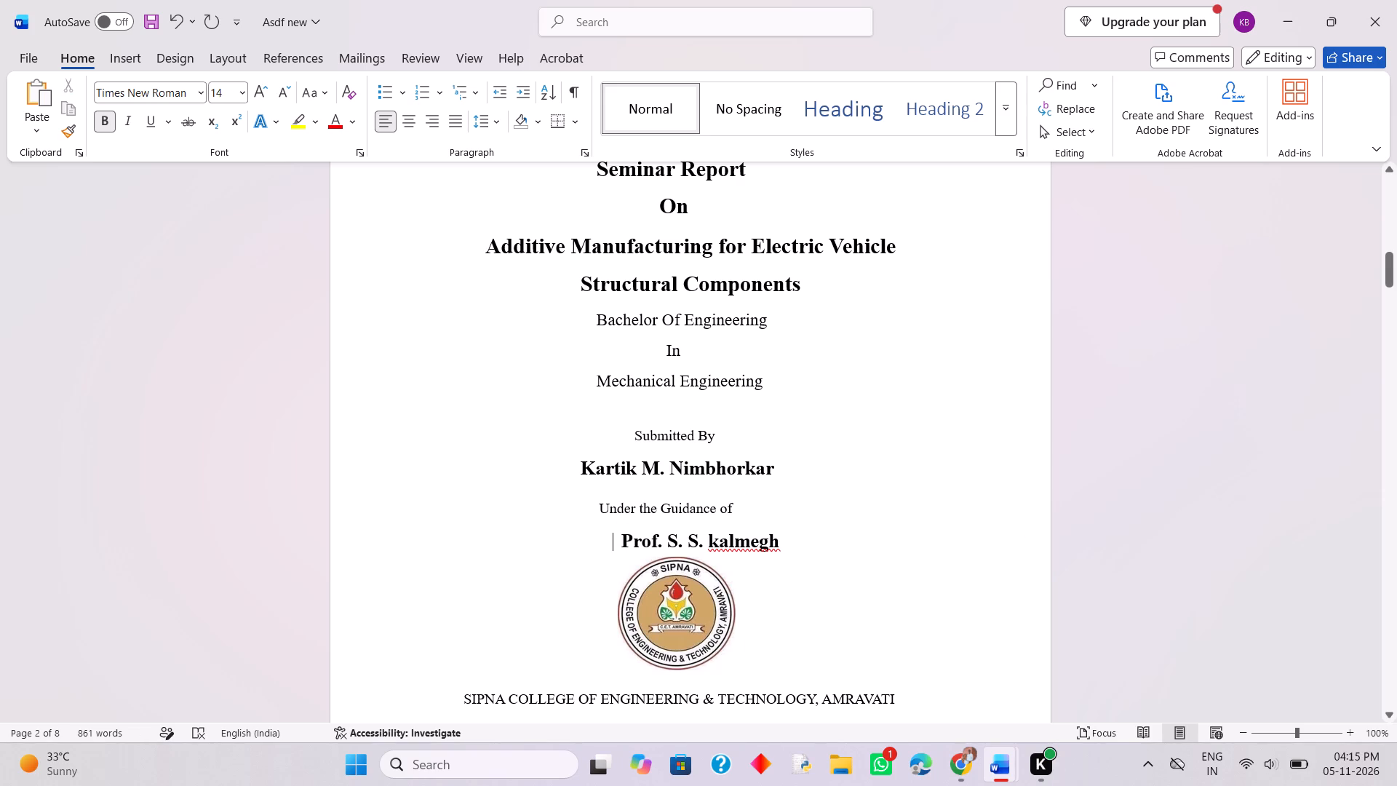
key(BackSpace)
key(BackSpace)
key(BackSpace)
key(BackSpace)
key(BackSpace)
key(BackSpace)
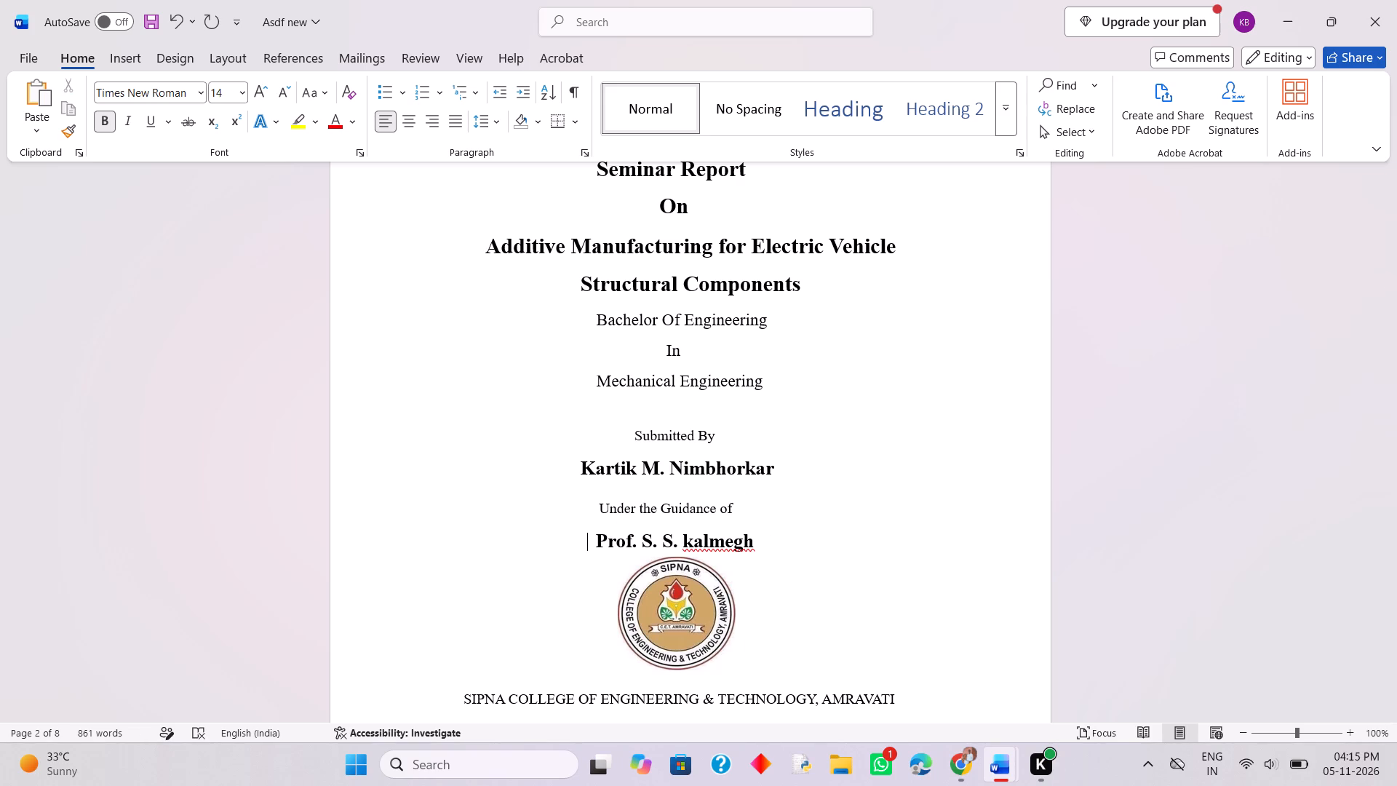
Insert two spaces before the student's name under "Submitted By" on the second page.
click(577, 471)
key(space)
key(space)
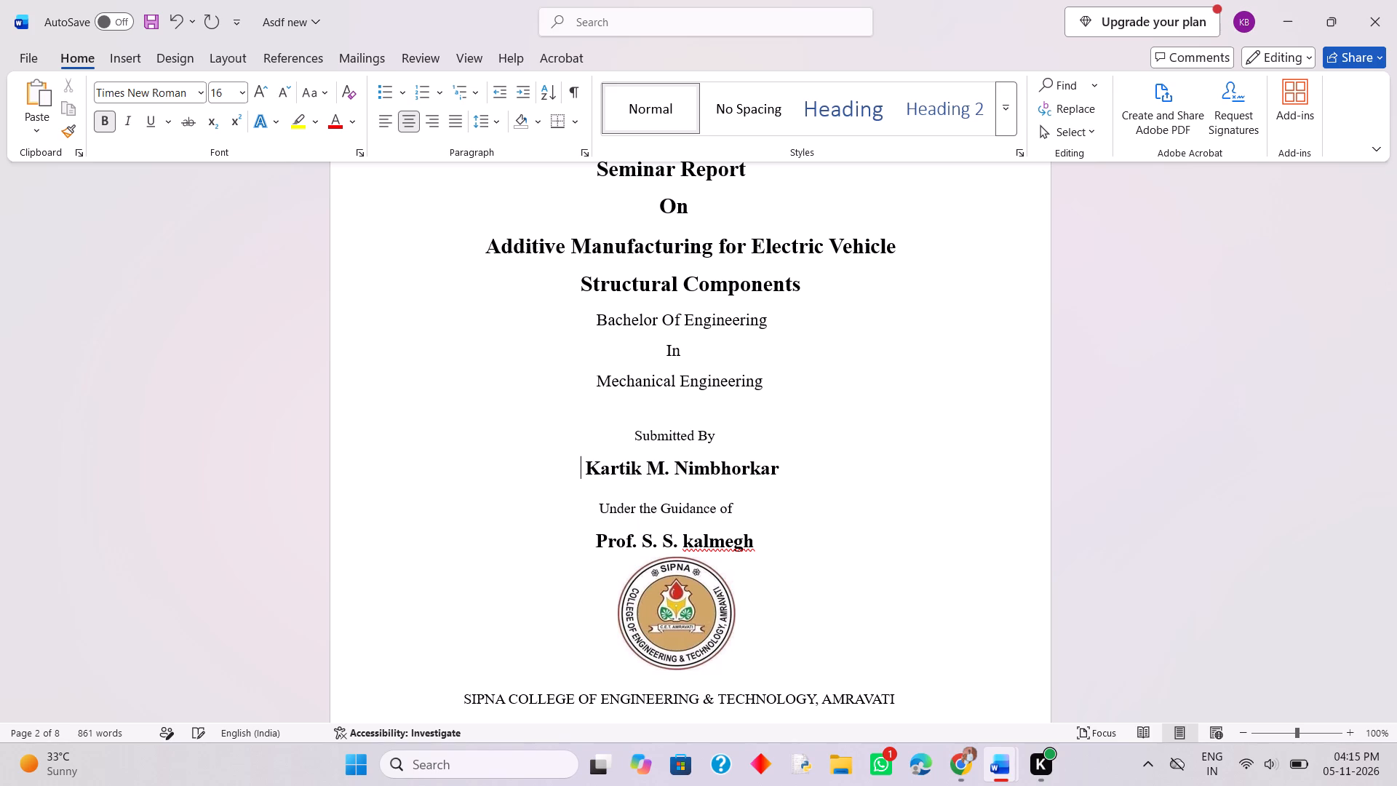
Check the guide name's formatting in Asdf new2, and set the guide's name in Asdf new to font size 14.
click(589, 541)
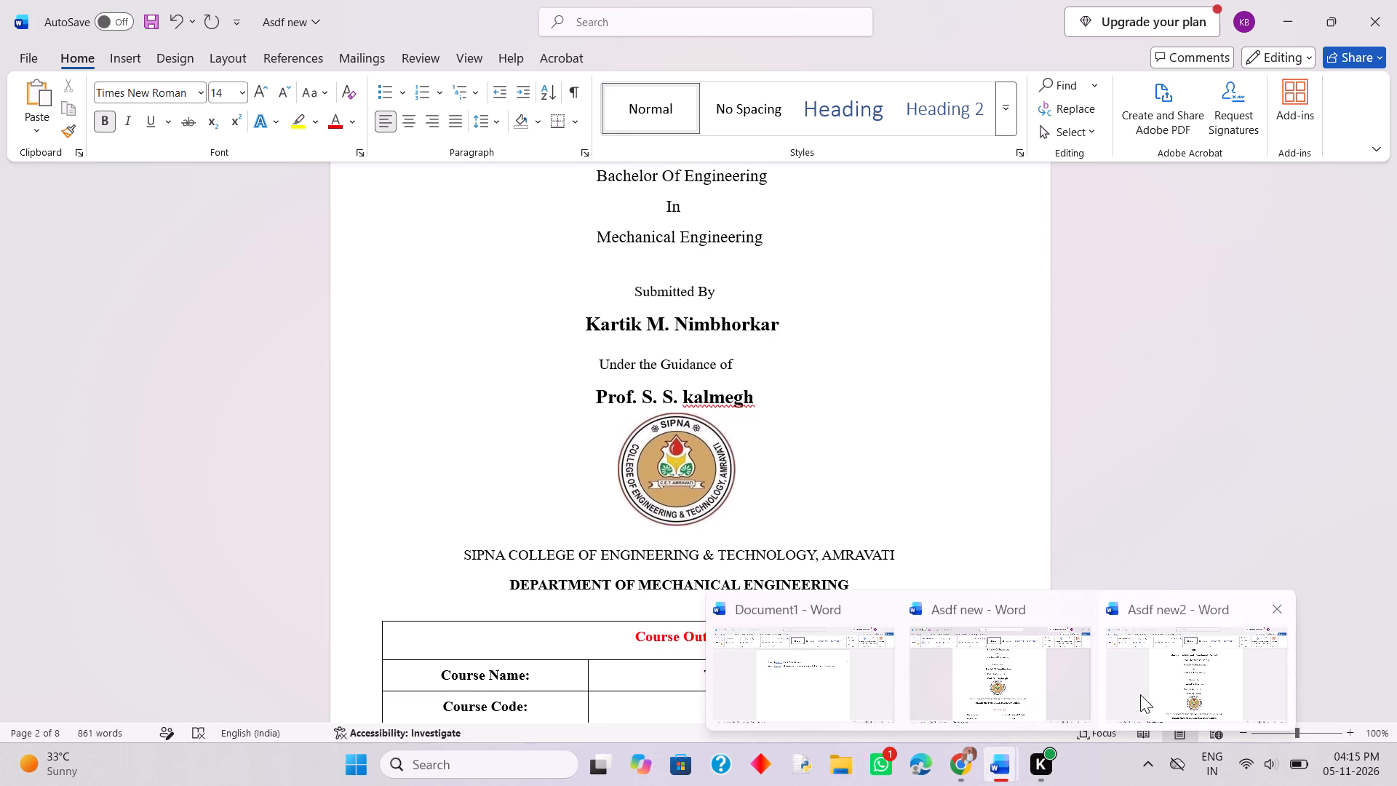
click(1150, 692)
drag(740, 504, 621, 503)
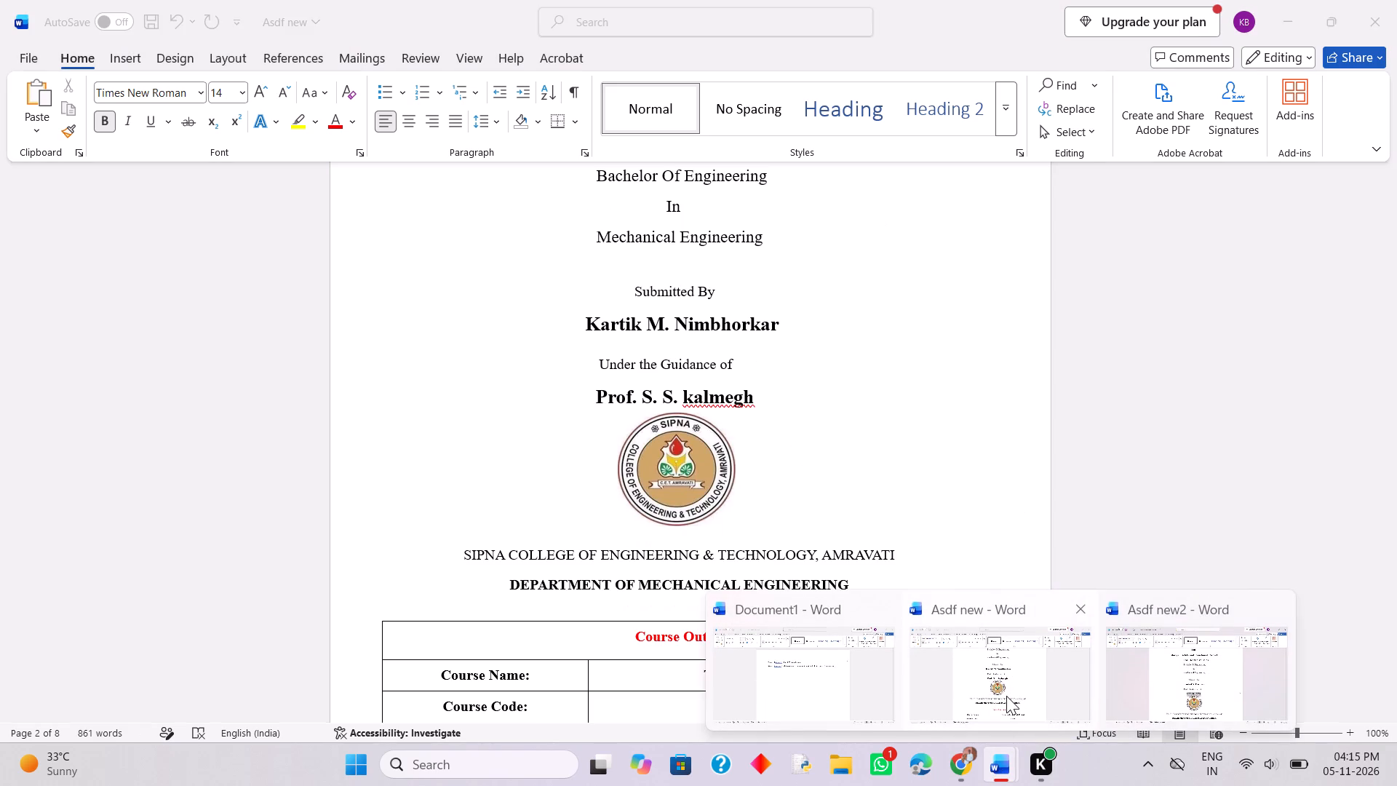
click(1006, 696)
drag(766, 396, 598, 399)
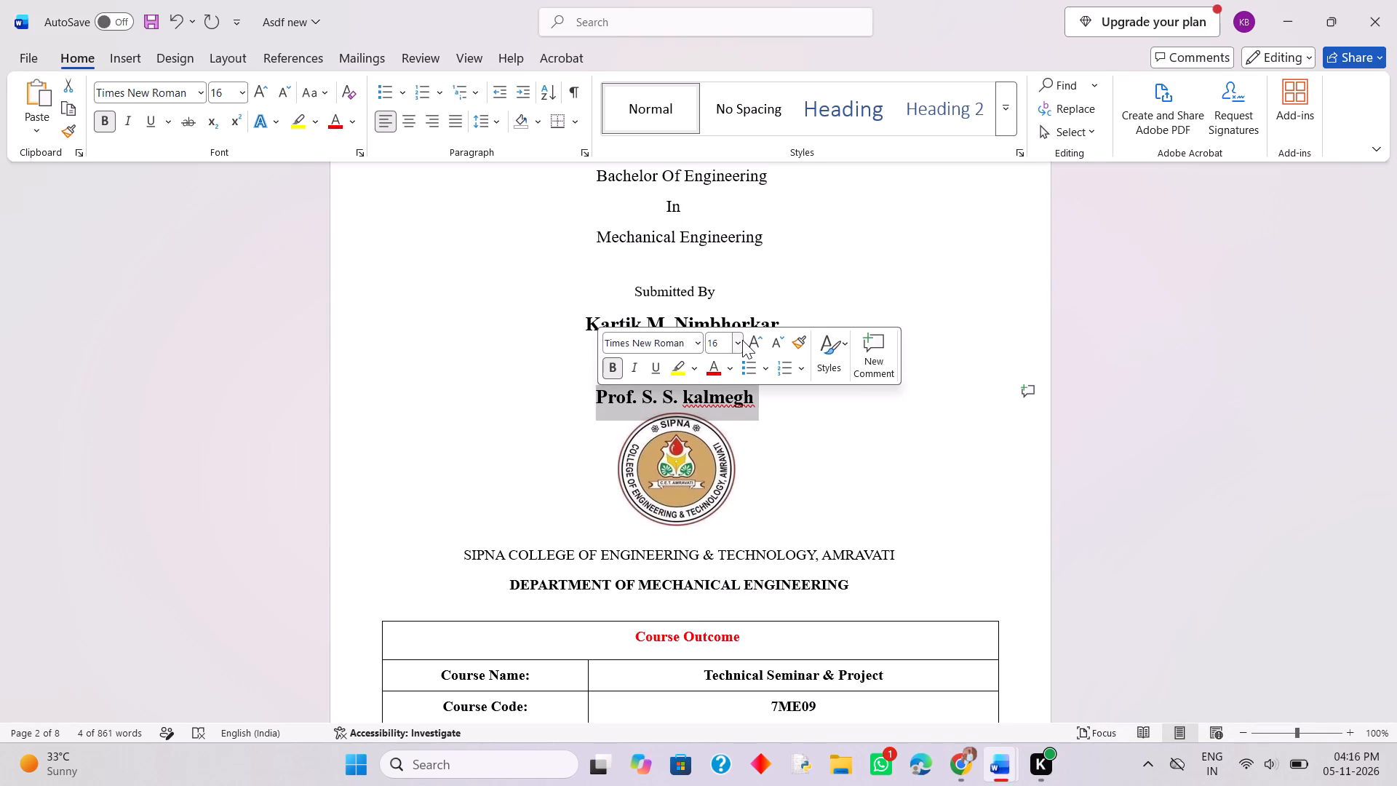
click(737, 340)
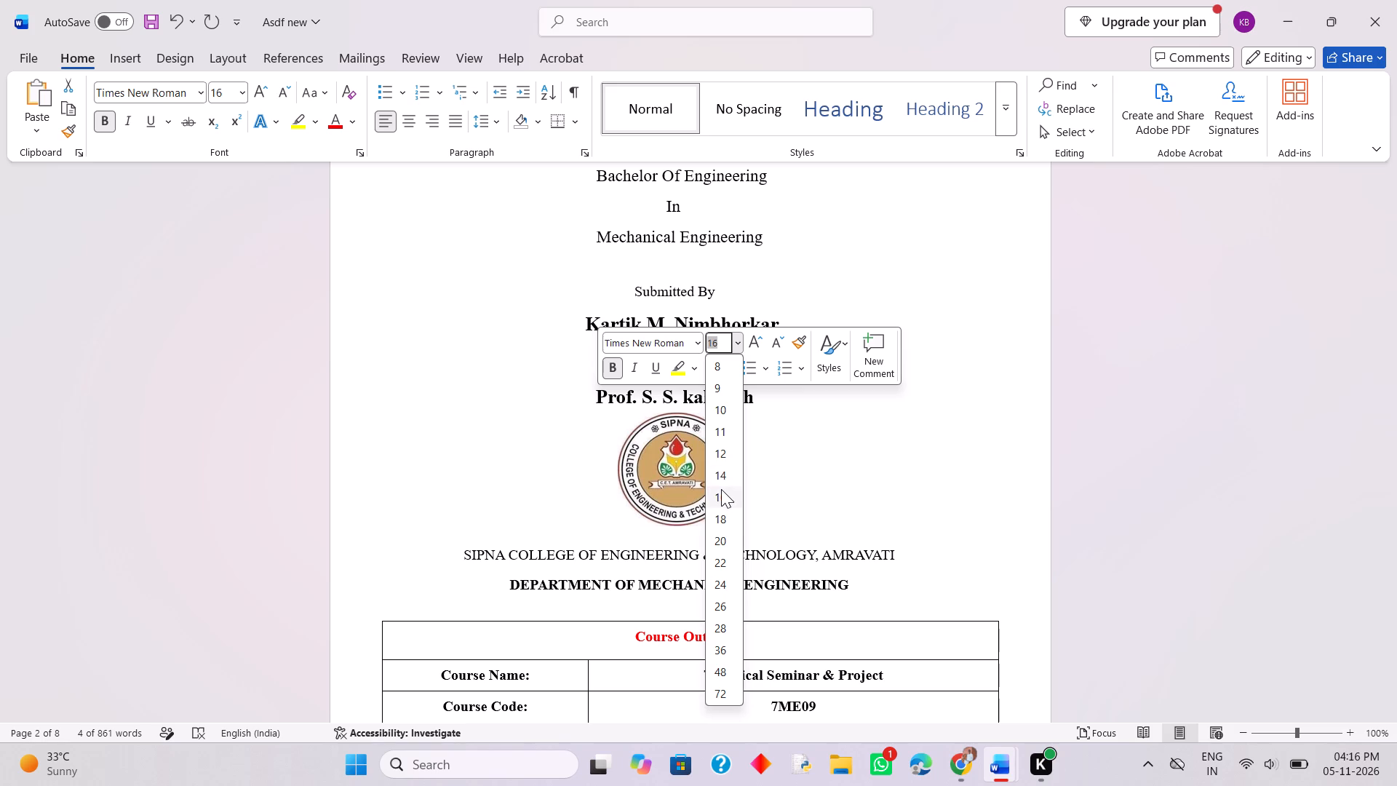
click(721, 477)
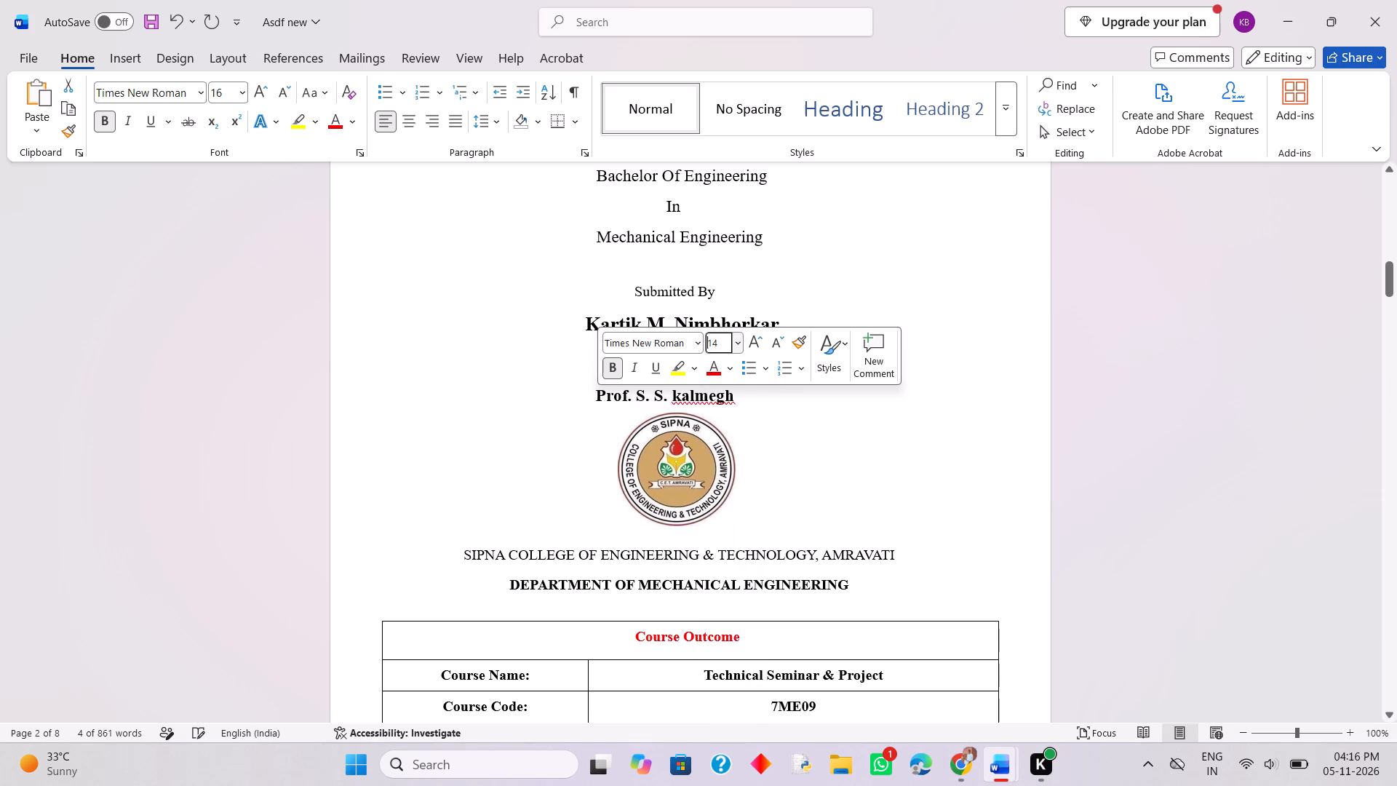
click(763, 394)
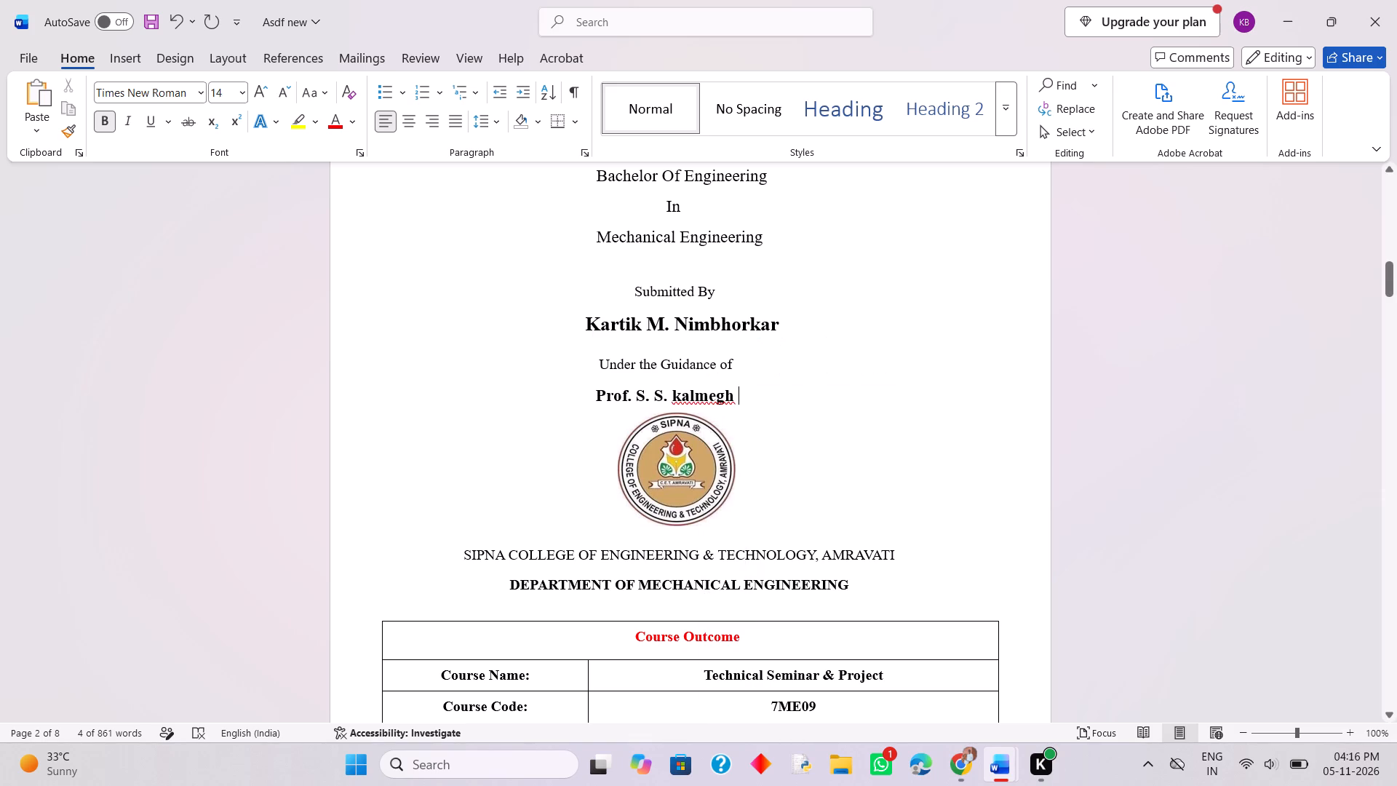
Add one space before the guide's name to adjust its alignment on the second page.
click(592, 394)
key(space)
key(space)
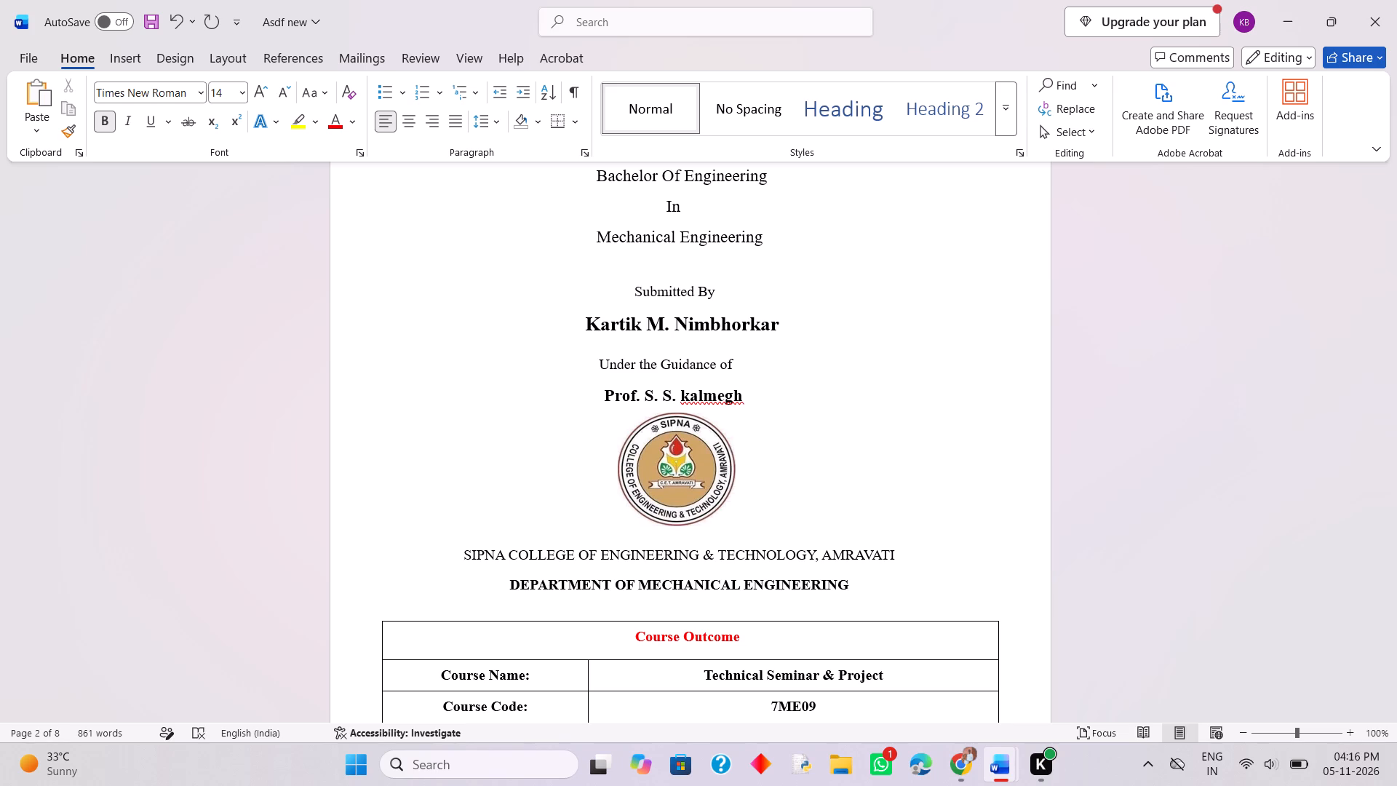
key(BackSpace)
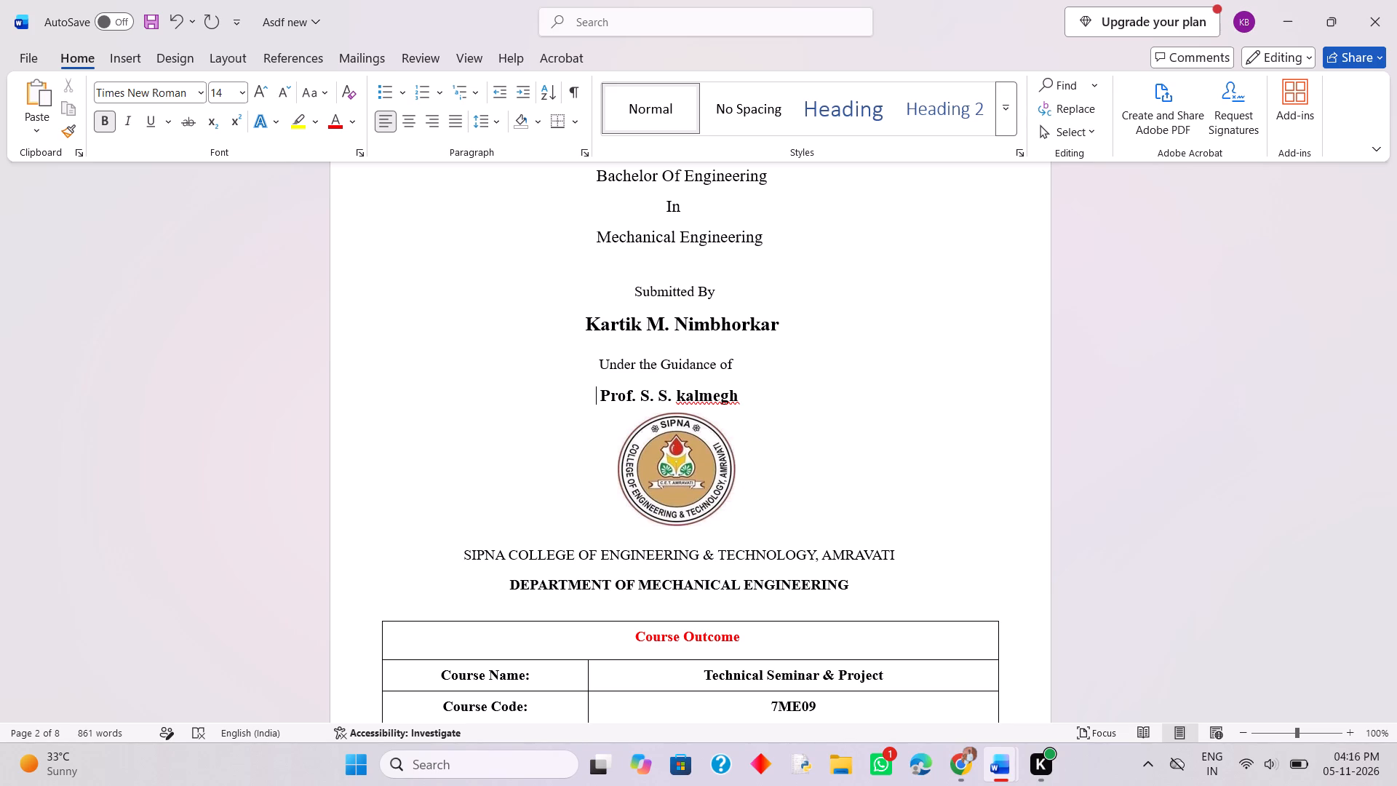
Retype the guide's surname under "Under the Guidance of" on the second page with a capital K.
click(749, 394)
key(BackSpace)
key(BackSpace)
key(BackSpace)
key(BackSpace)
key(BackSpace)
key(BackSpace)
key(BackSpace)
key(BackSpace)
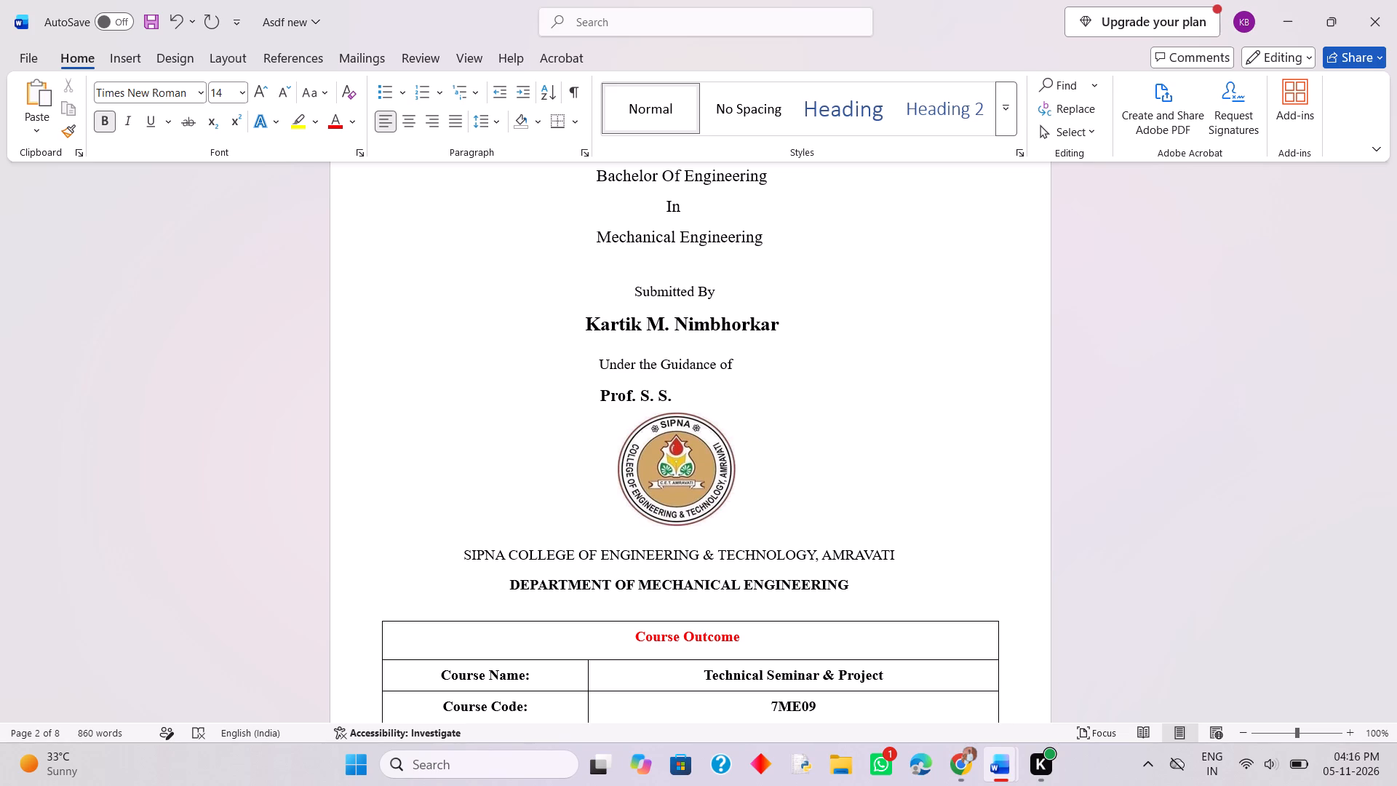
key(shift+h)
key(BackSpace)
key(ctrl+k)
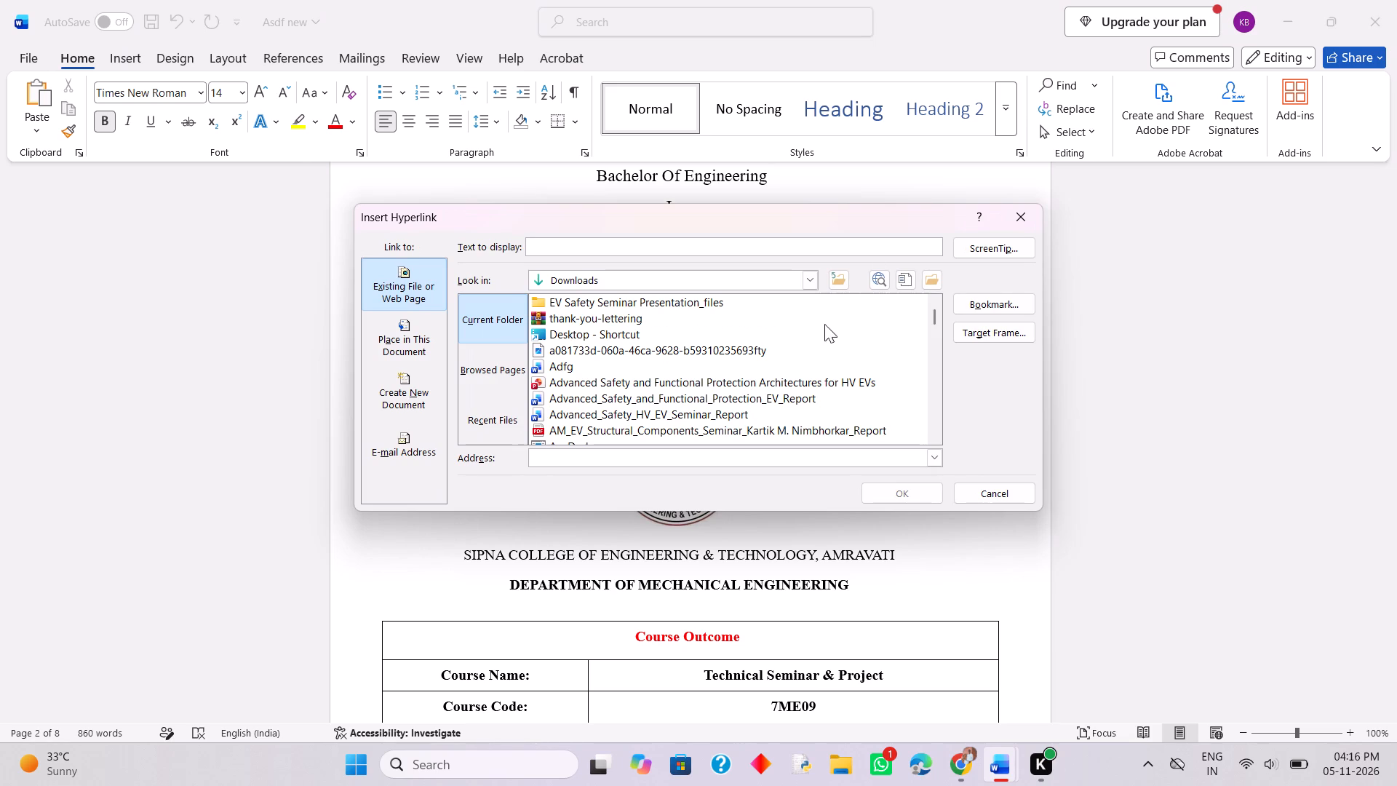
click(1039, 213)
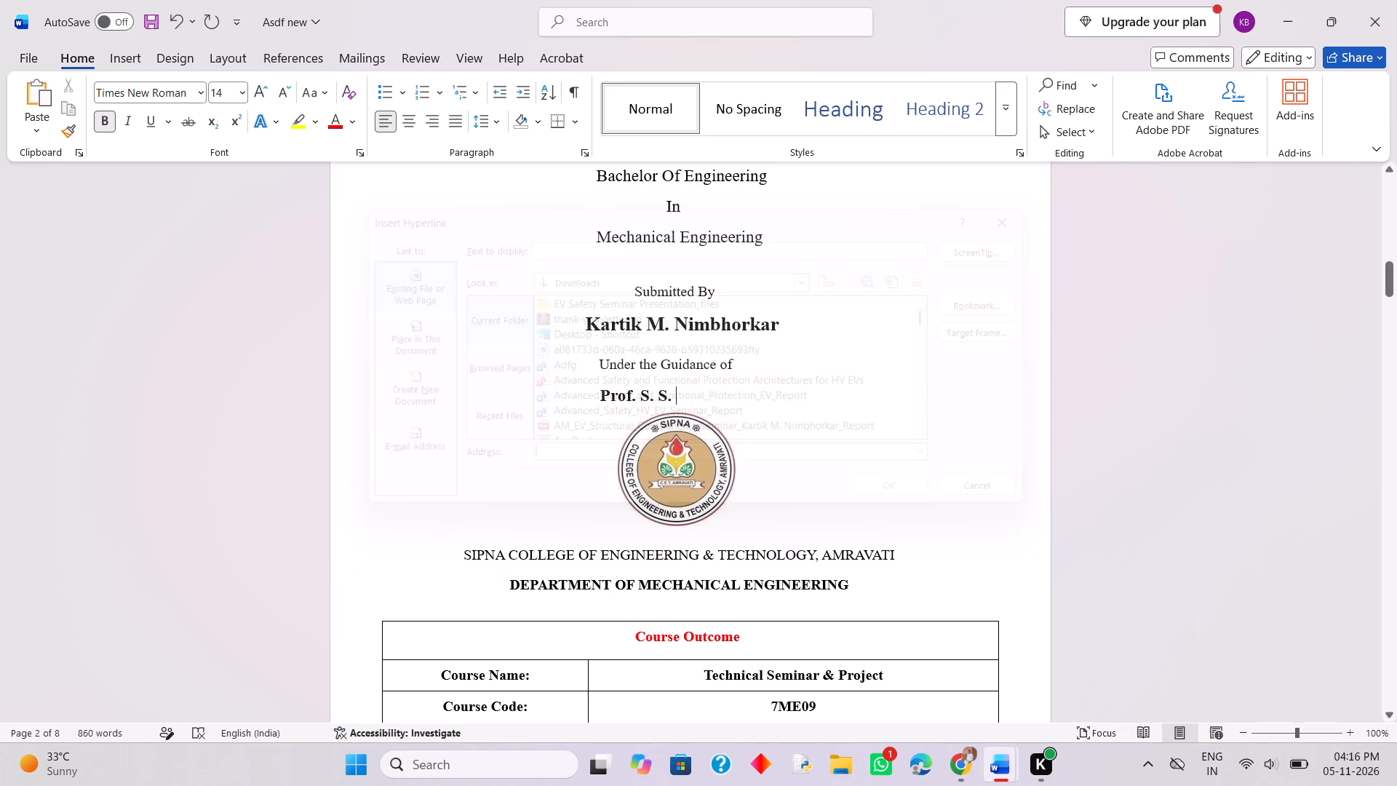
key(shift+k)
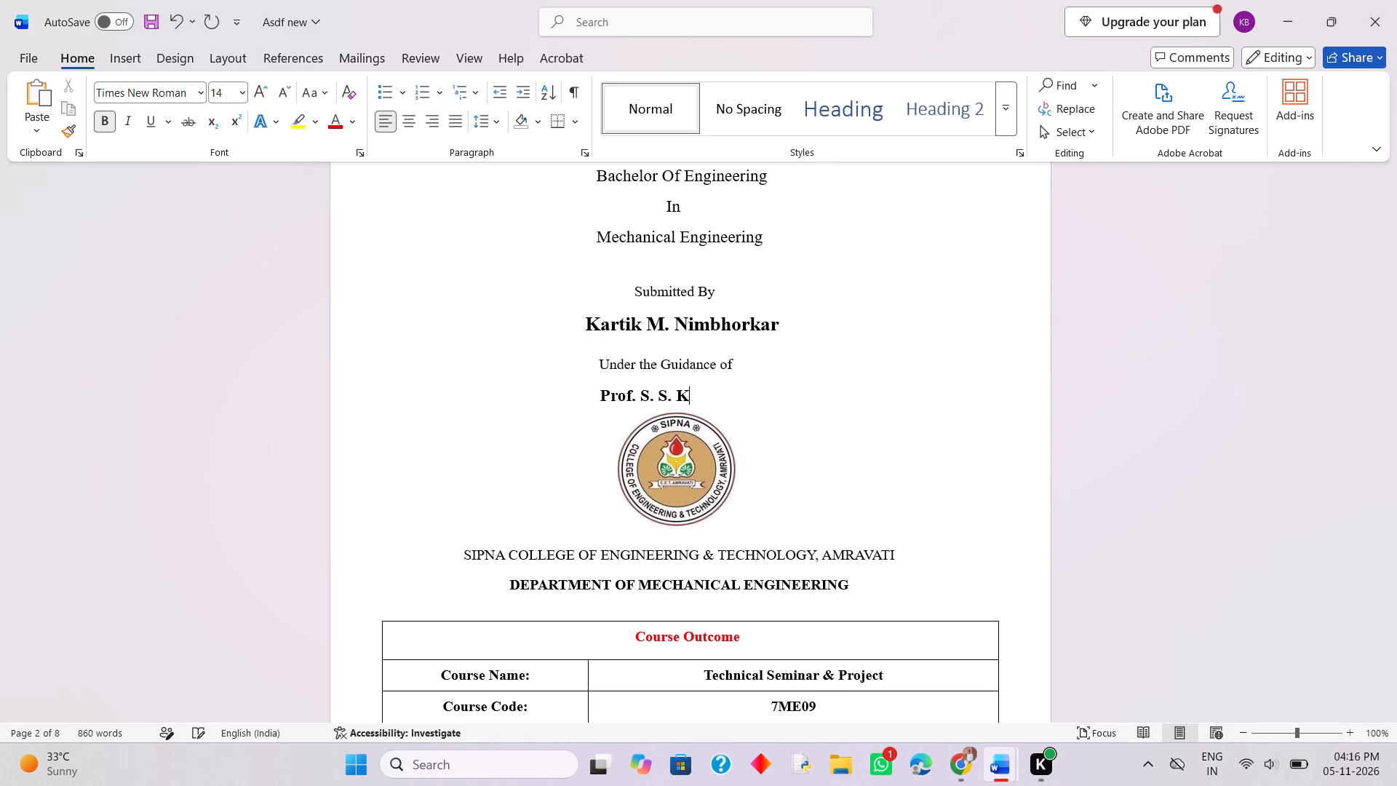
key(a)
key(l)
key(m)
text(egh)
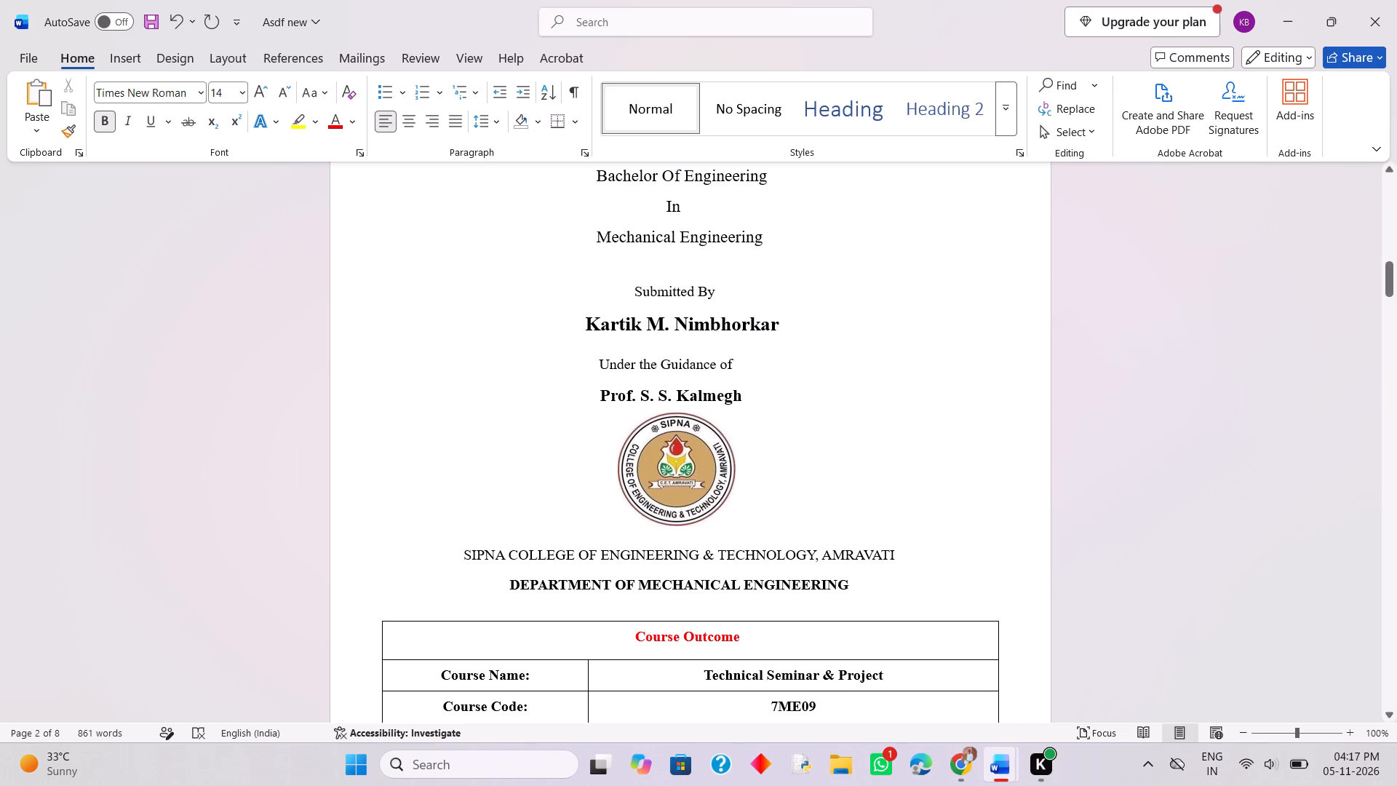
Check the formatting of the guide's and student's names on the second page and the report title on the first page.
drag(754, 400, 600, 392)
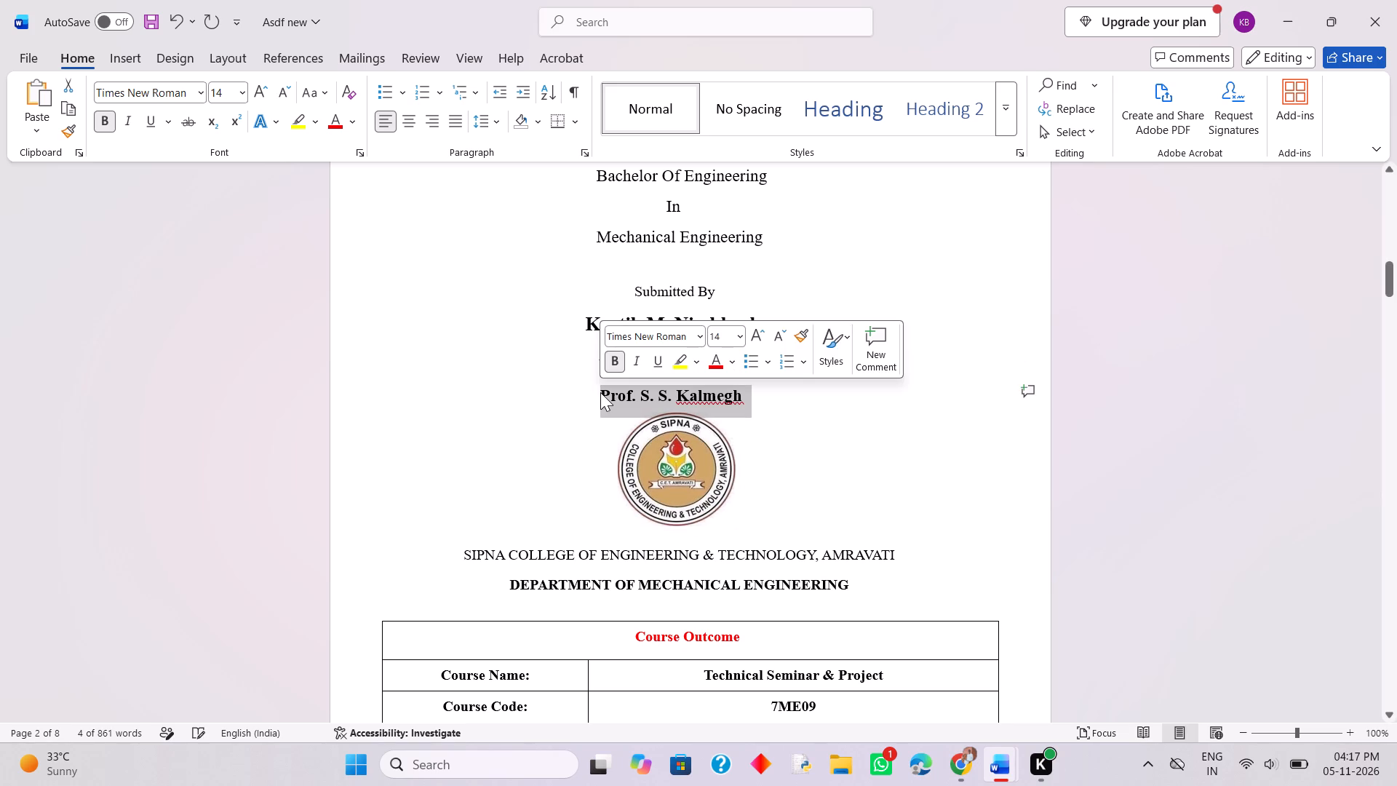
click(578, 396)
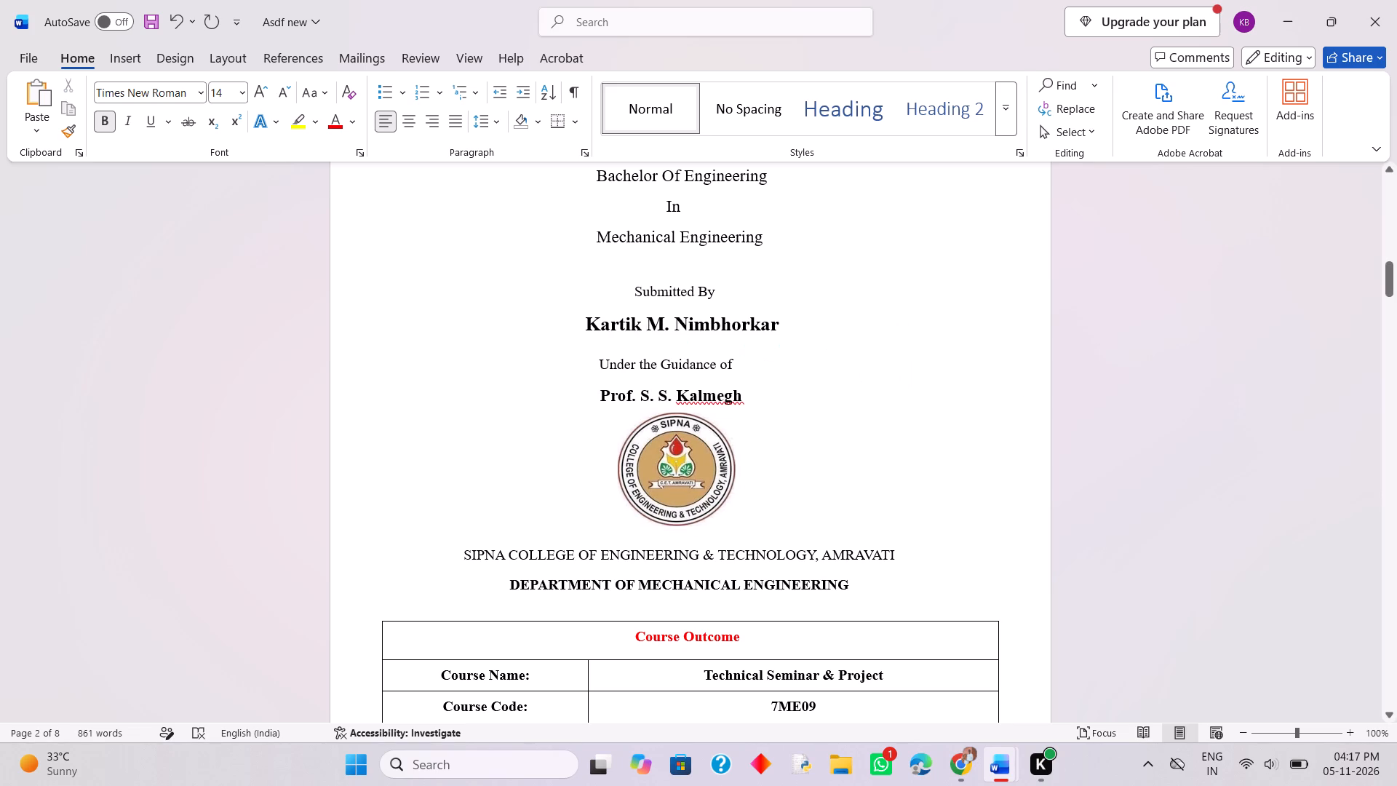
drag(782, 322, 584, 333)
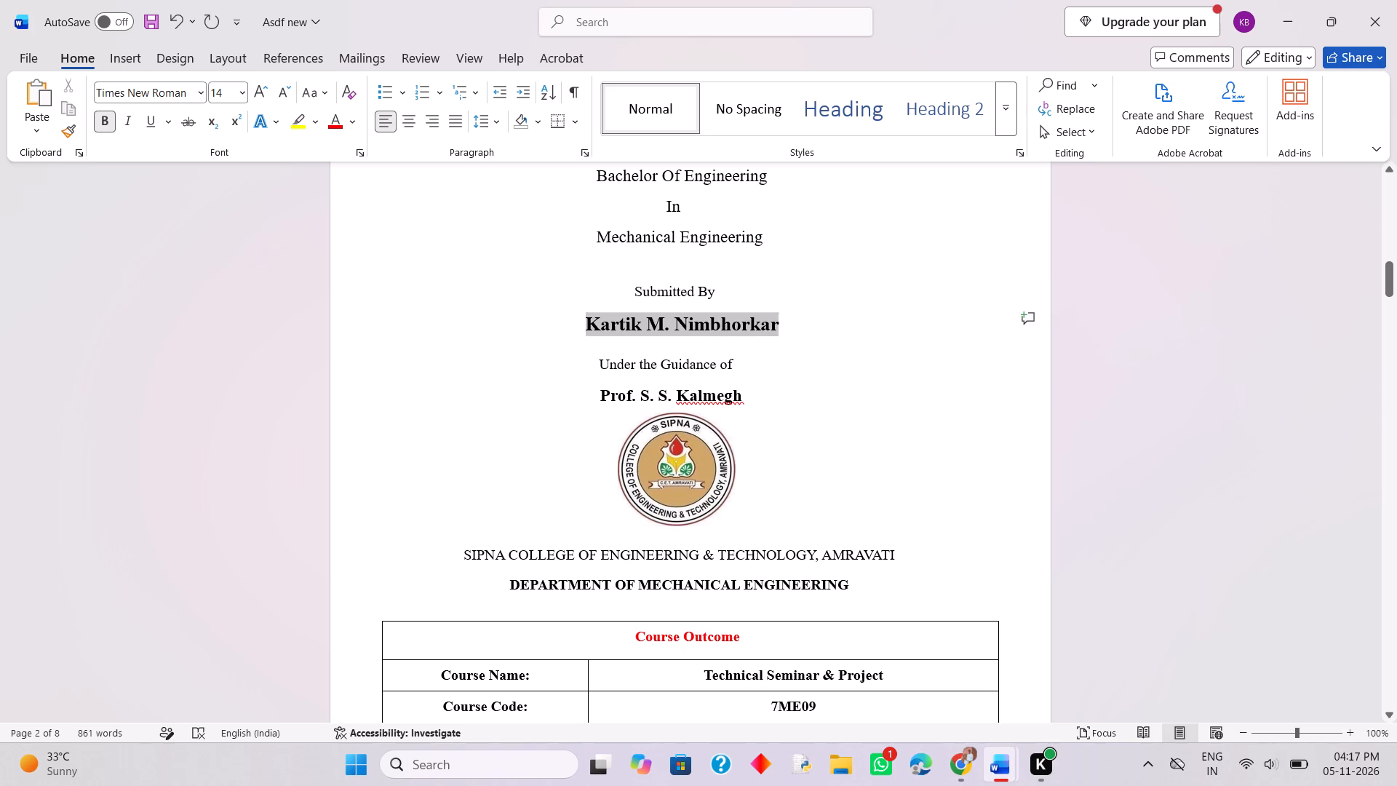
drag(584, 333, 586, 327)
click(581, 349)
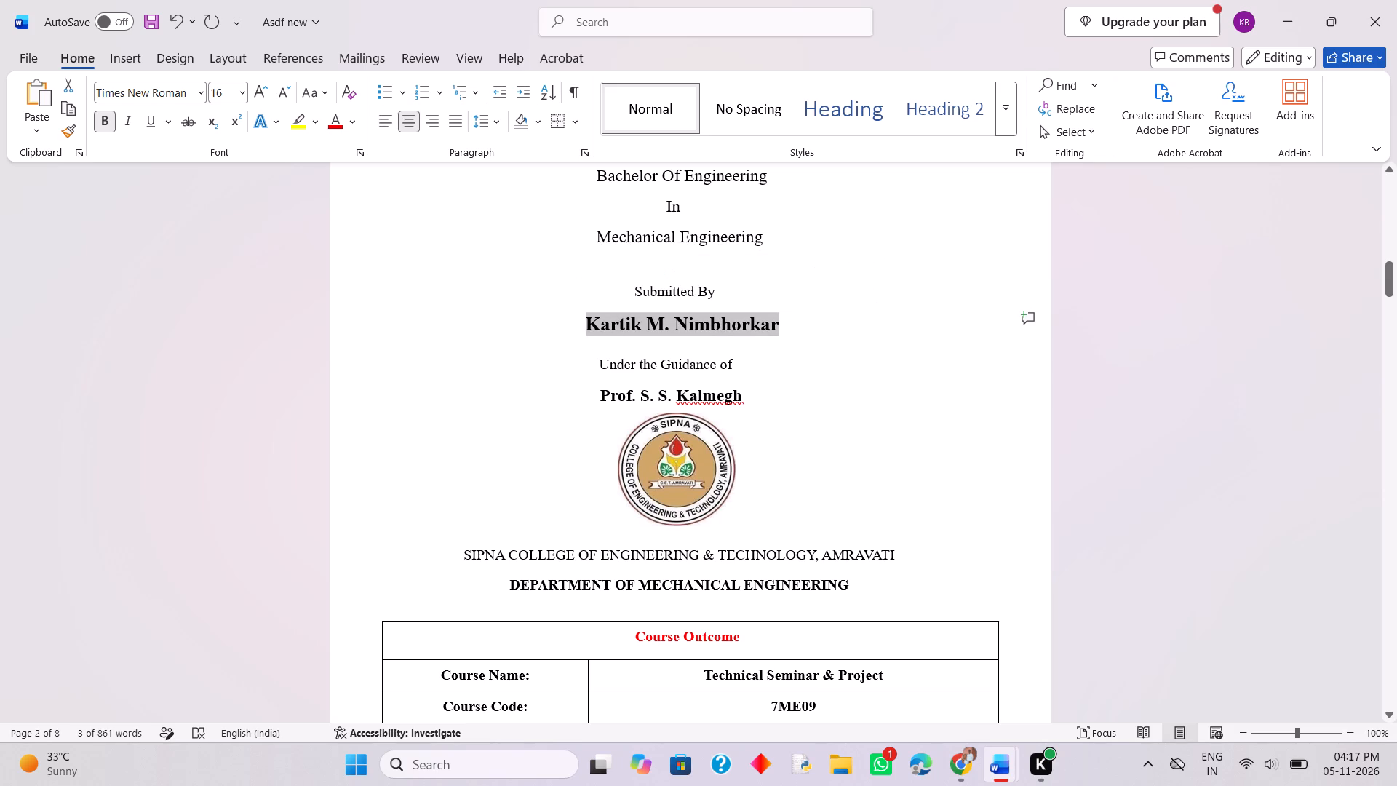
scroll(664, 282, up, 1)
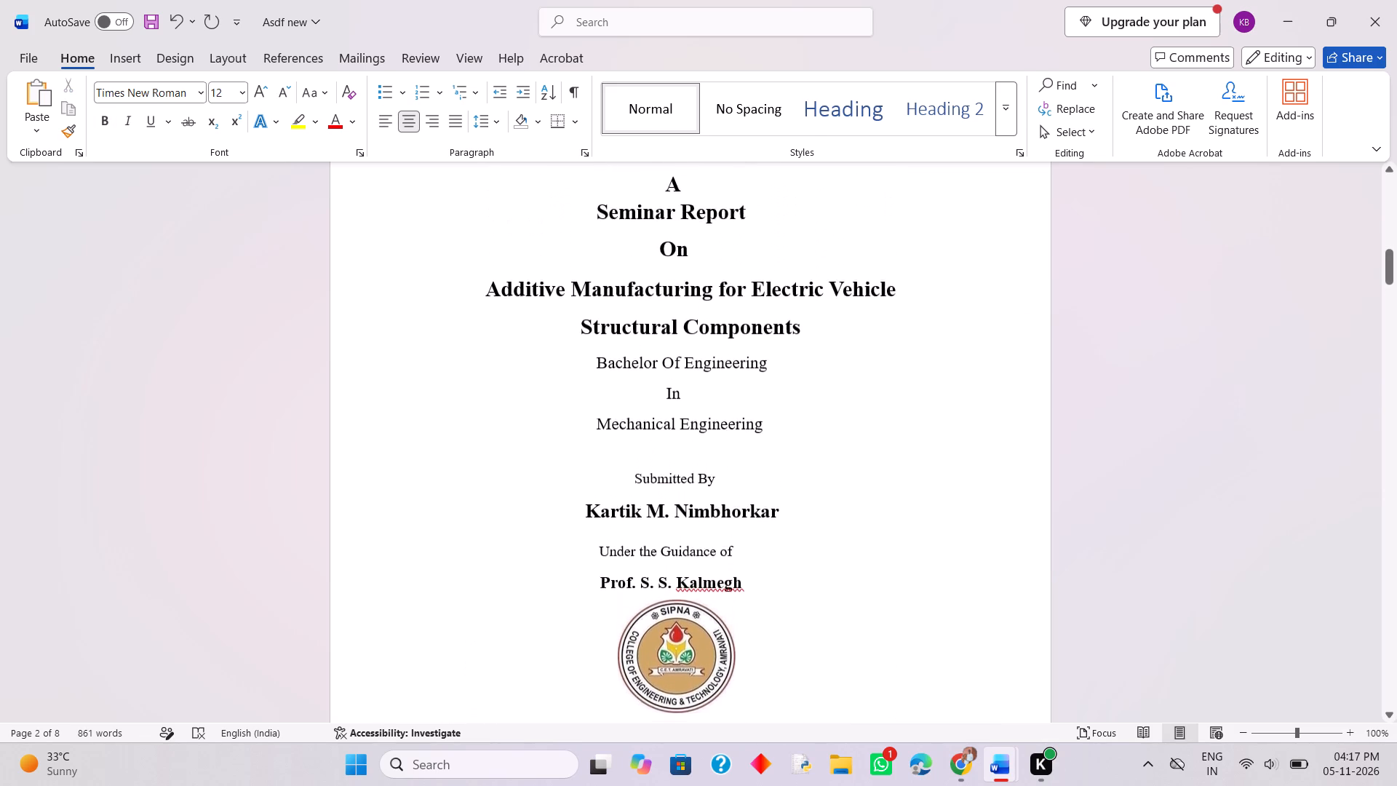
scroll(664, 282, up, 1)
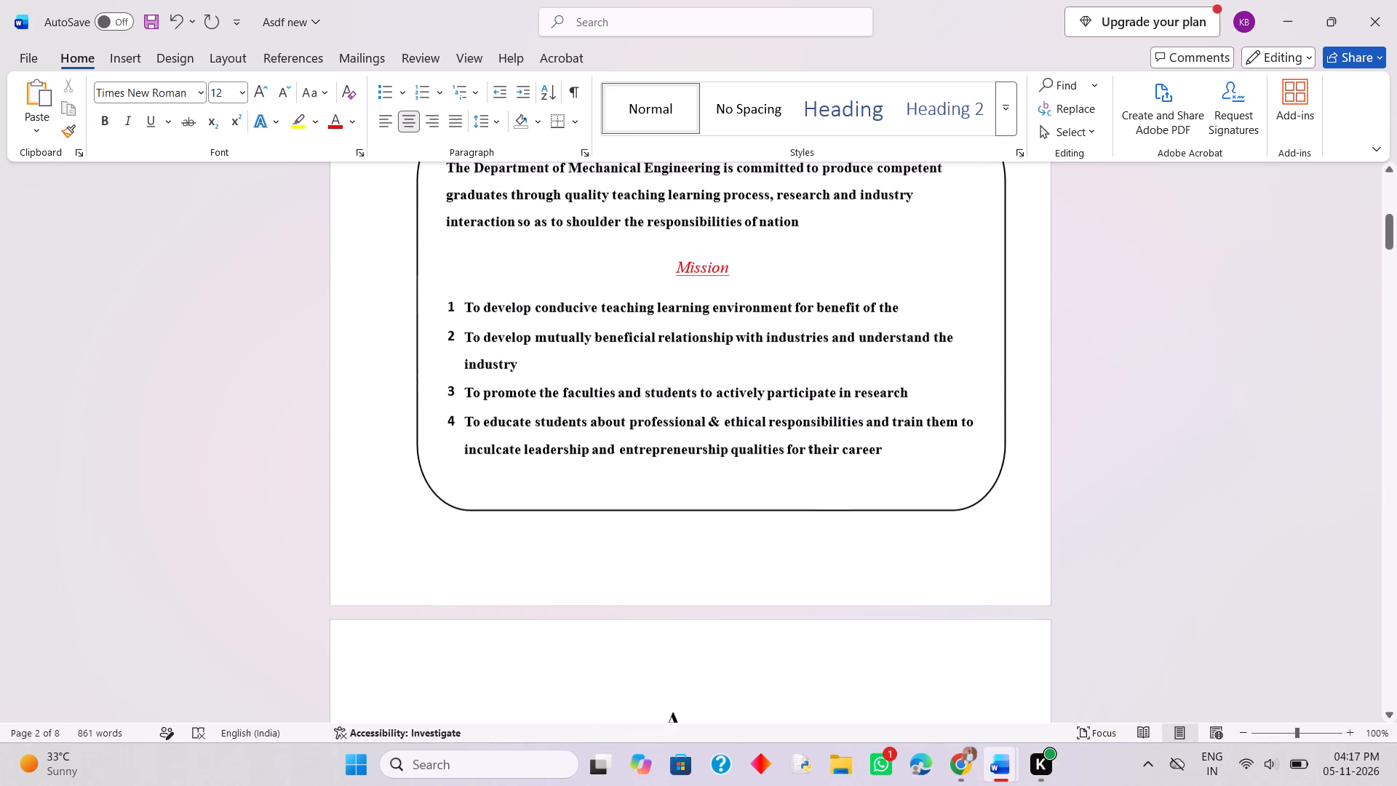
scroll(664, 282, up, 1)
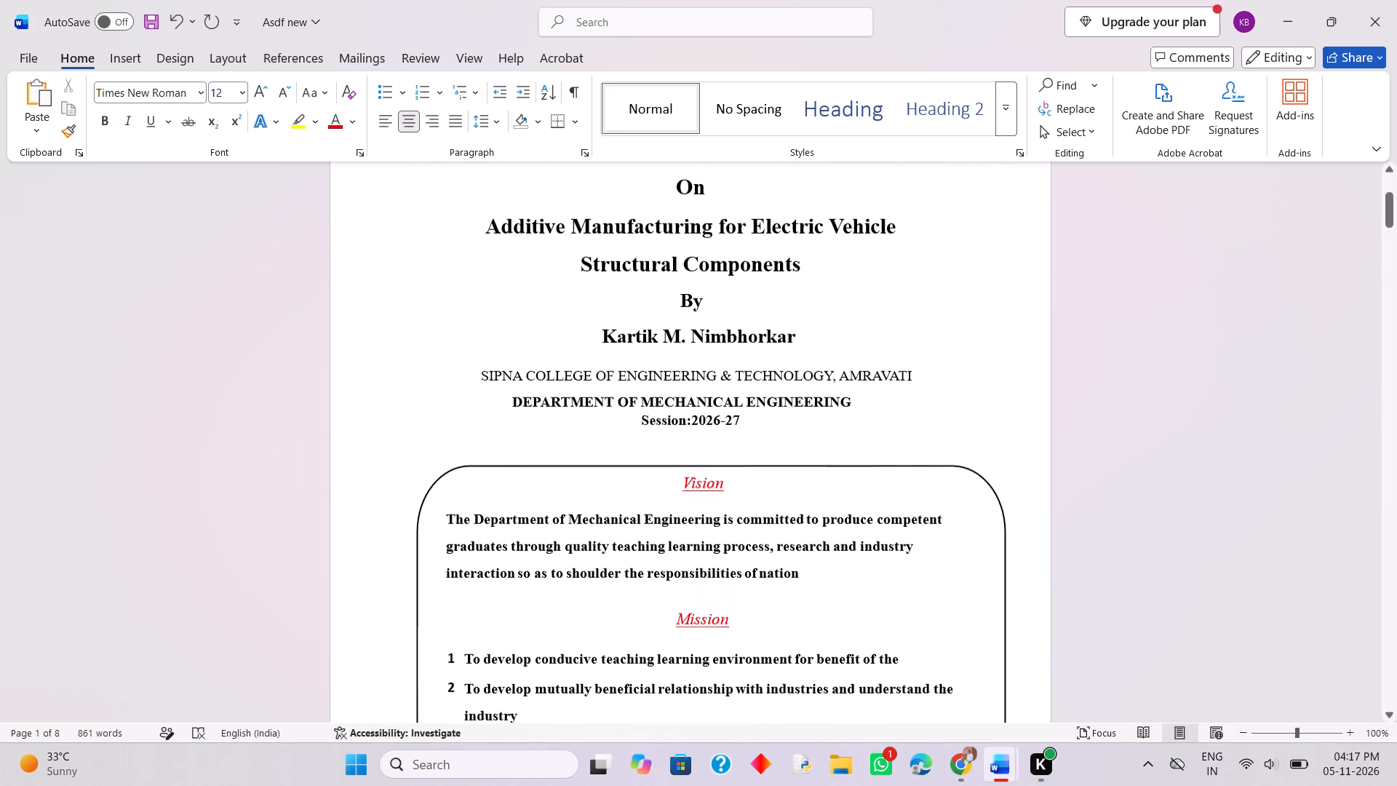
scroll(664, 282, up, 1)
drag(482, 224, 707, 255)
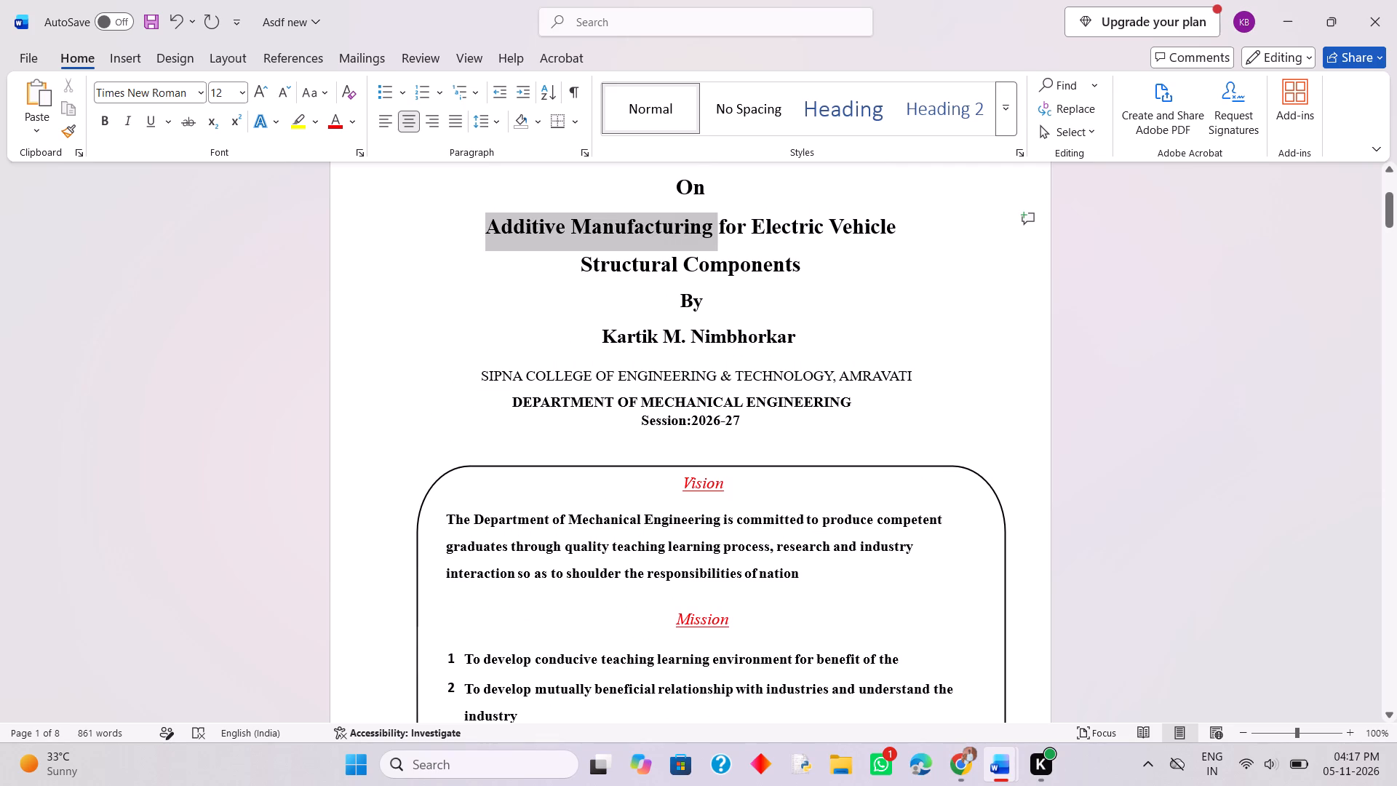
drag(707, 255, 808, 255)
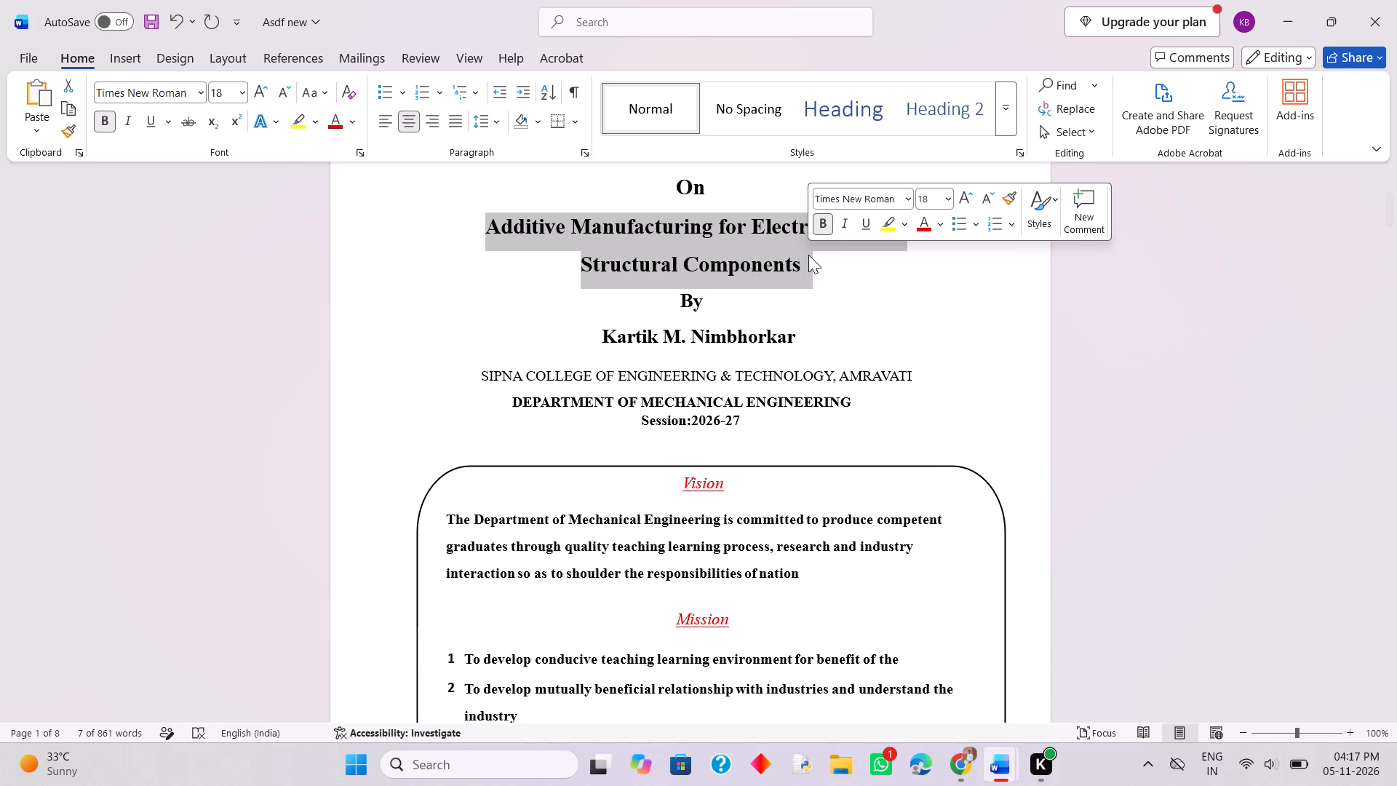
click(908, 306)
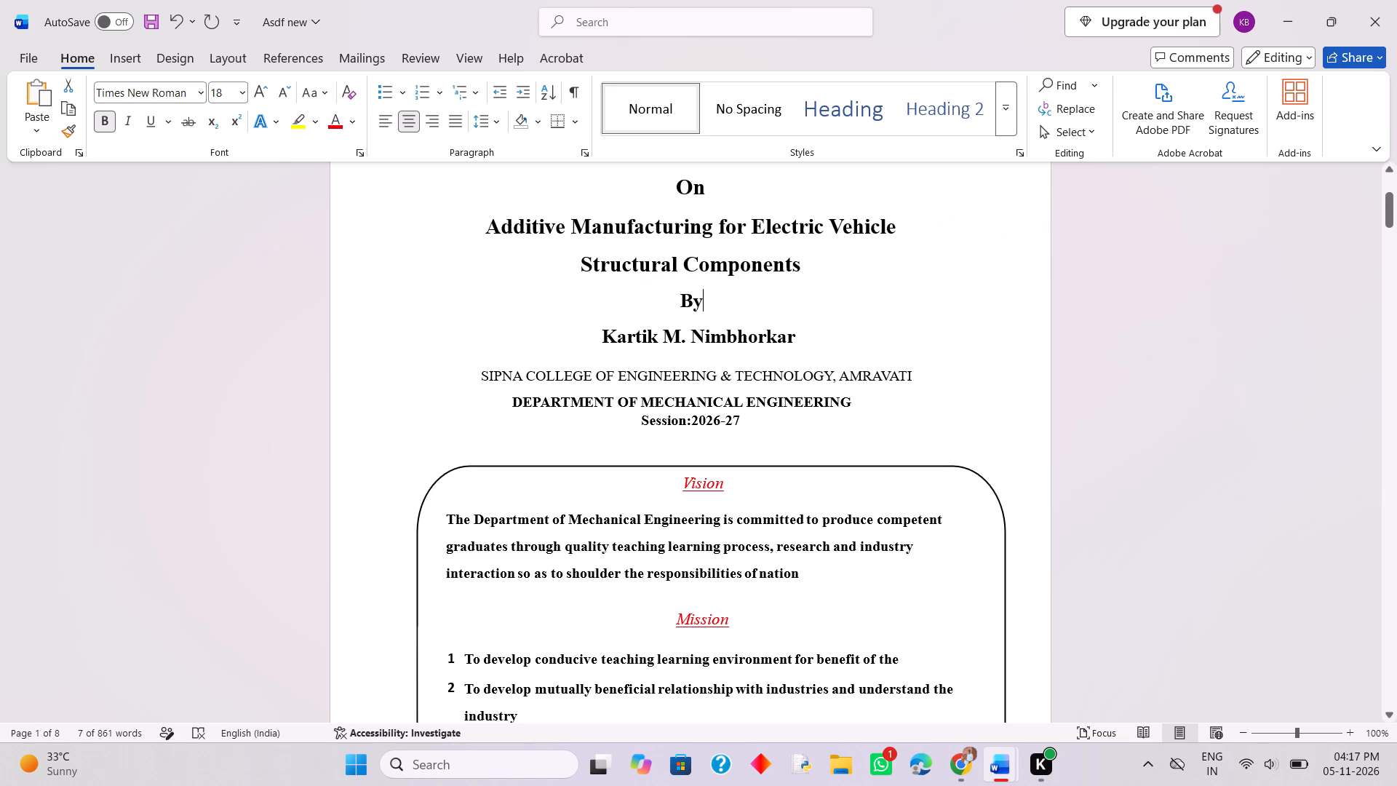
Cut the old outcome text "Study of Safety and Functional Protection for Electric Vehicle" from the 7ME09.1 row of the Course Outcome table.
scroll(908, 306, down, 1)
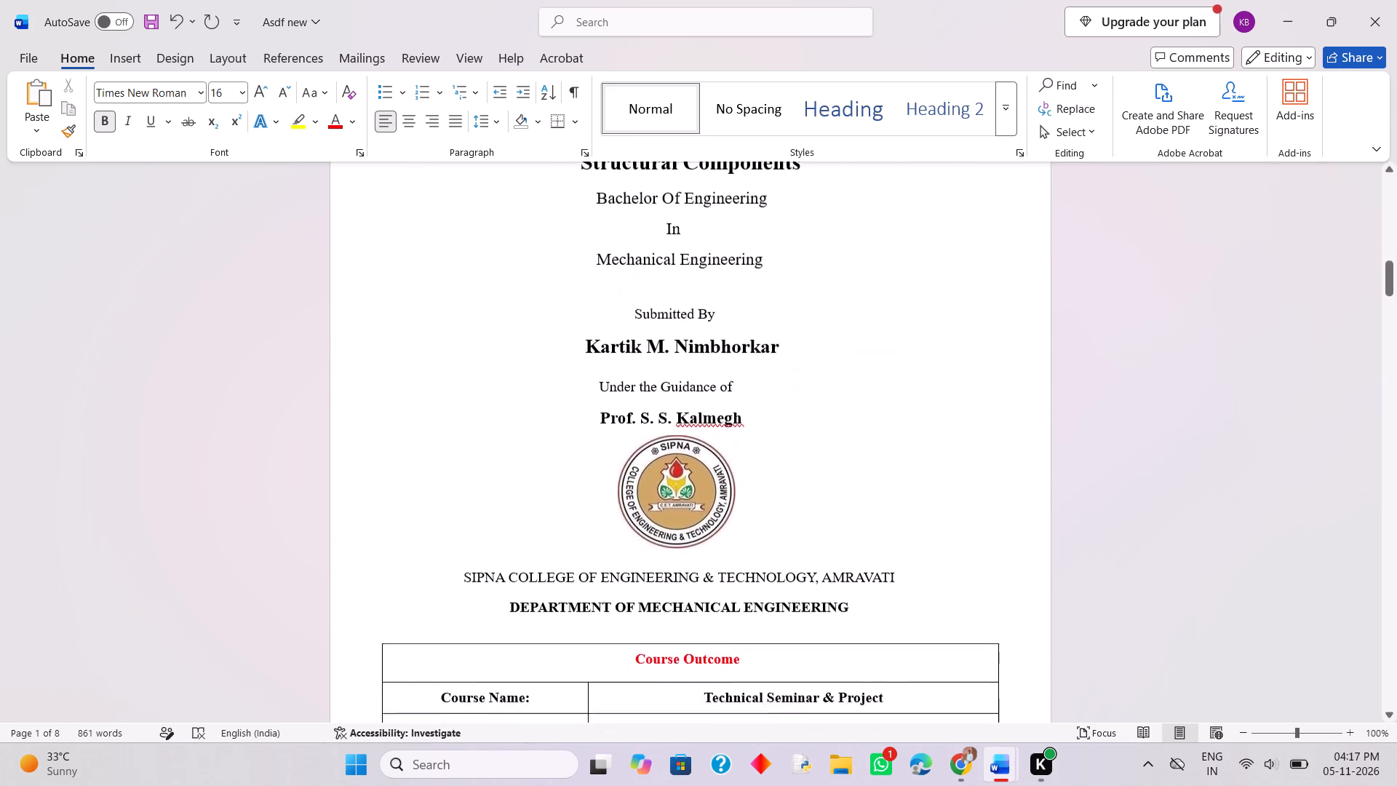
scroll(908, 306, down, 1)
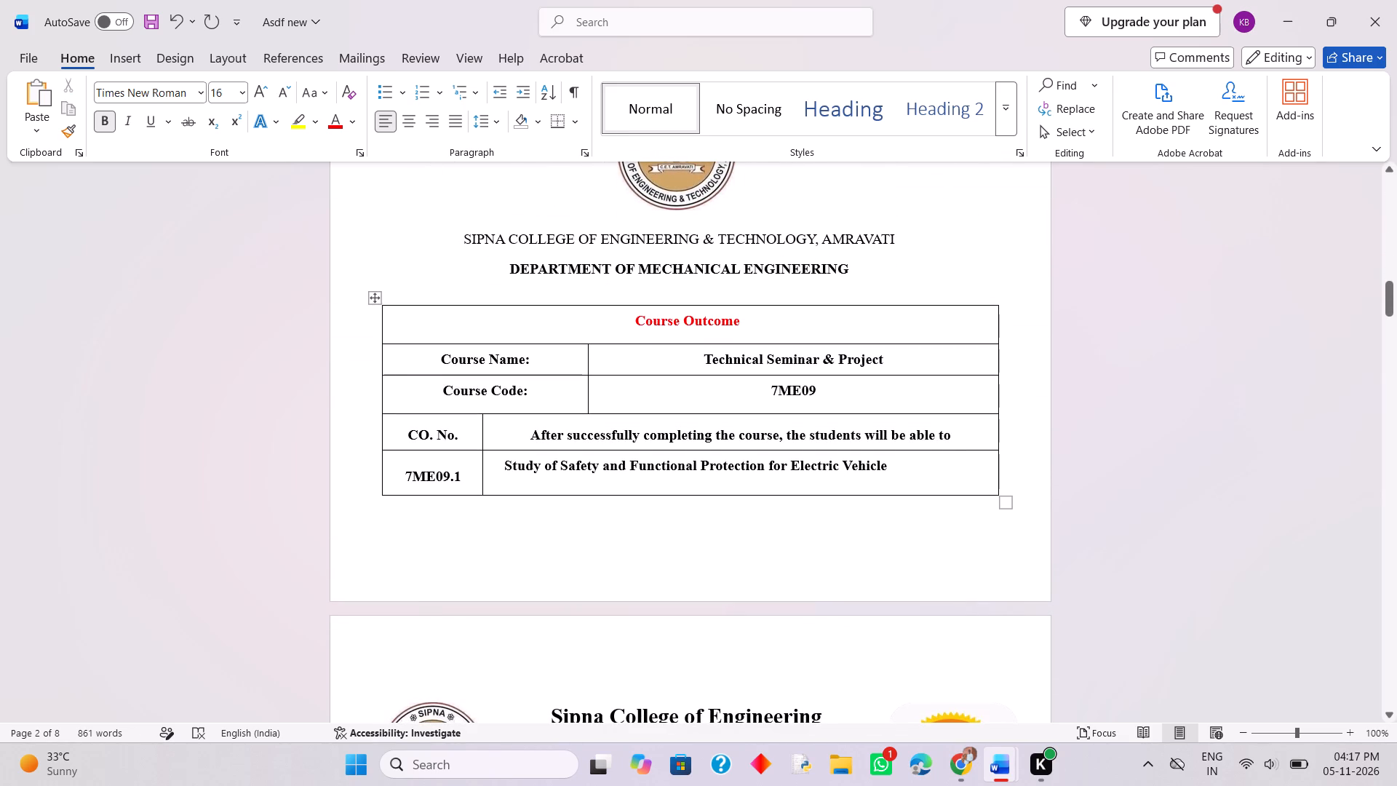
drag(504, 463, 663, 476)
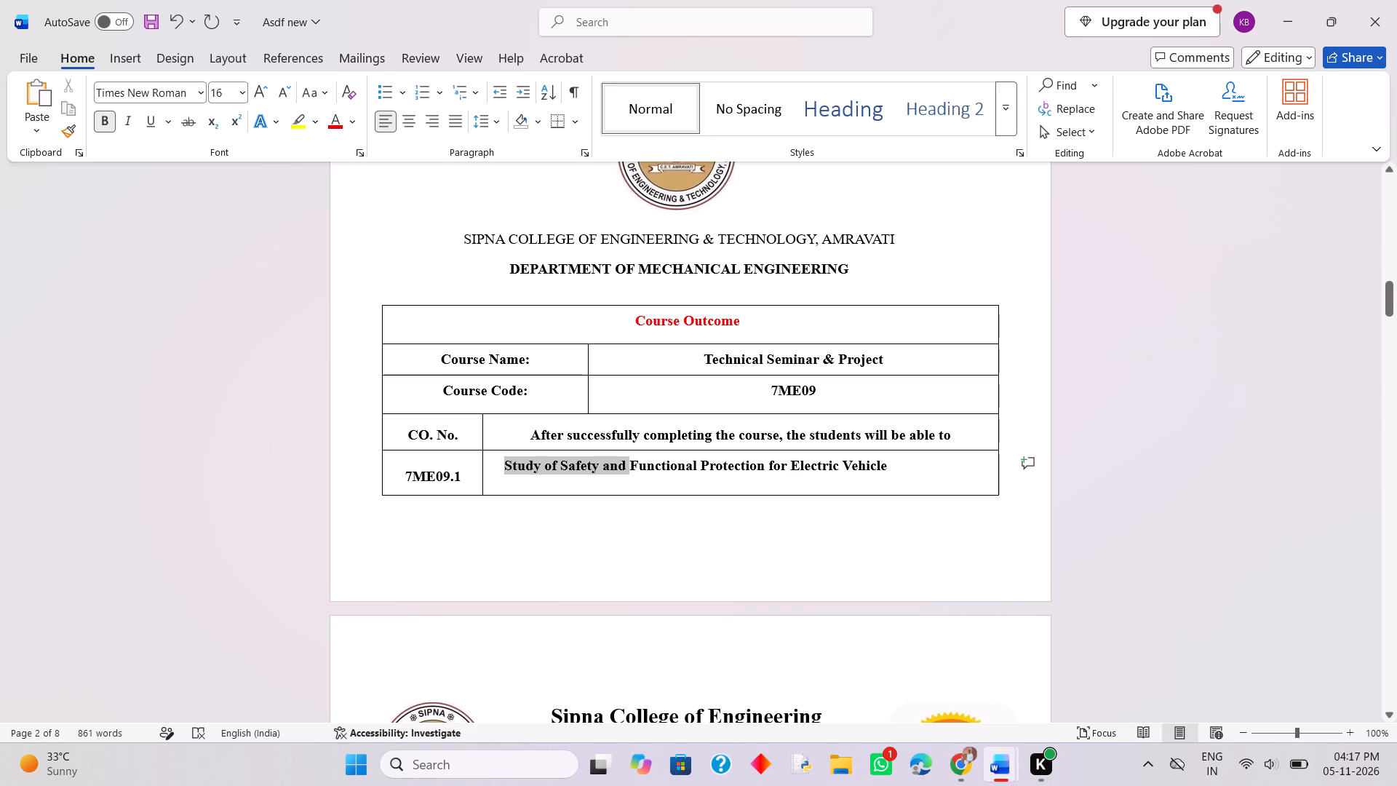
drag(663, 476, 877, 462)
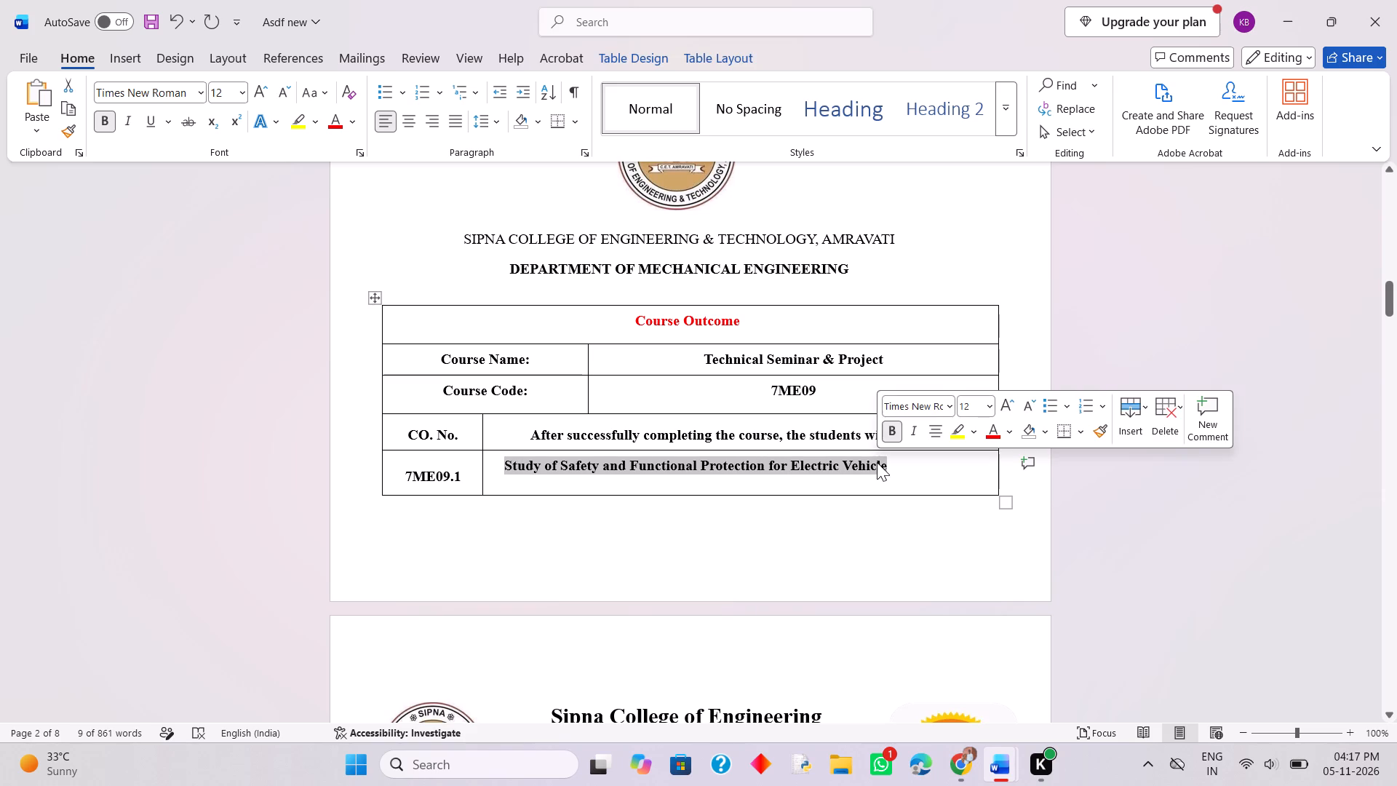
key(ctrl+x)
Copy the title "Additive Manufacturing for Electric Vehicle Structural Components" from the second page into the empty 7ME09.1 cell of the Course Outcome table.
scroll(877, 462, up, 1)
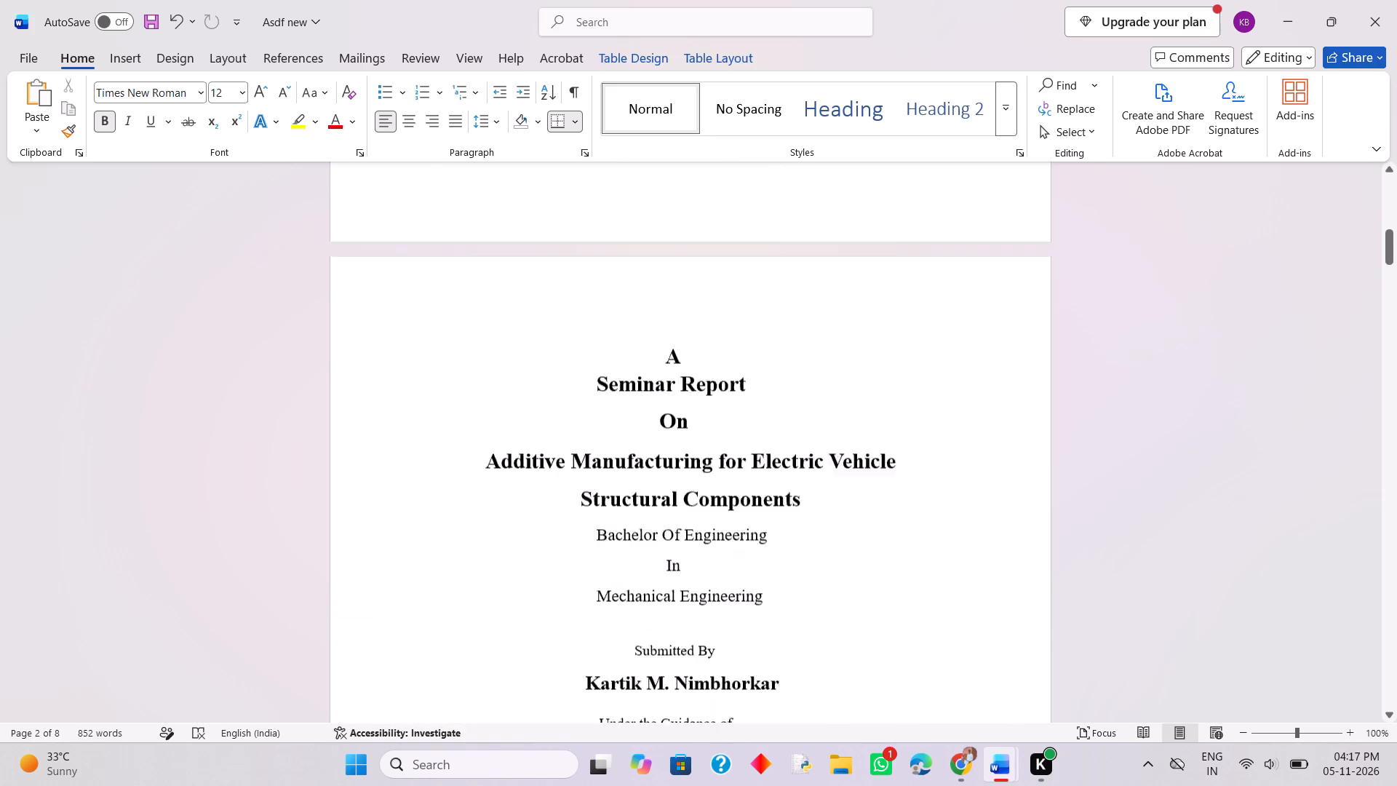
scroll(877, 462, up, 1)
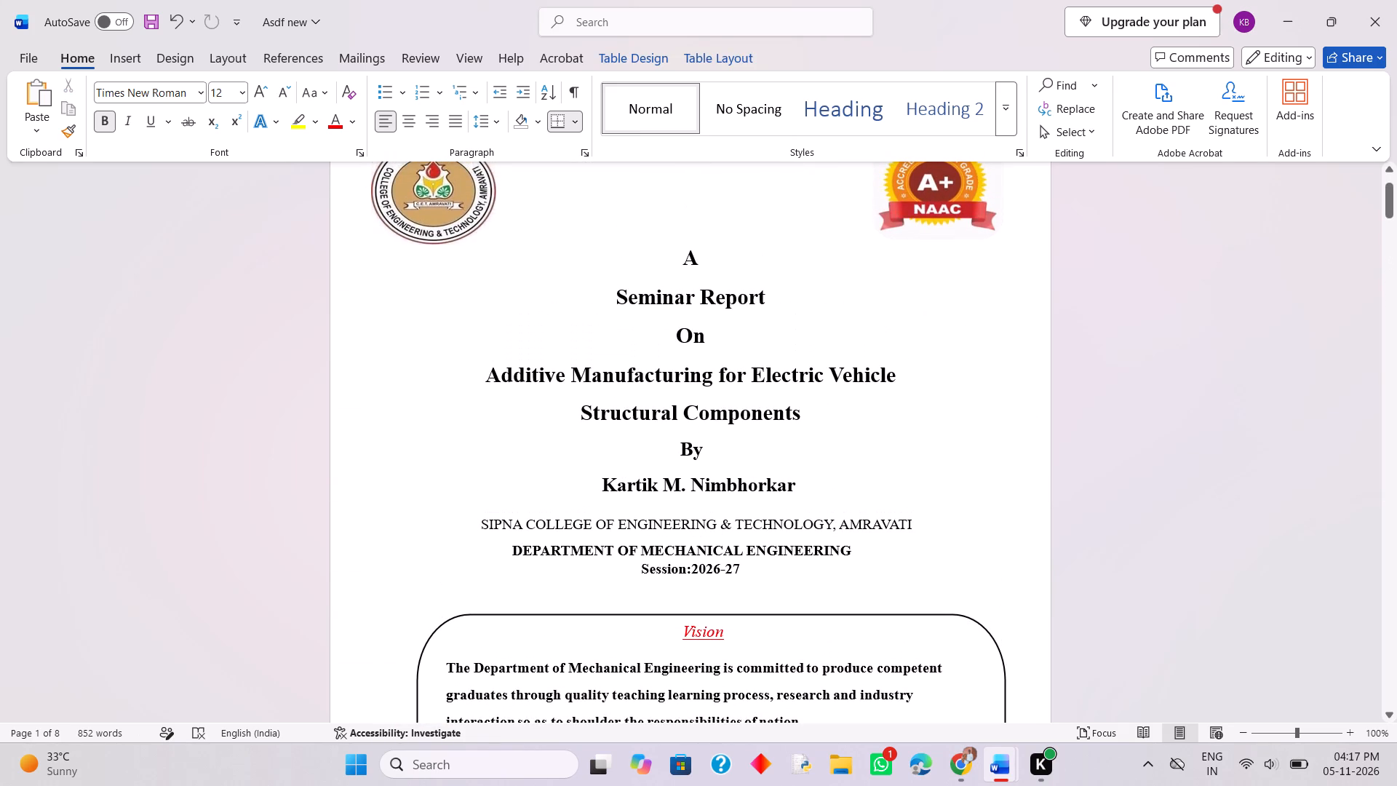
scroll(671, 421, down, 1)
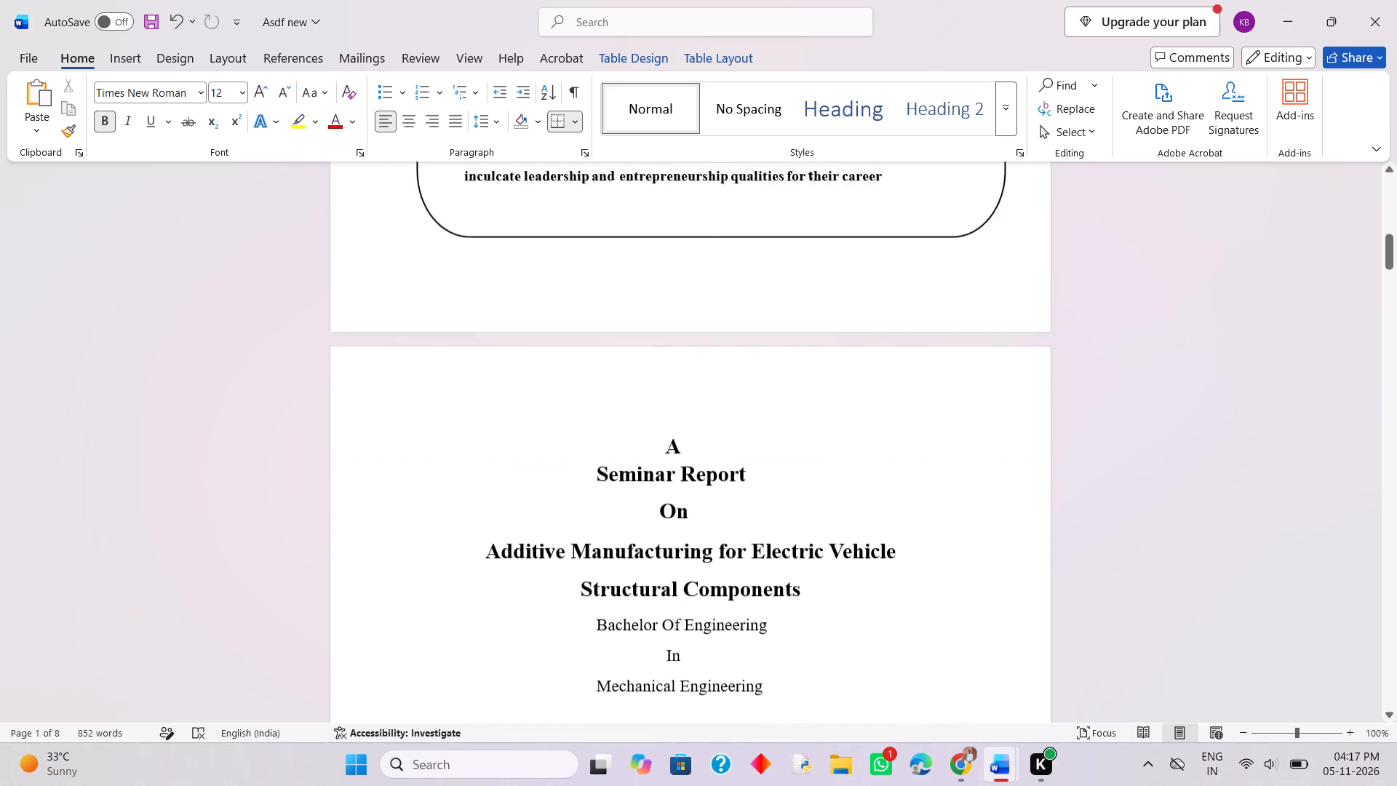
scroll(671, 421, down, 1)
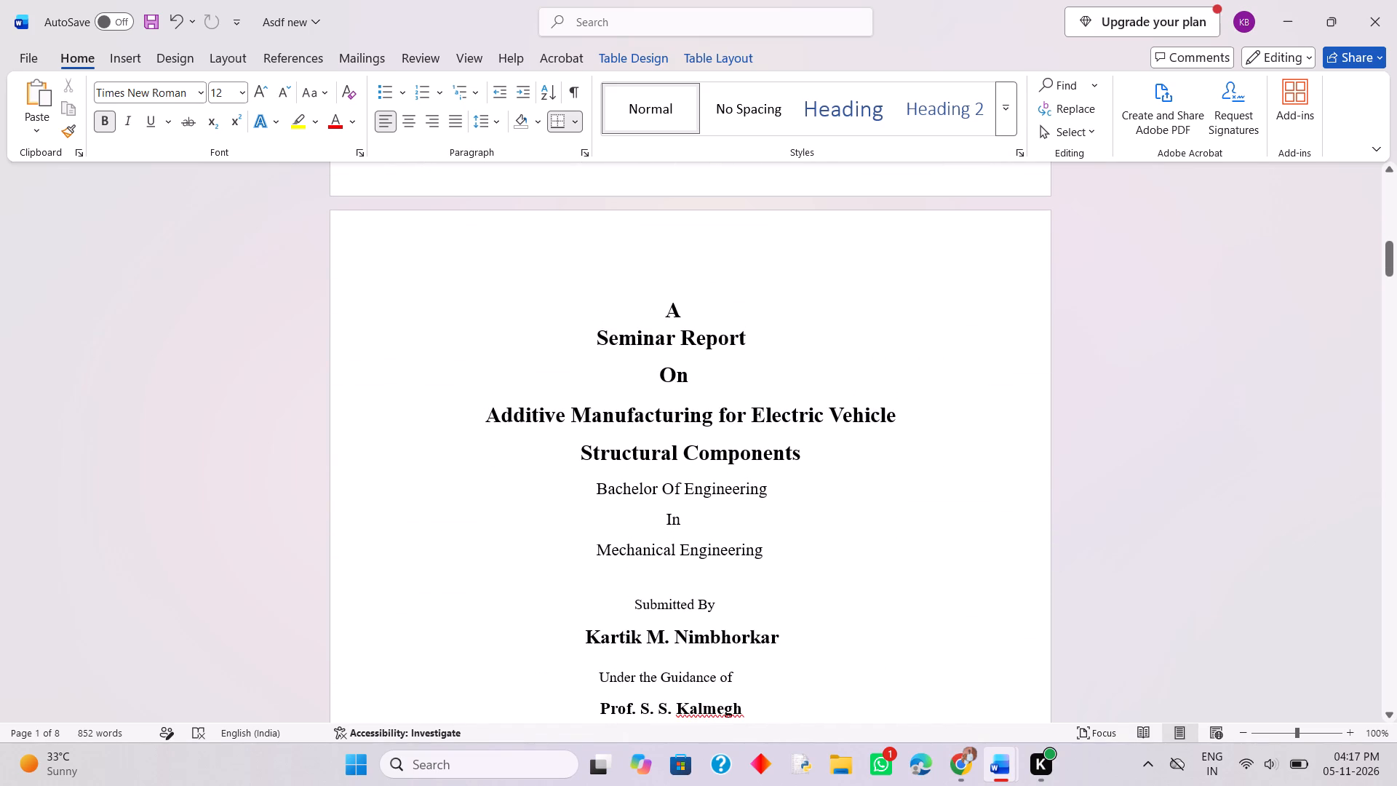
drag(481, 412, 799, 459)
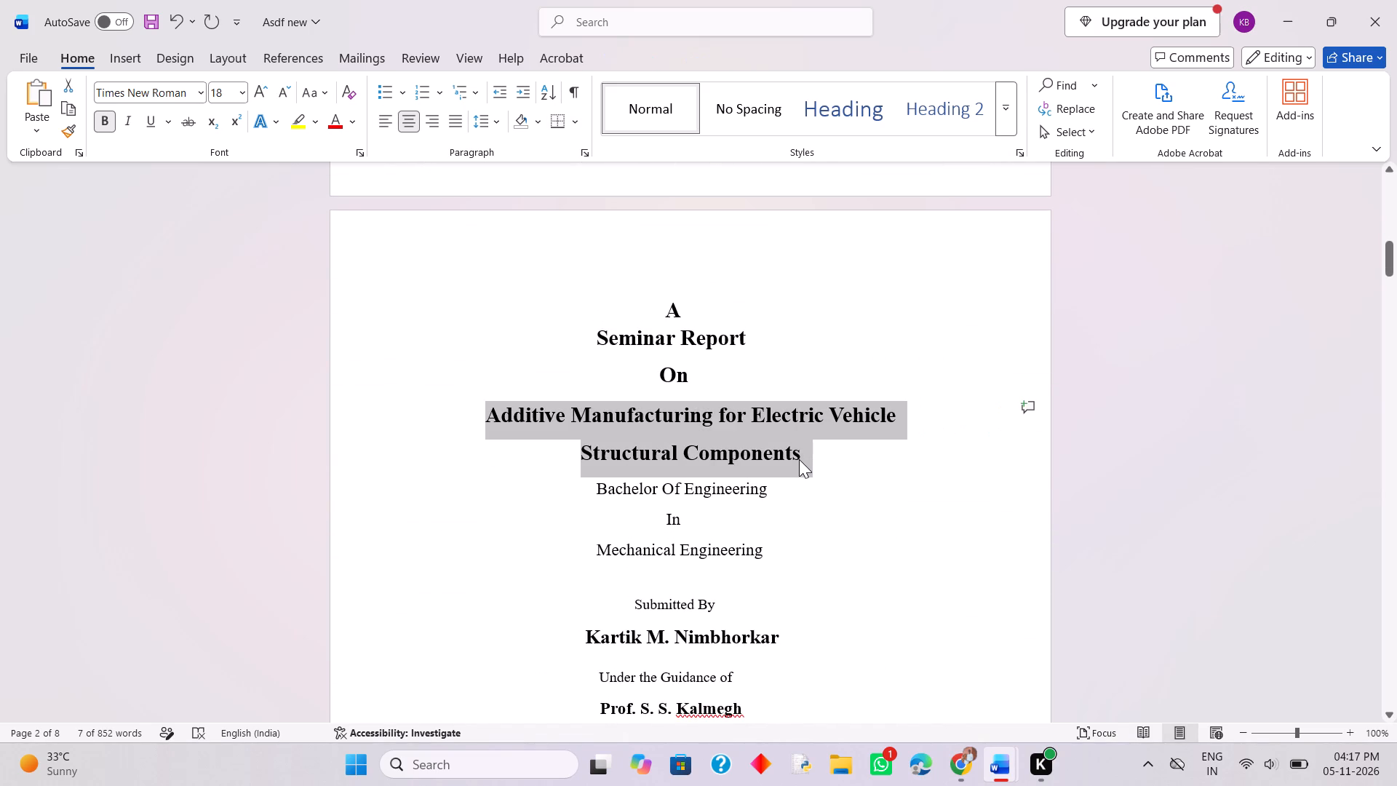
key(ctrl+c)
scroll(855, 483, right, 1)
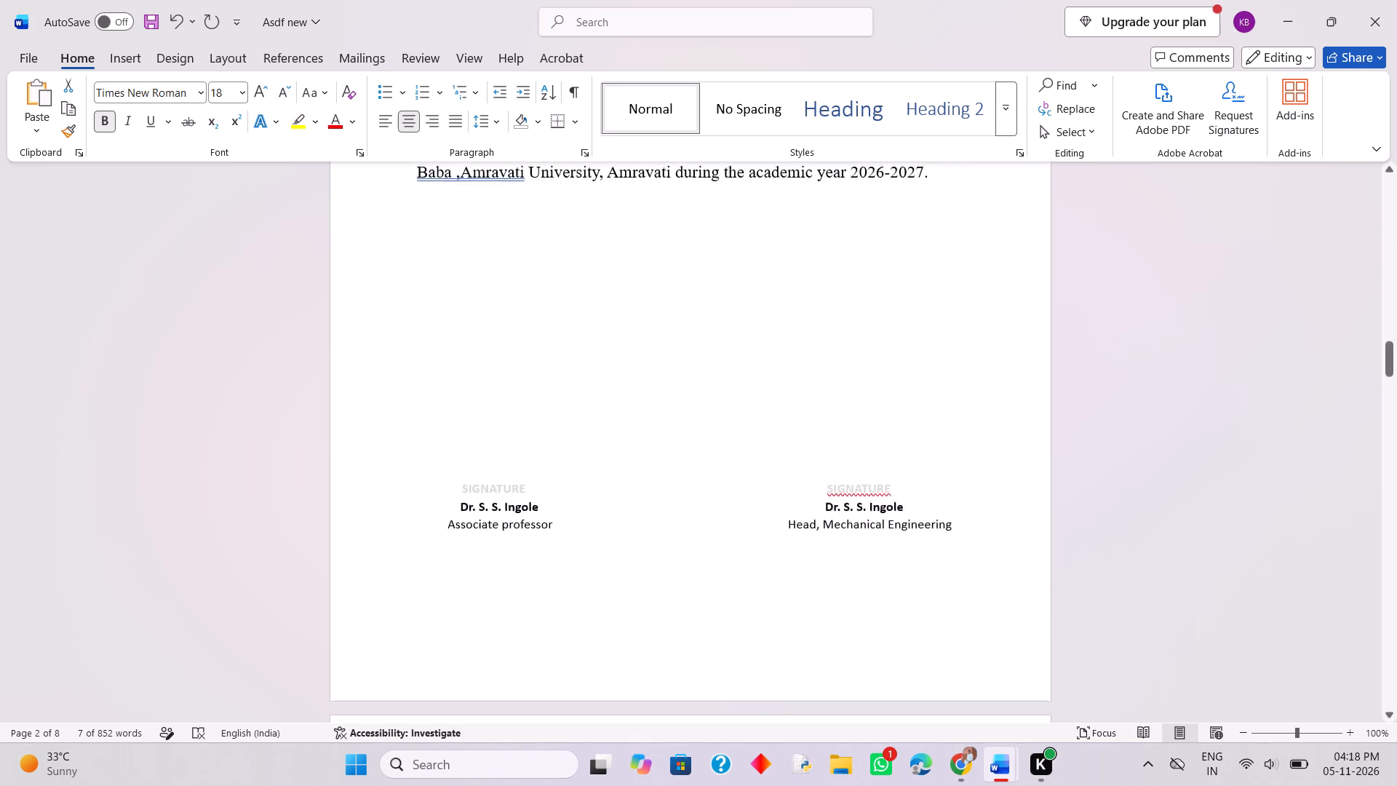
scroll(855, 483, right, 1)
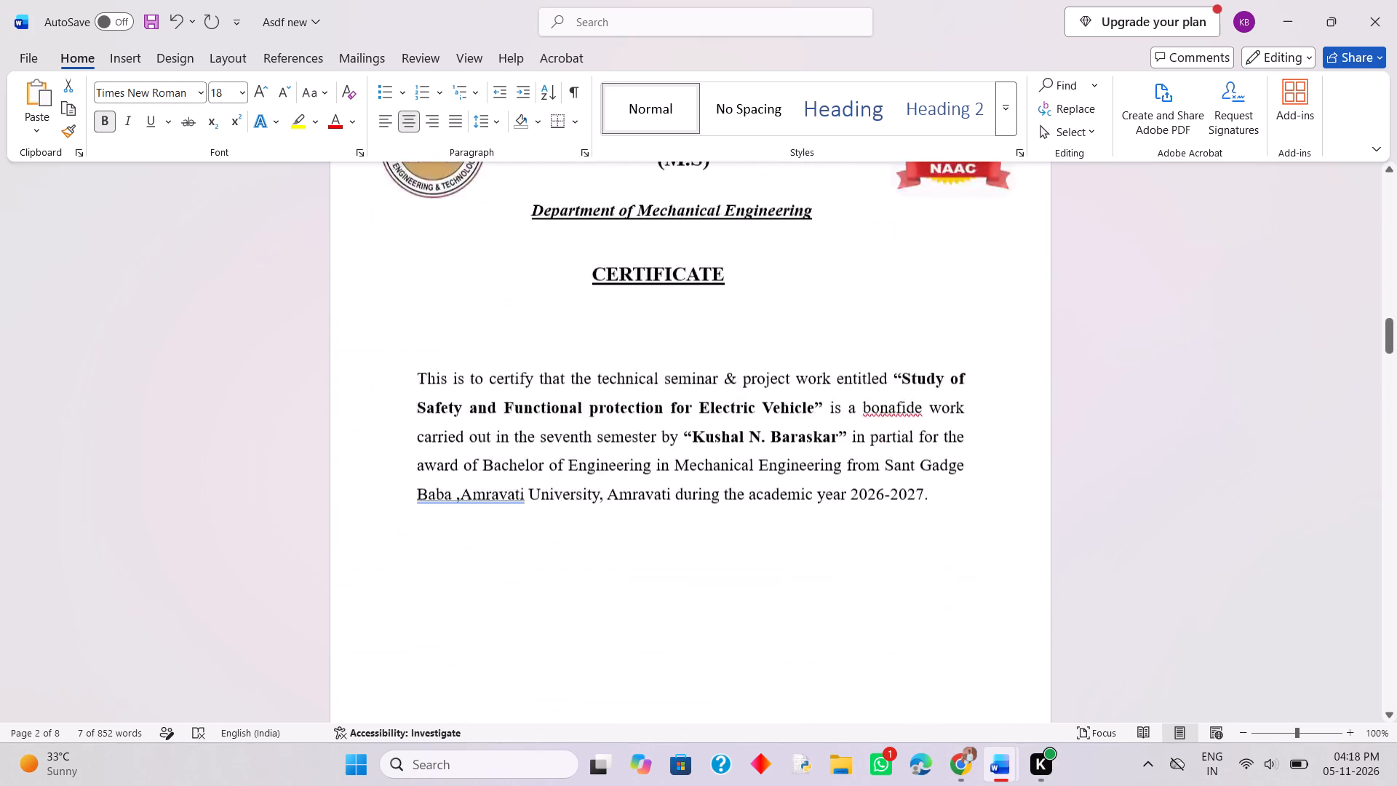
scroll(855, 483, right, 1)
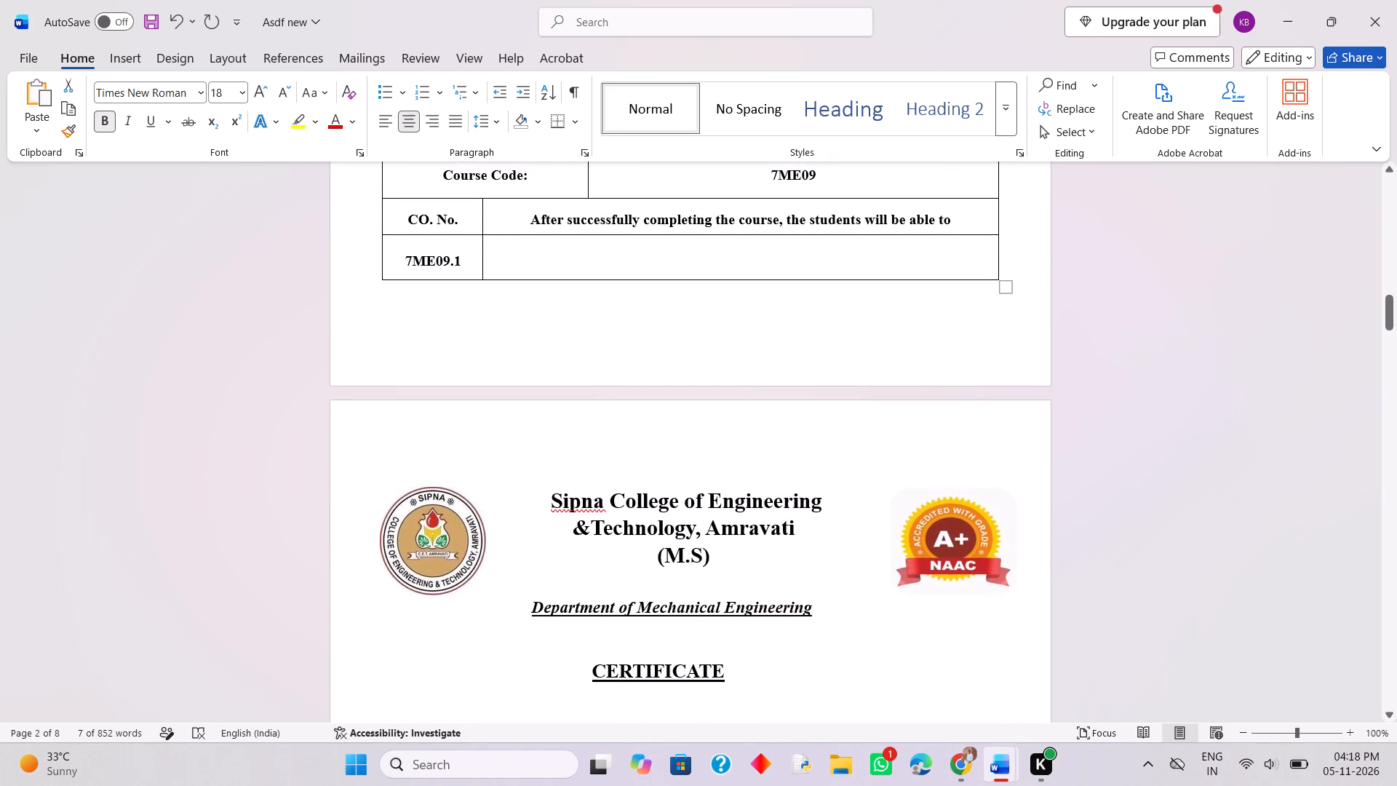
click(601, 242)
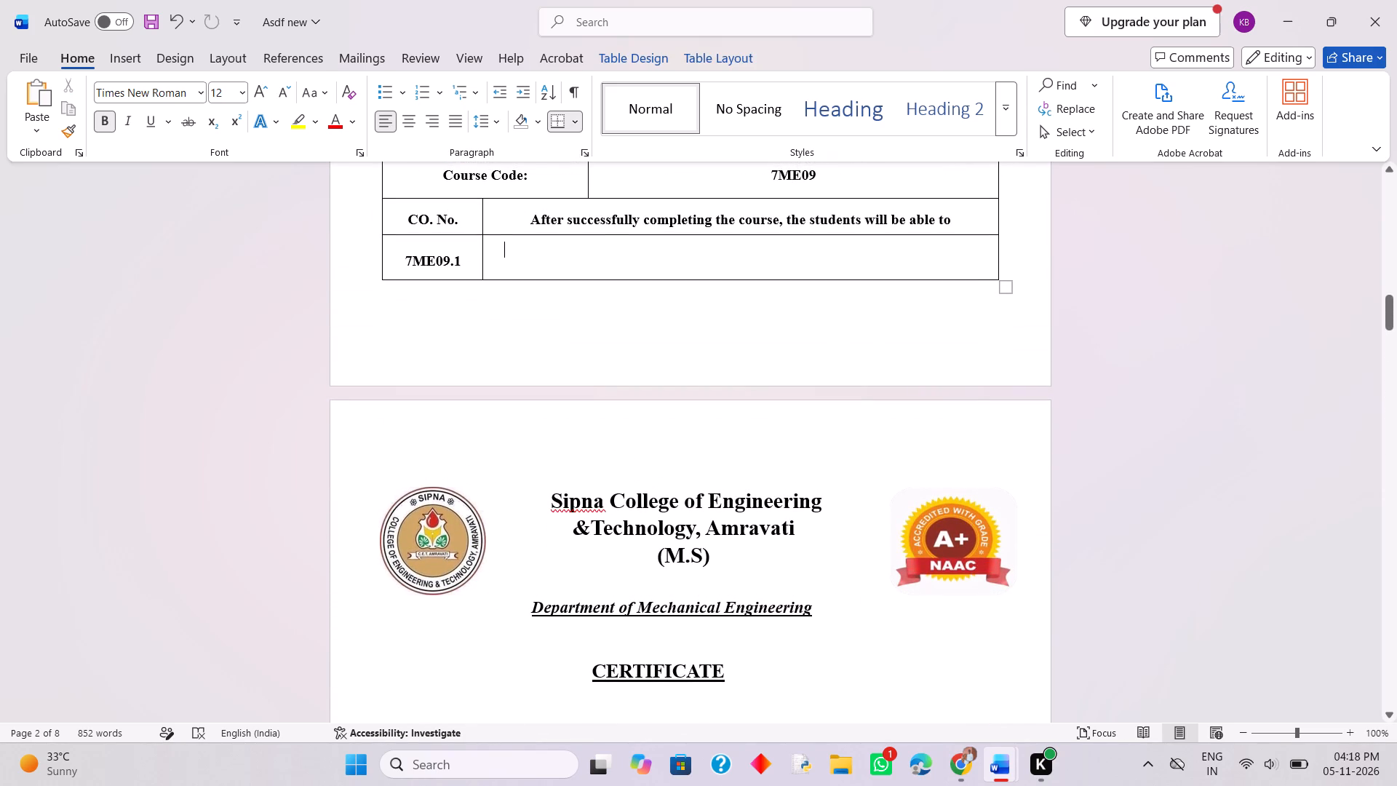
key(ctrl+v)
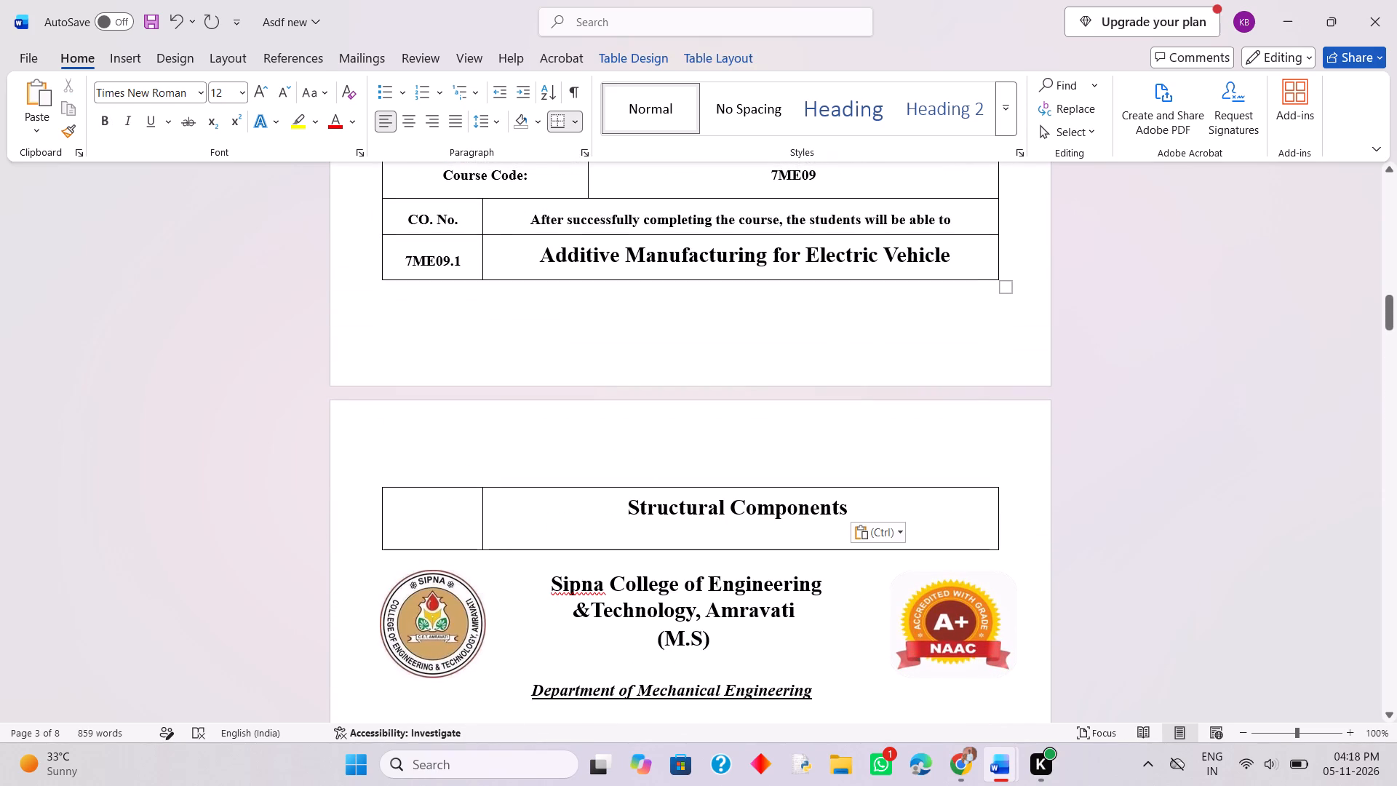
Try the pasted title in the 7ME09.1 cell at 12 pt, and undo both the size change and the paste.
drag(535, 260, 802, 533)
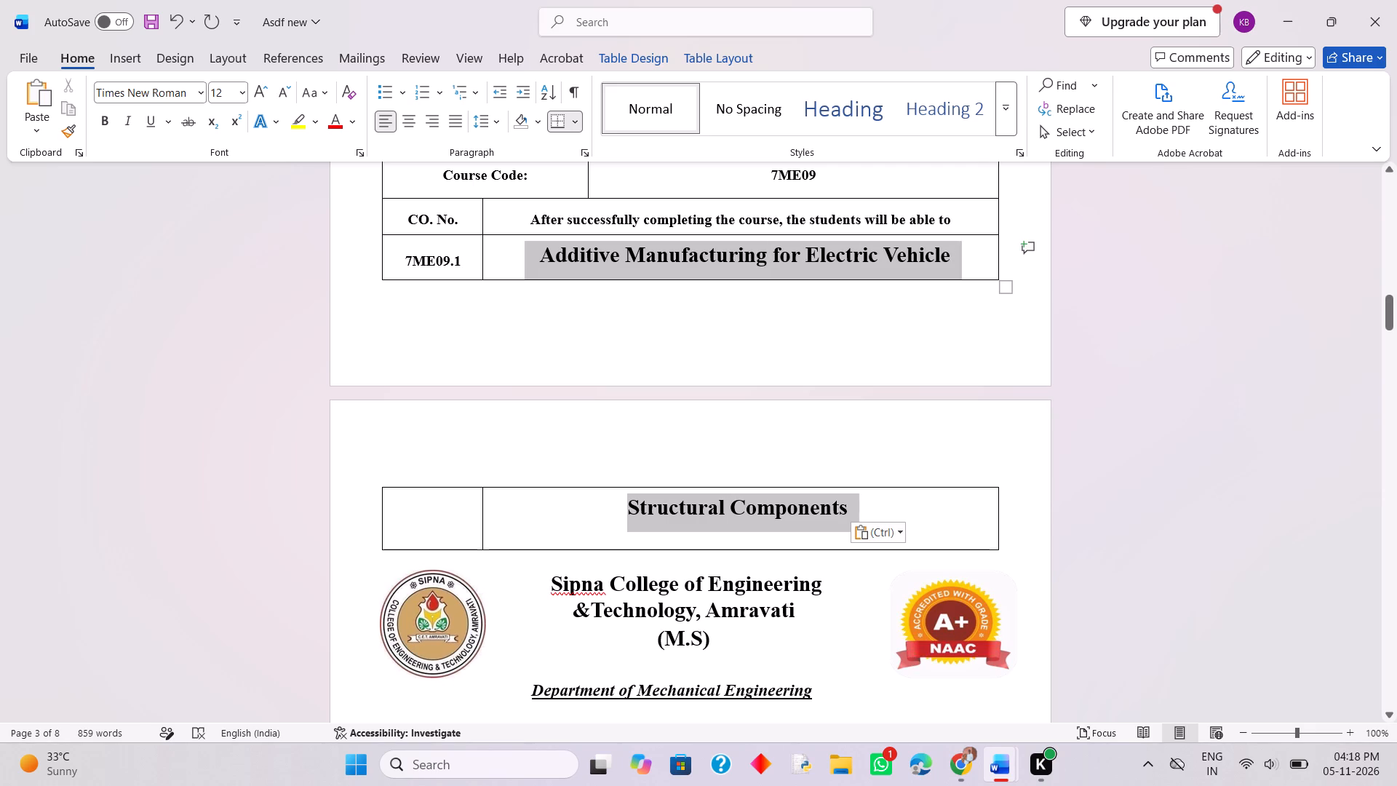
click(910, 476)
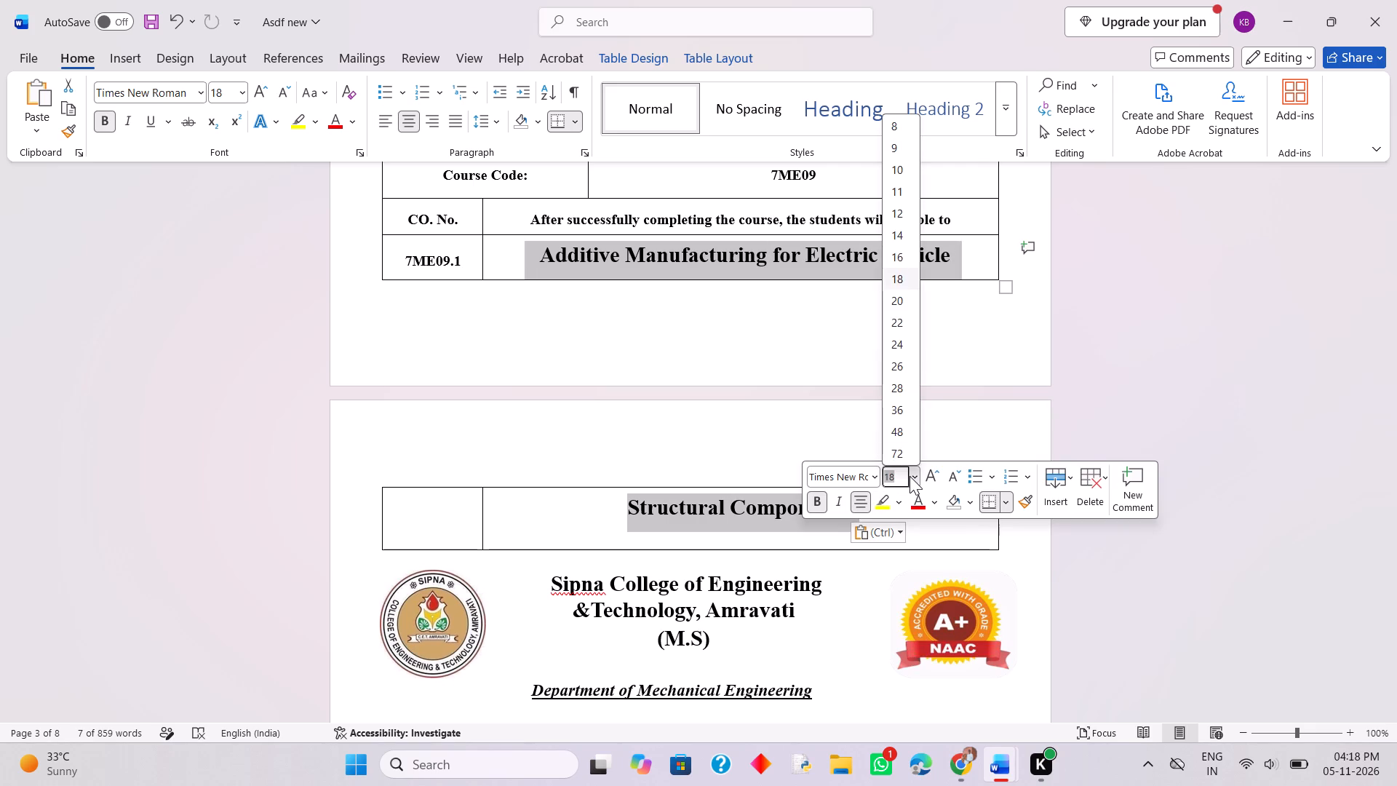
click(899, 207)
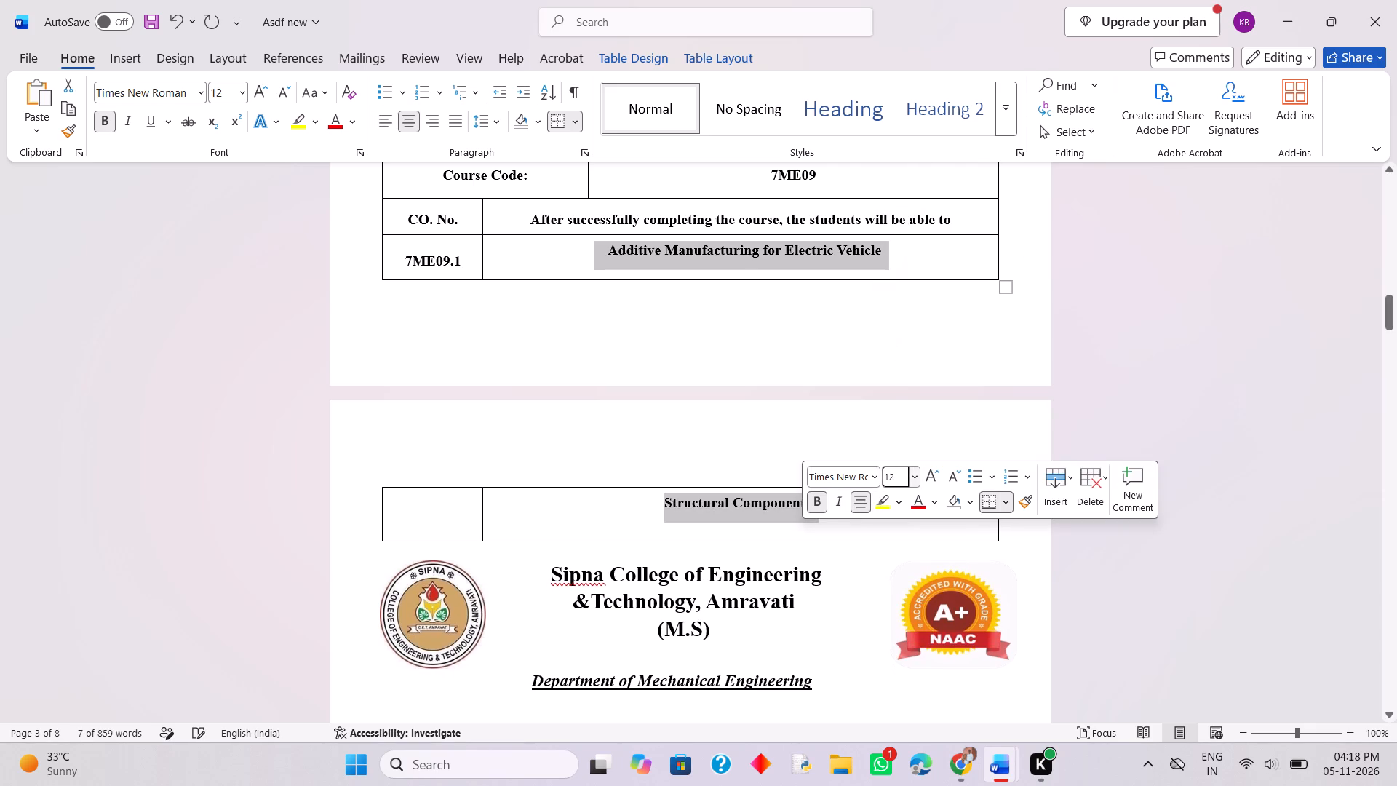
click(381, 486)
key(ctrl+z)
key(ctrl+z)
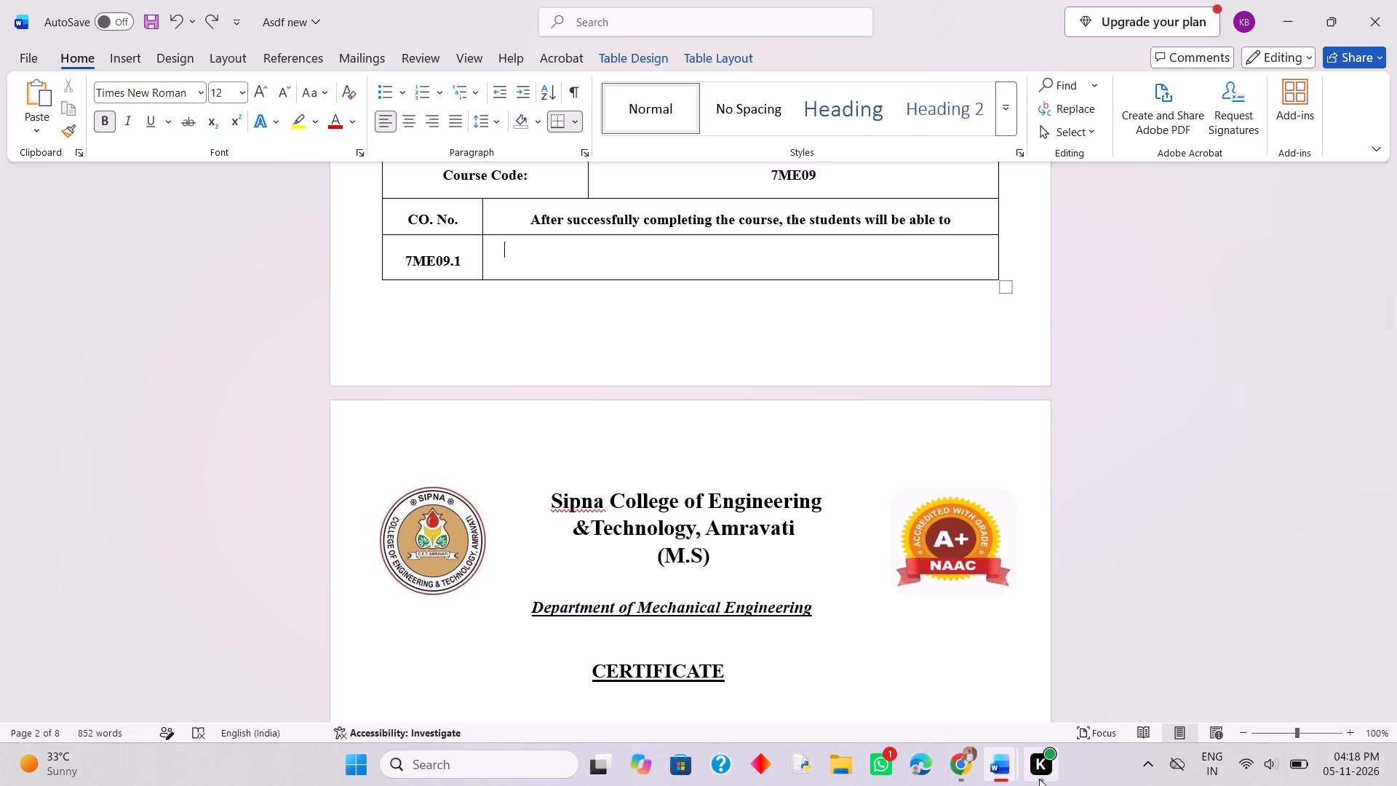
Paste the copied title into Document1 below the "Title of Seminar" line and set it to 12 pt.
click(870, 694)
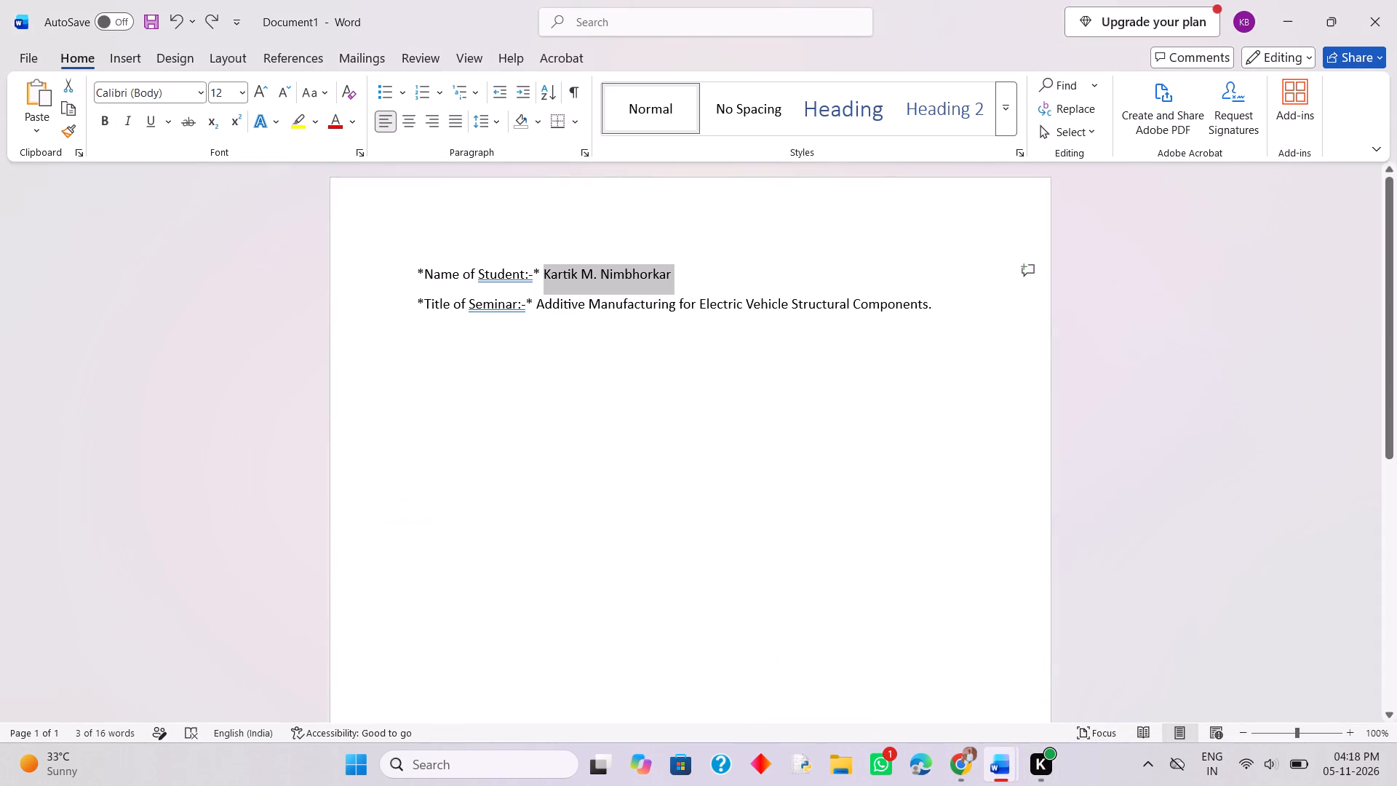
click(619, 441)
double_click(619, 441)
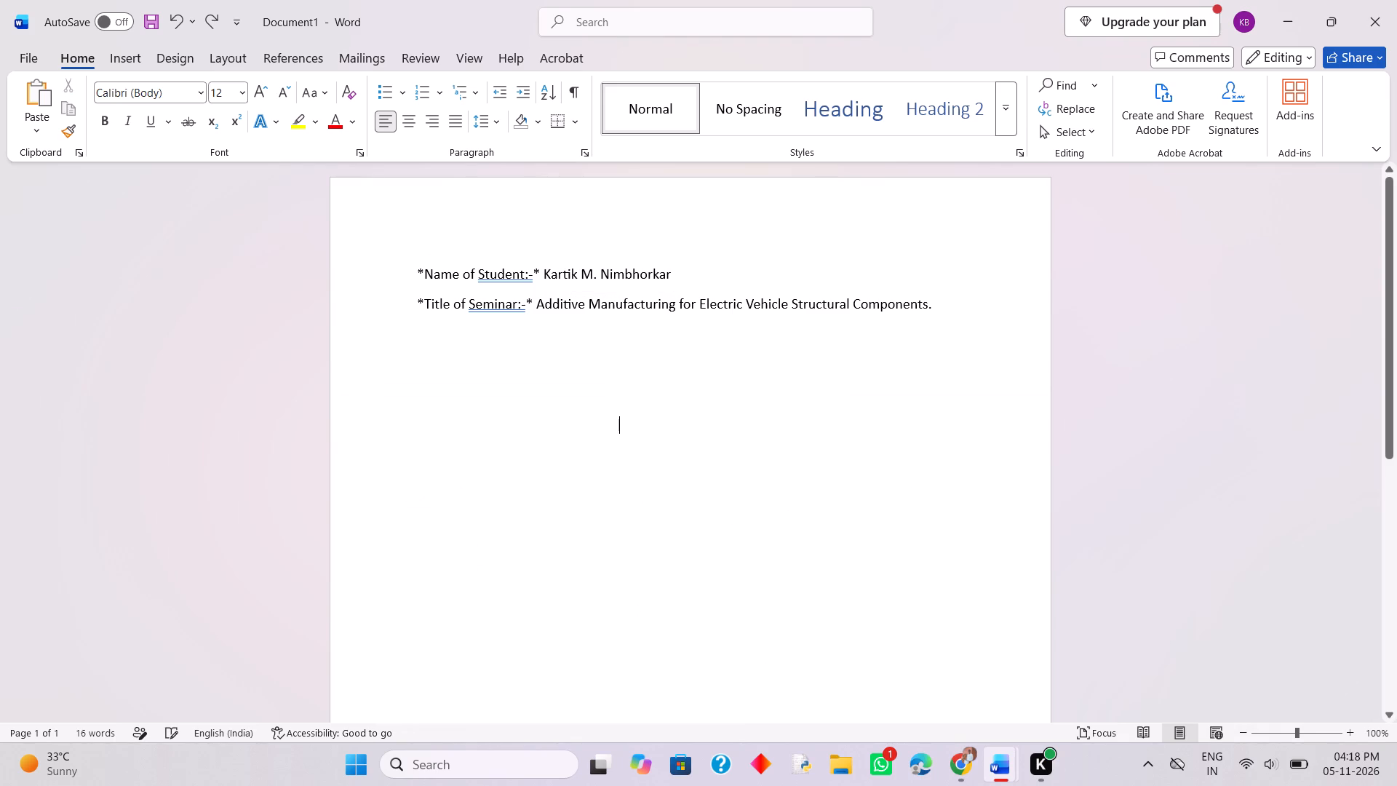
key(ctrl+v)
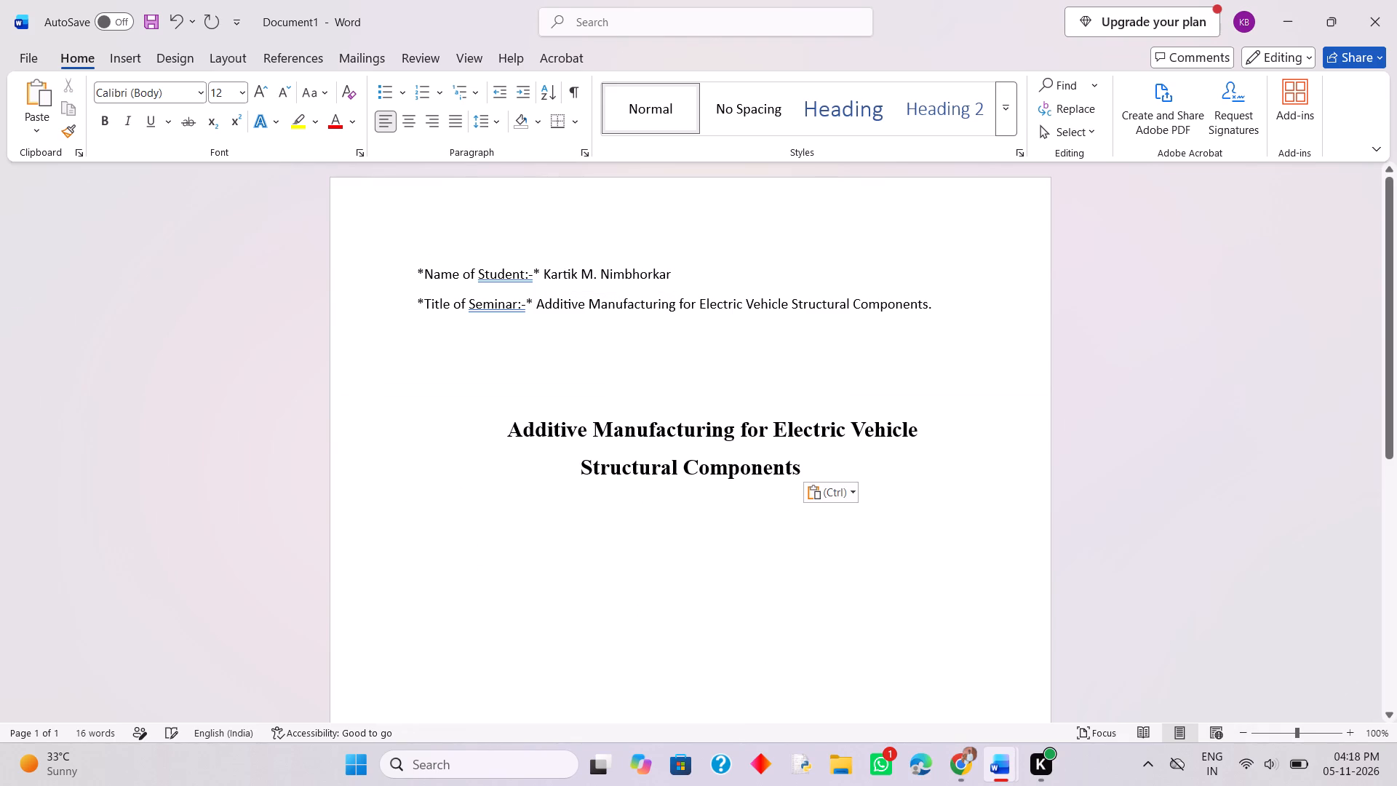
drag(504, 426, 839, 490)
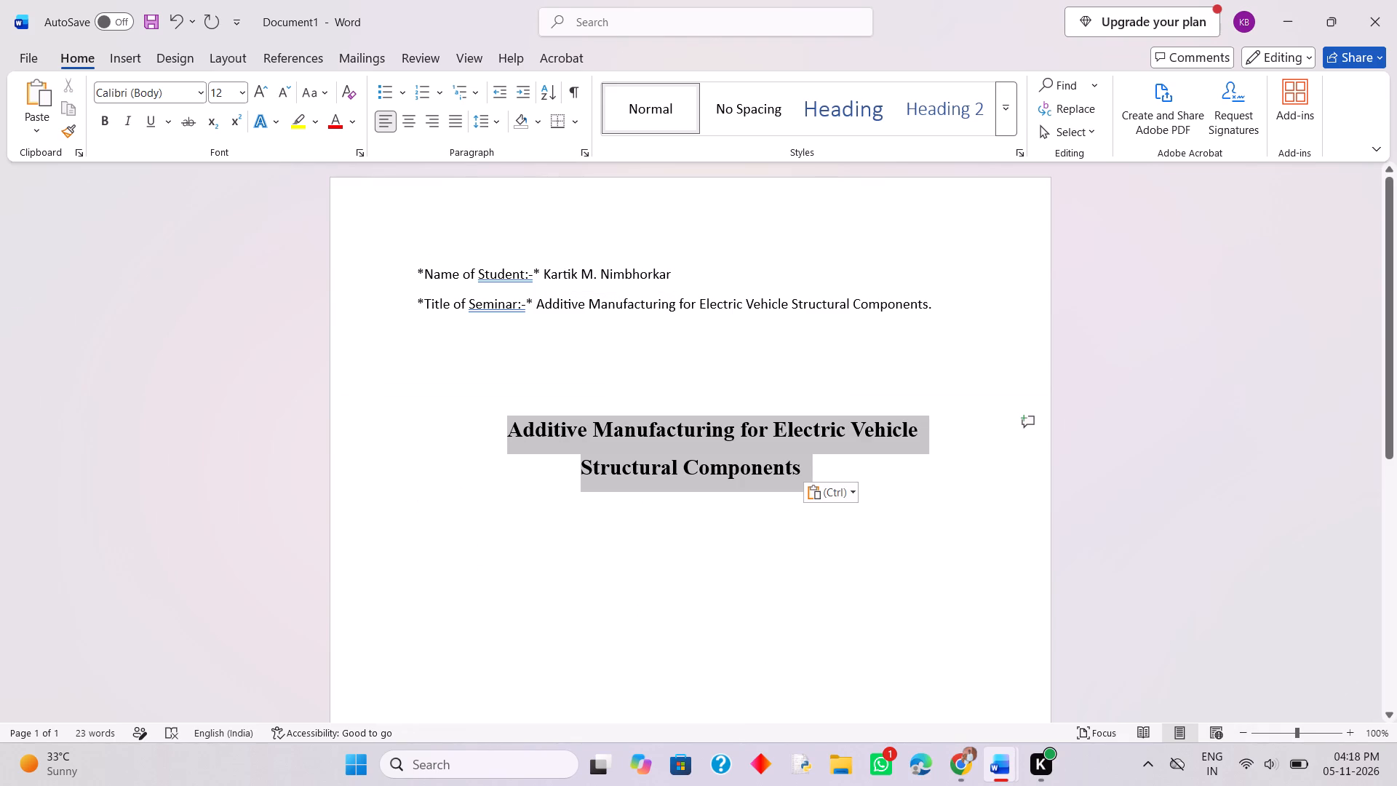
drag(839, 490, 835, 464)
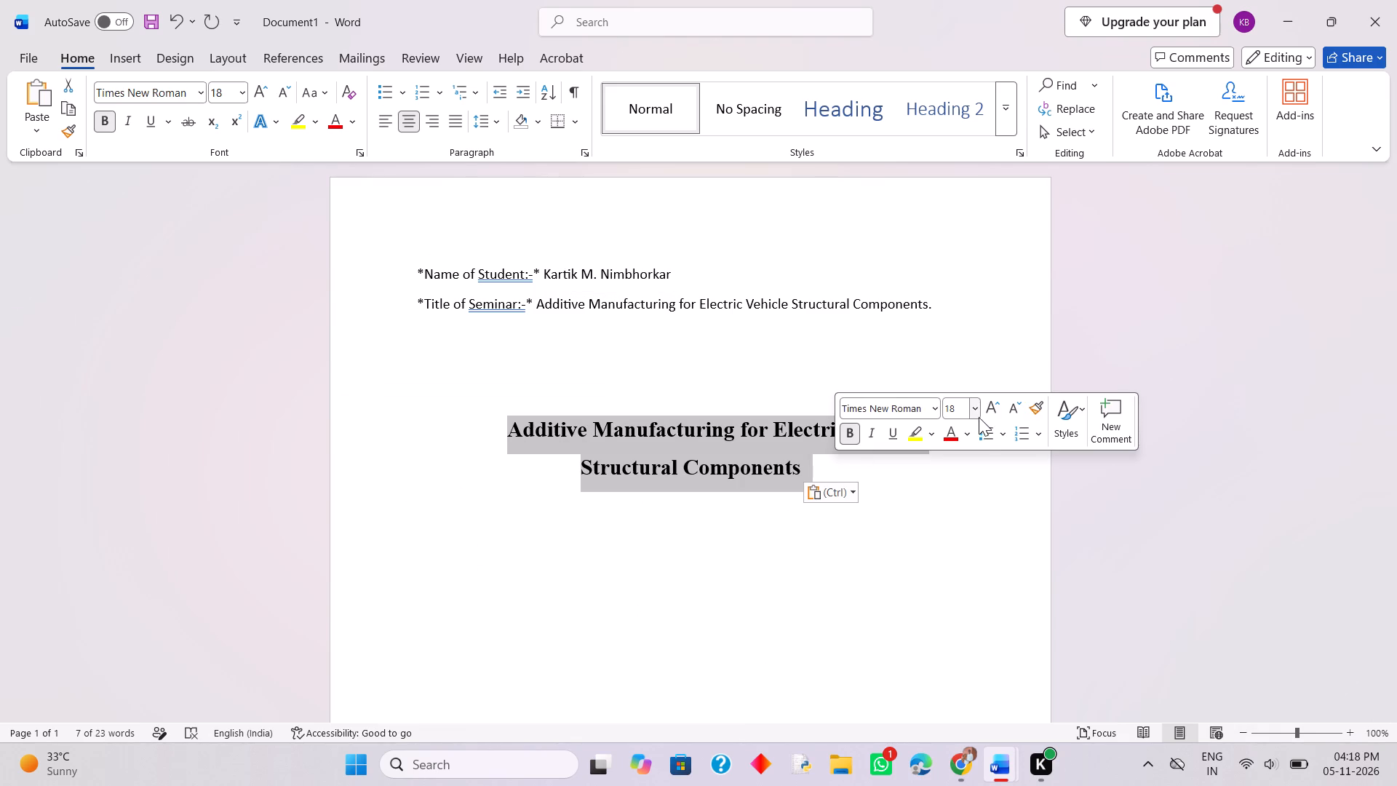
click(978, 413)
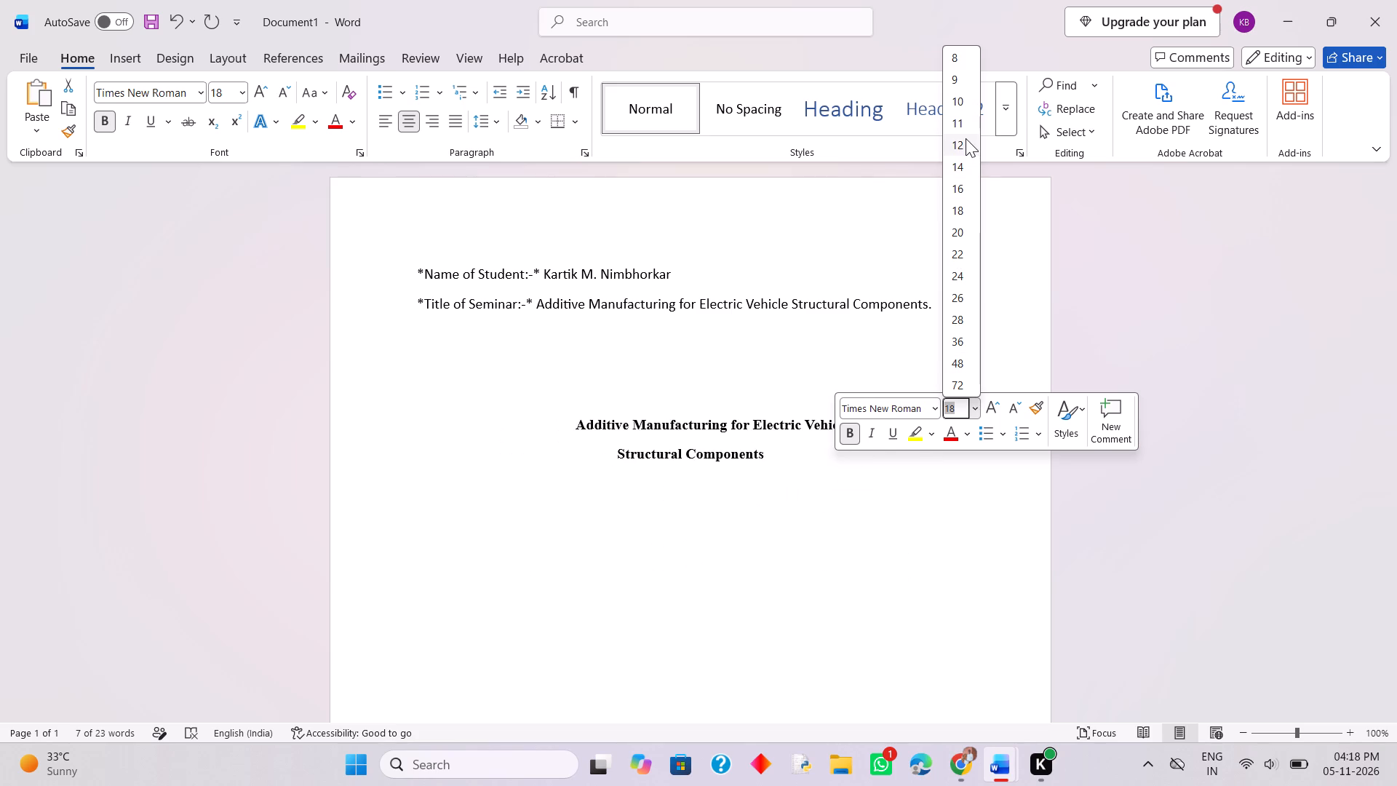
click(966, 138)
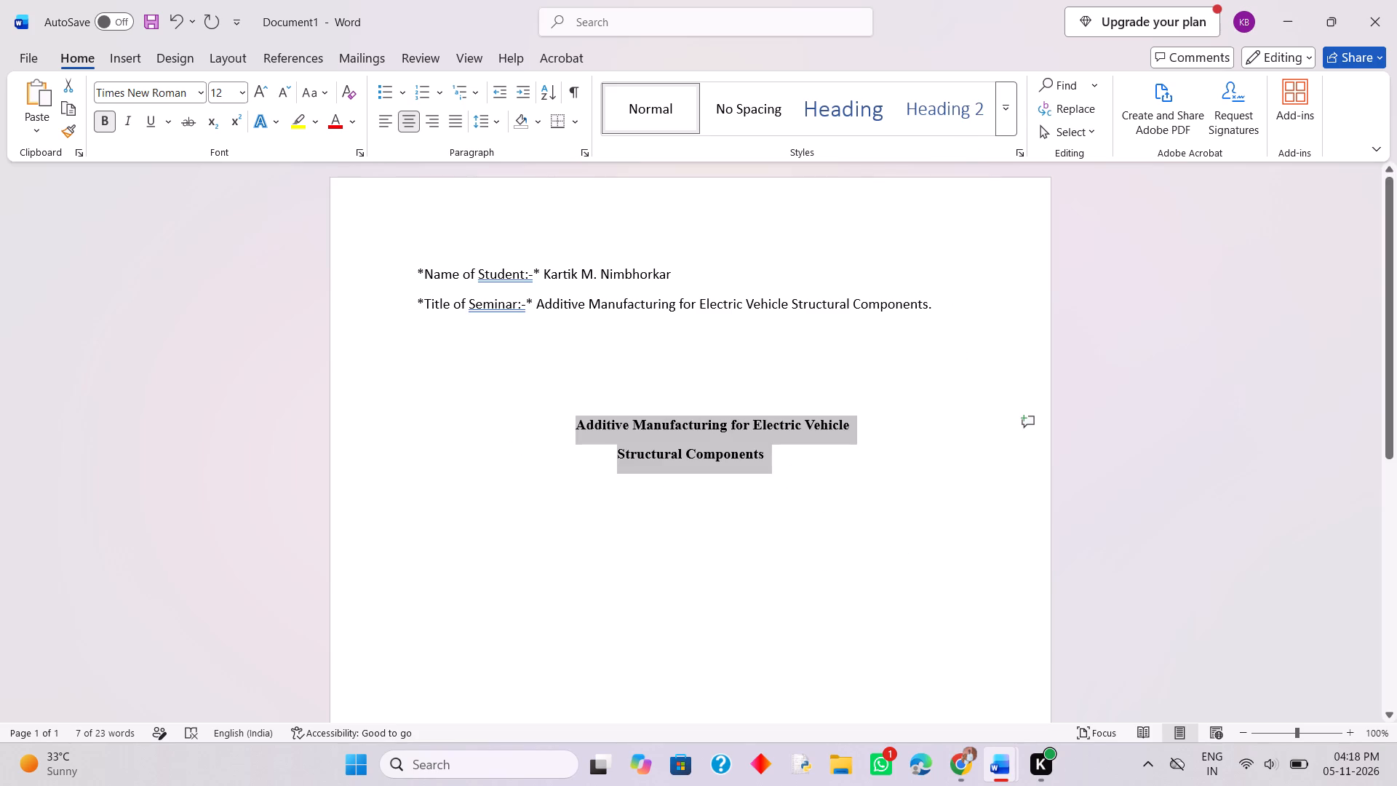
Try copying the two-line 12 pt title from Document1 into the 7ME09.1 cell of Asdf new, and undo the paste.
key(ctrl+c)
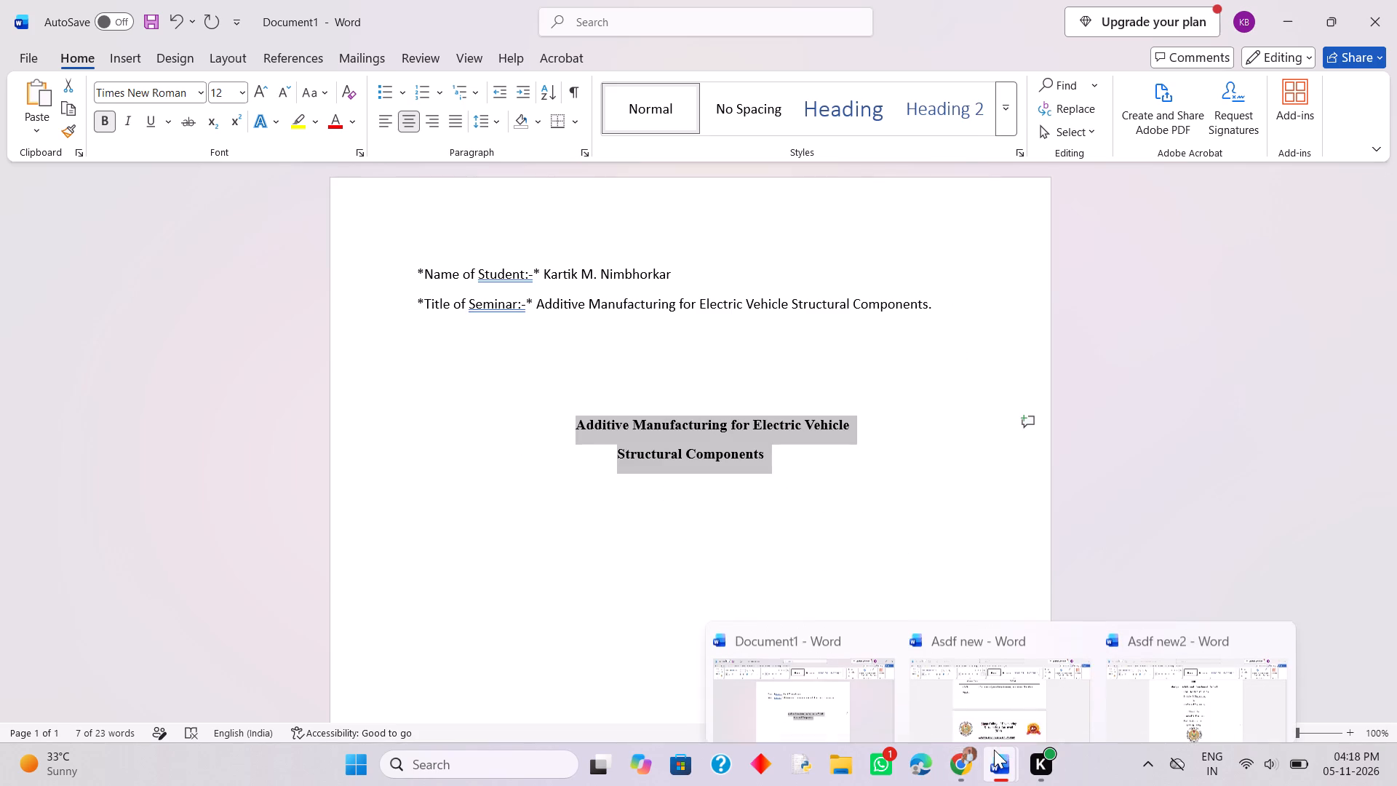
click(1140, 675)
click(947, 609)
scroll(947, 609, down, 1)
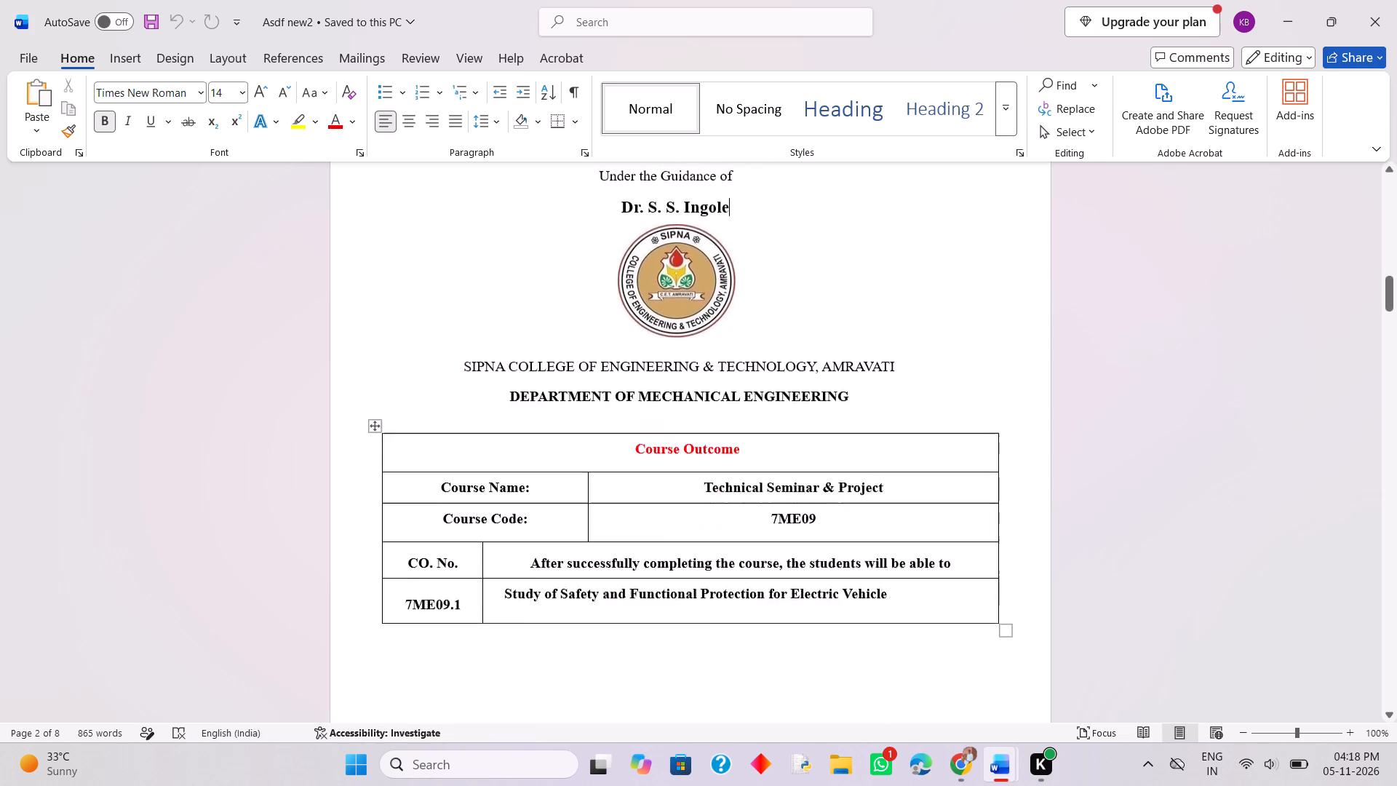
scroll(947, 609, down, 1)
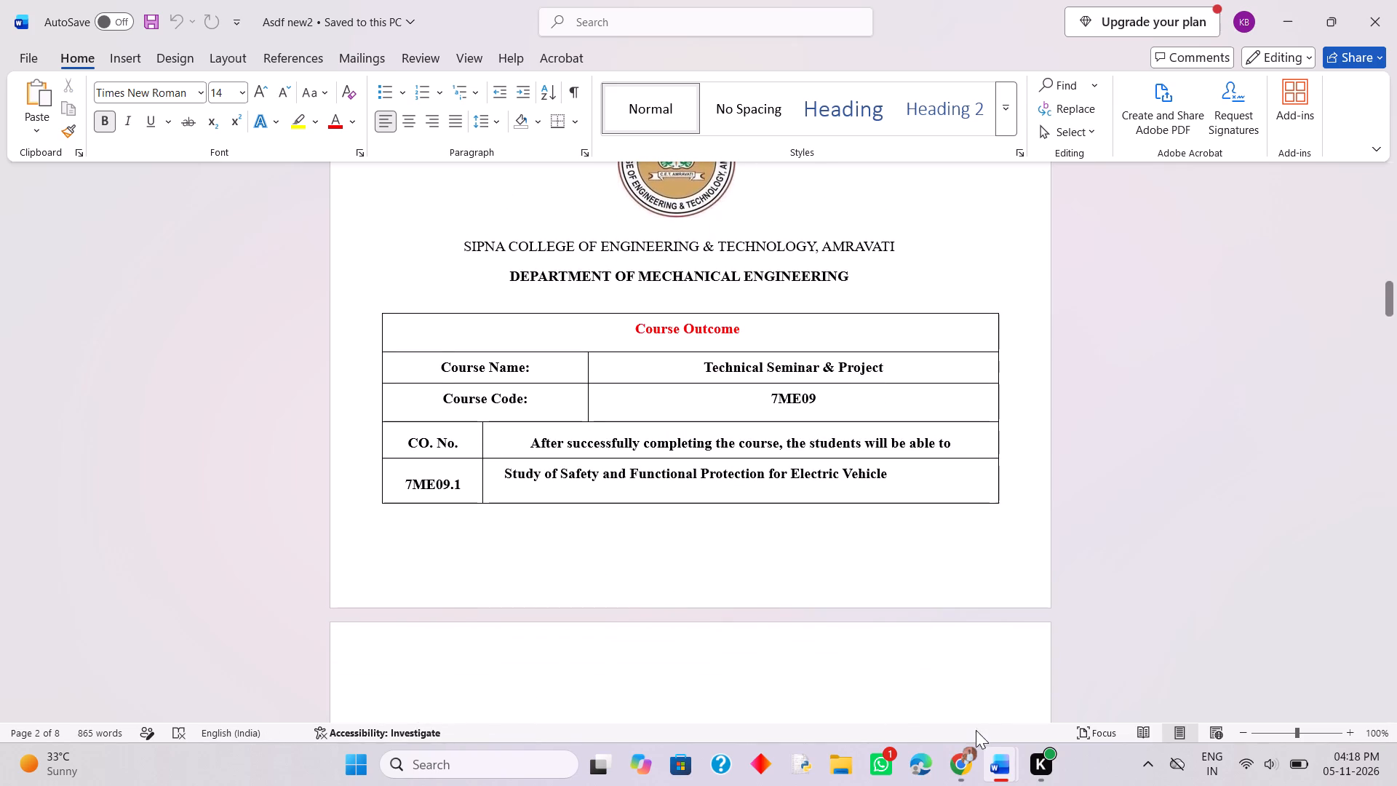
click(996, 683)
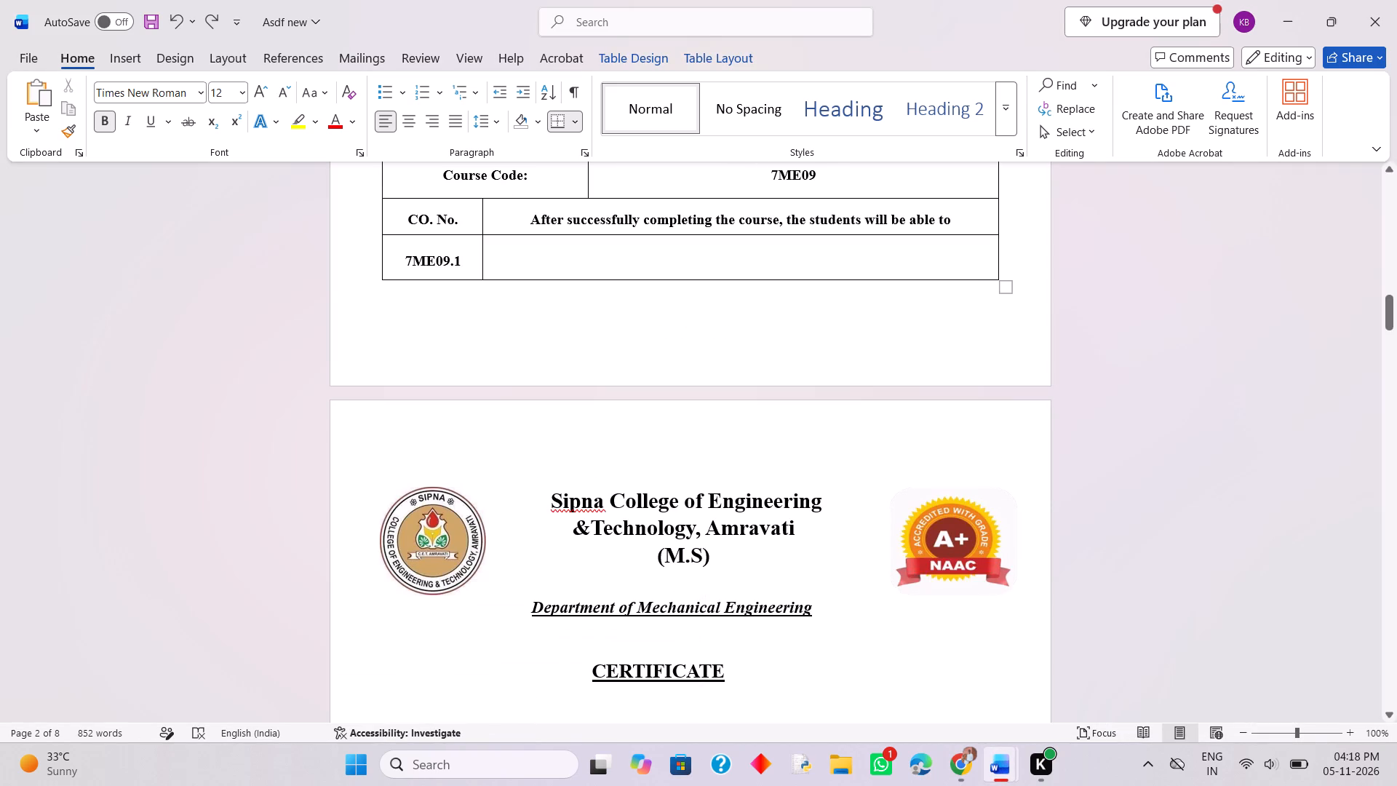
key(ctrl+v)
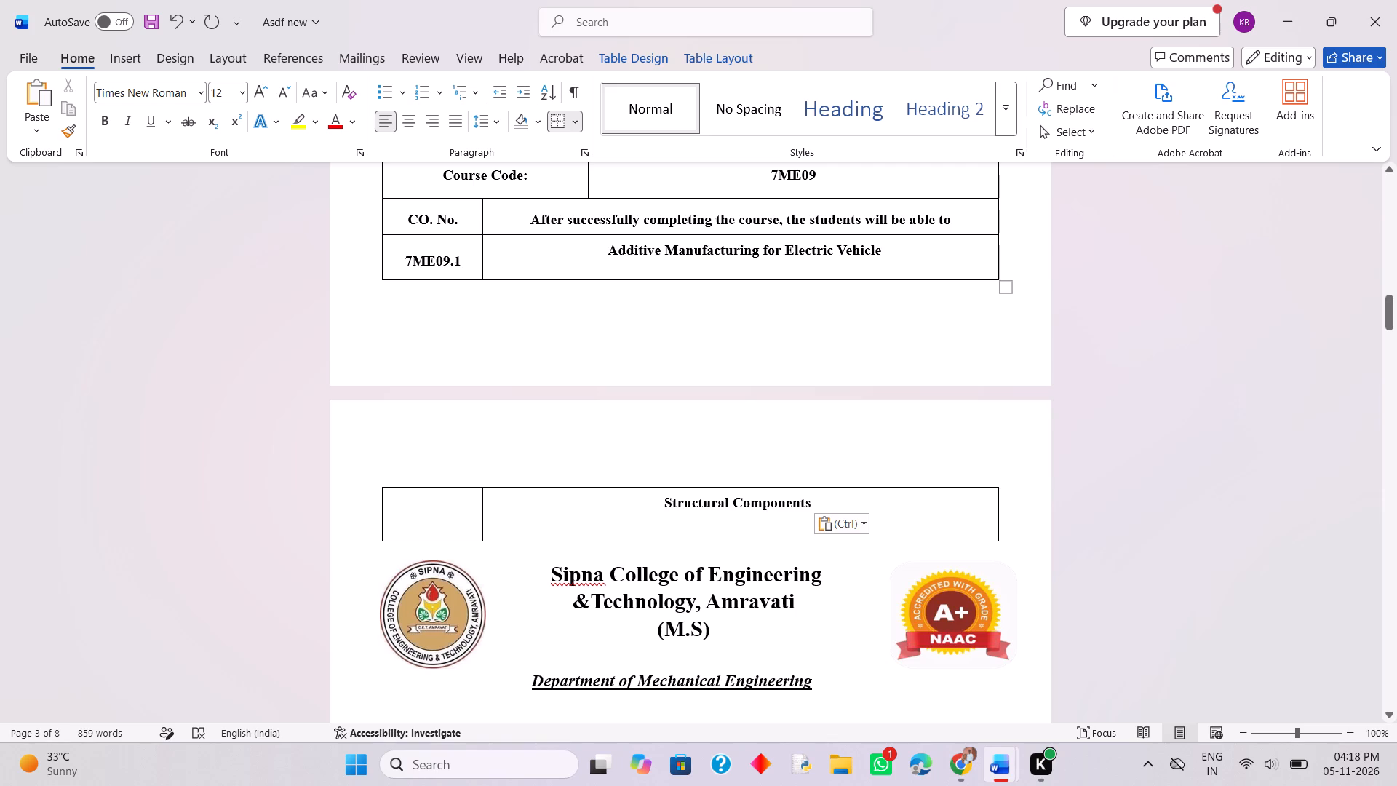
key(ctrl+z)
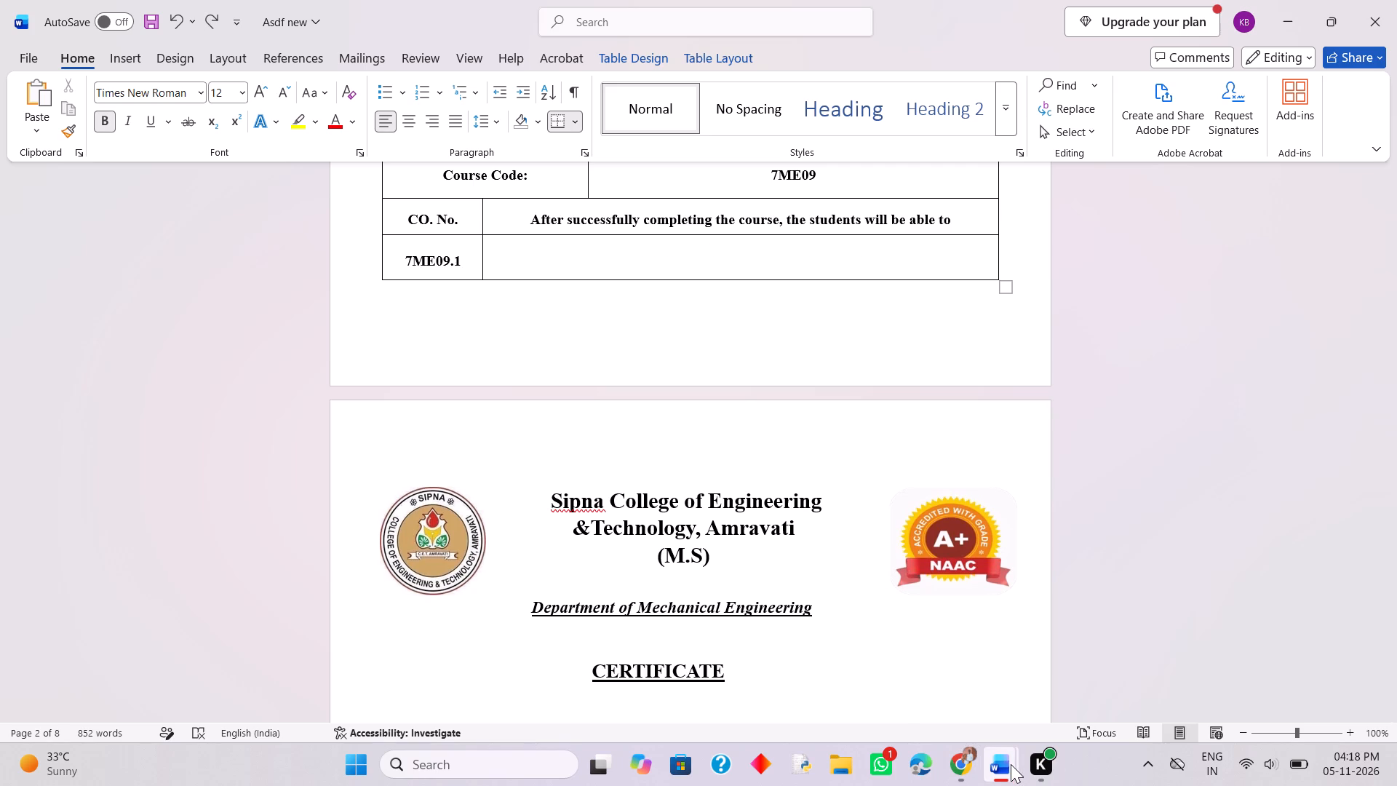
In Document1, join the two lines of the 12 pt title into one line, with a space between "Vehicle" and "Structural".
click(852, 678)
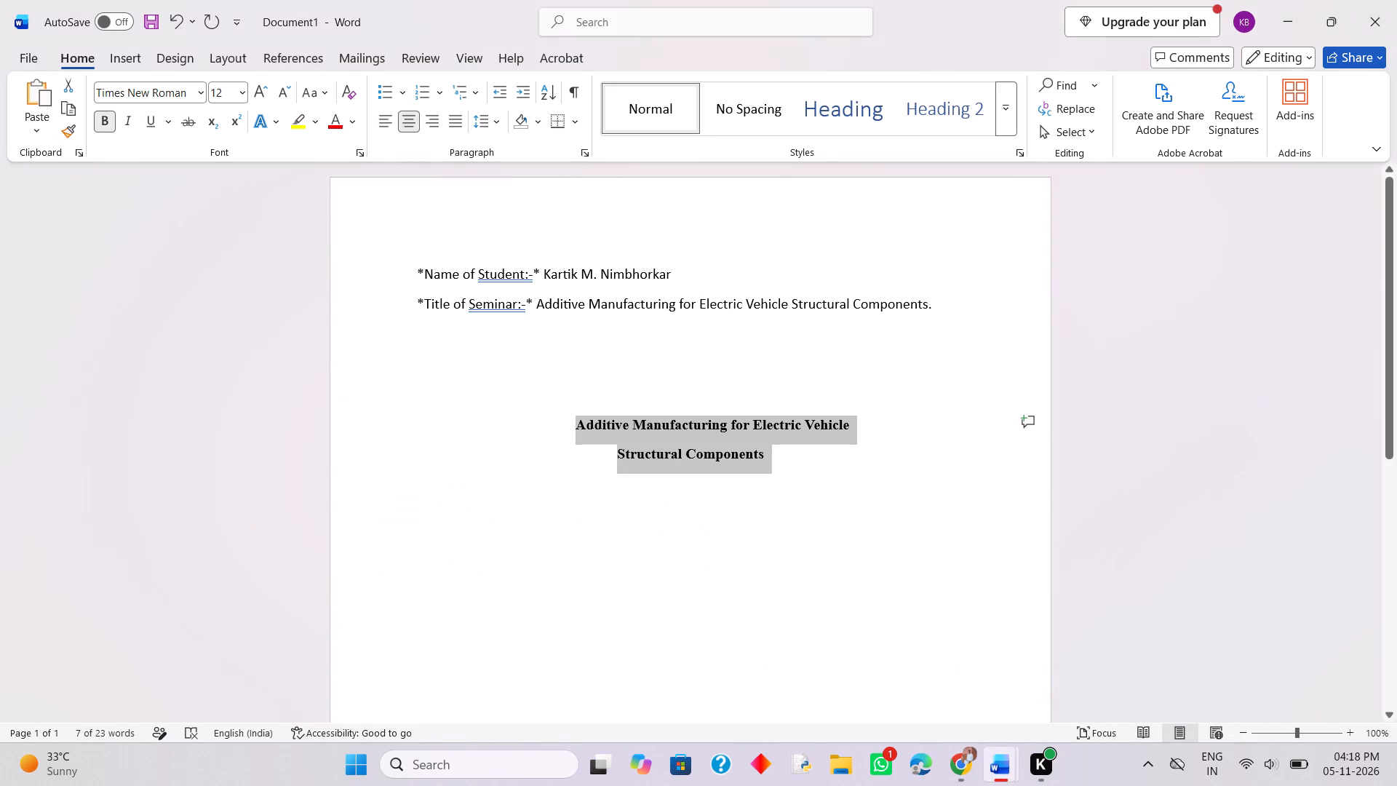
click(610, 466)
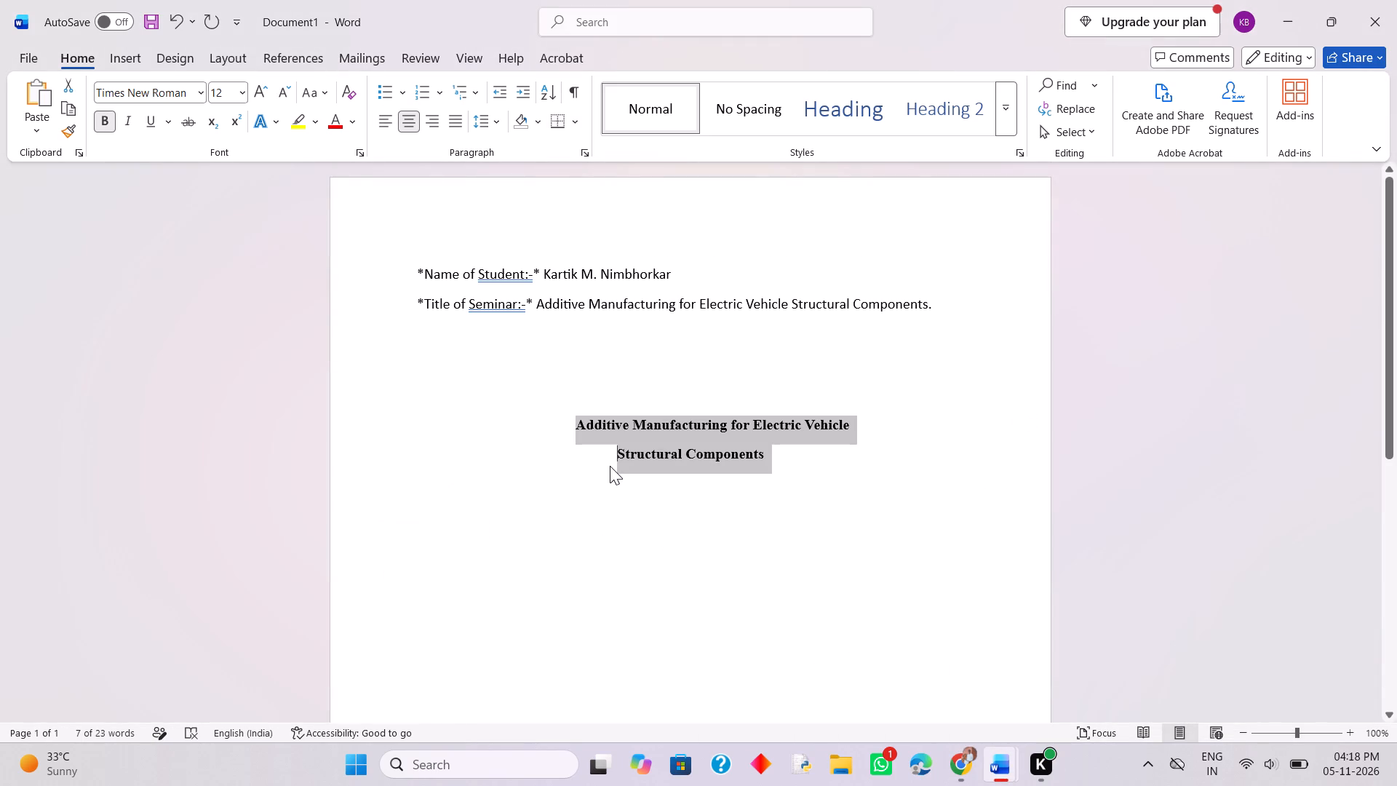
click(610, 466)
key(BackSpace)
key(BackSpace)
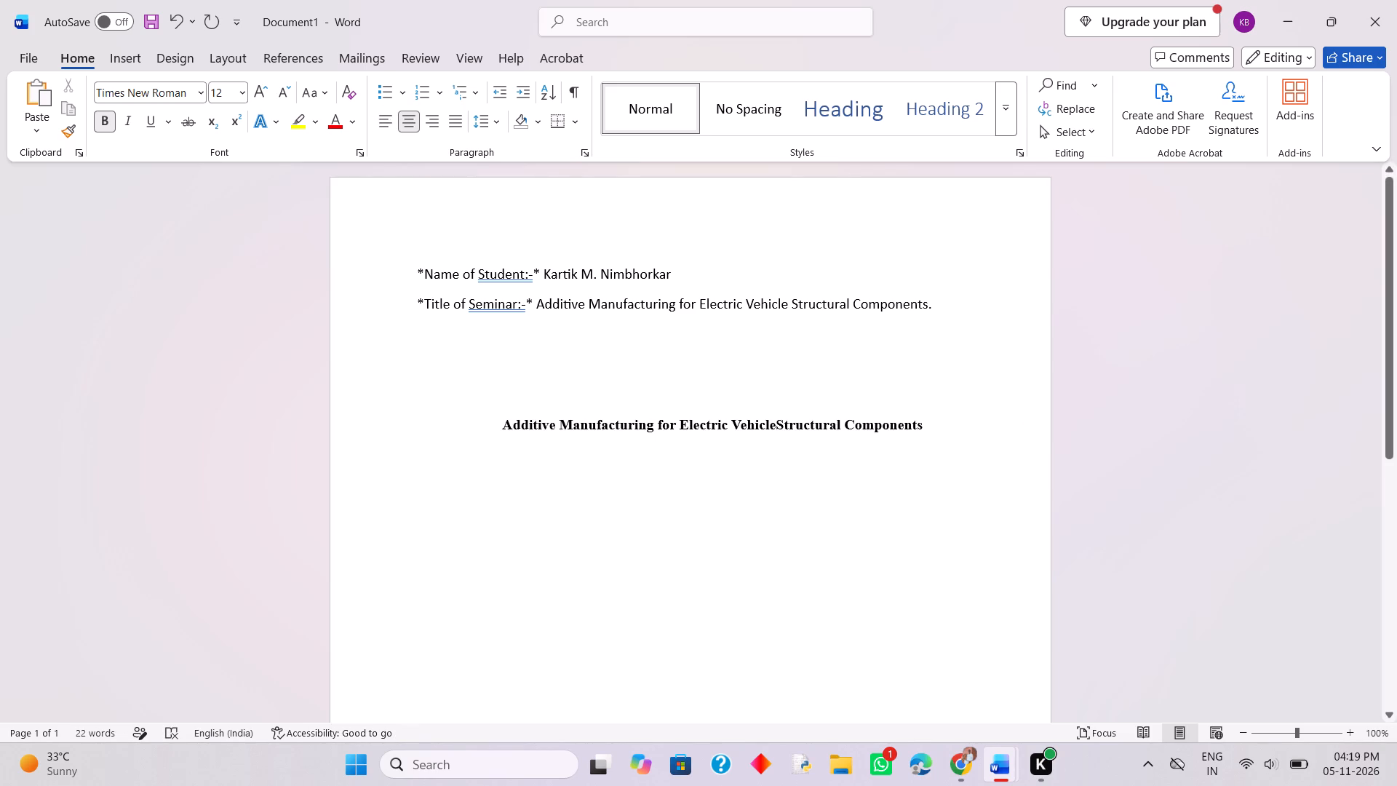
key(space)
Copy the one-line title from Document1 into the 7ME09.1 cell of Asdf new and remove the extra blank line below it.
drag(940, 420, 506, 420)
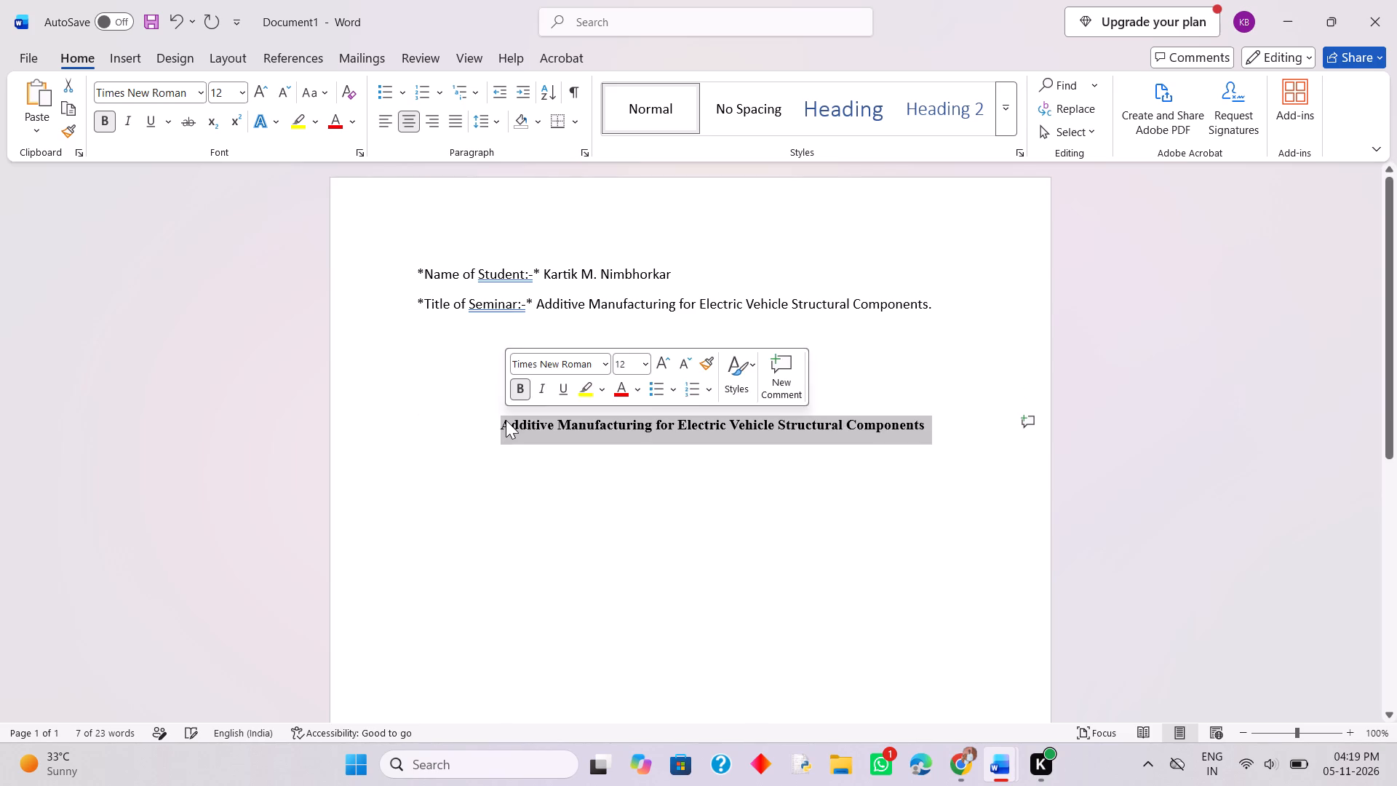
key(ctrl+c)
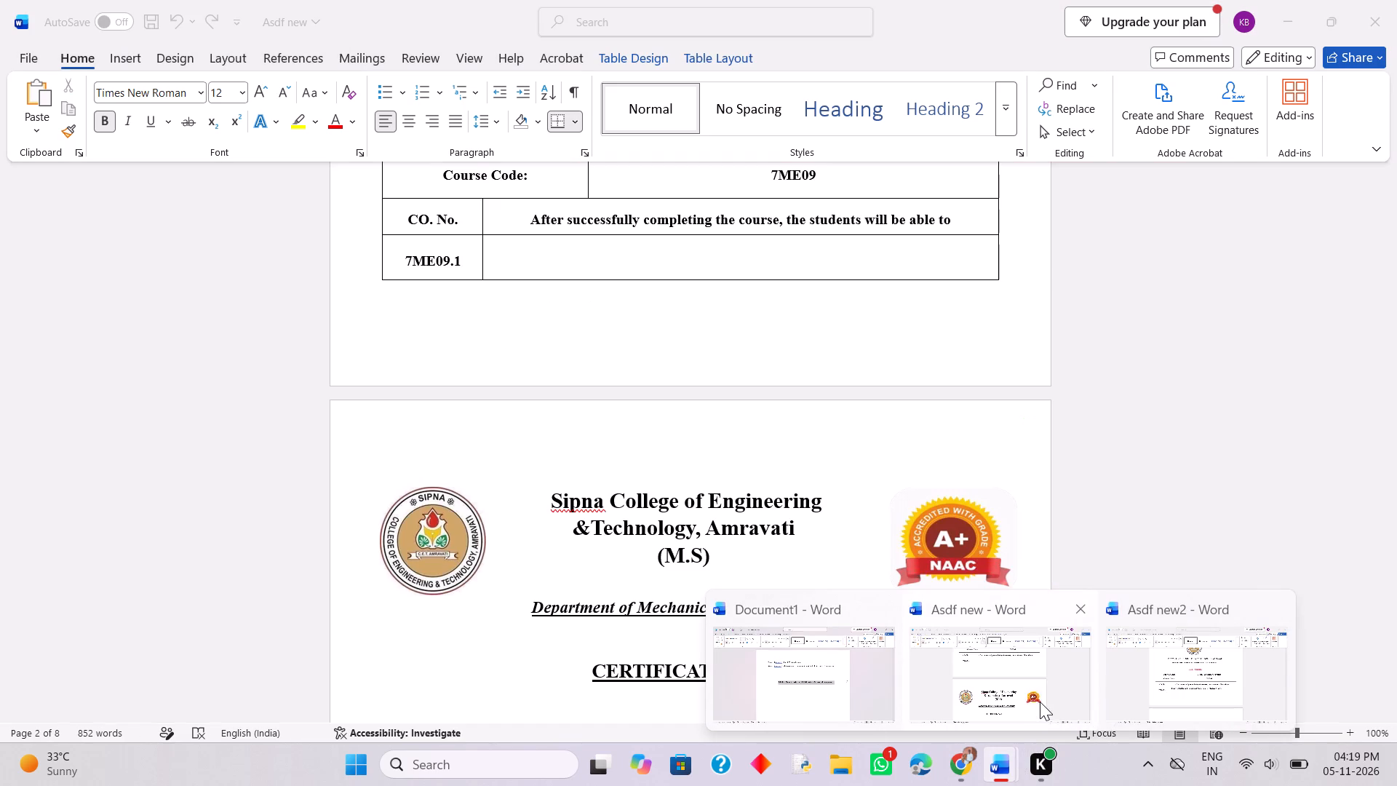
click(1040, 702)
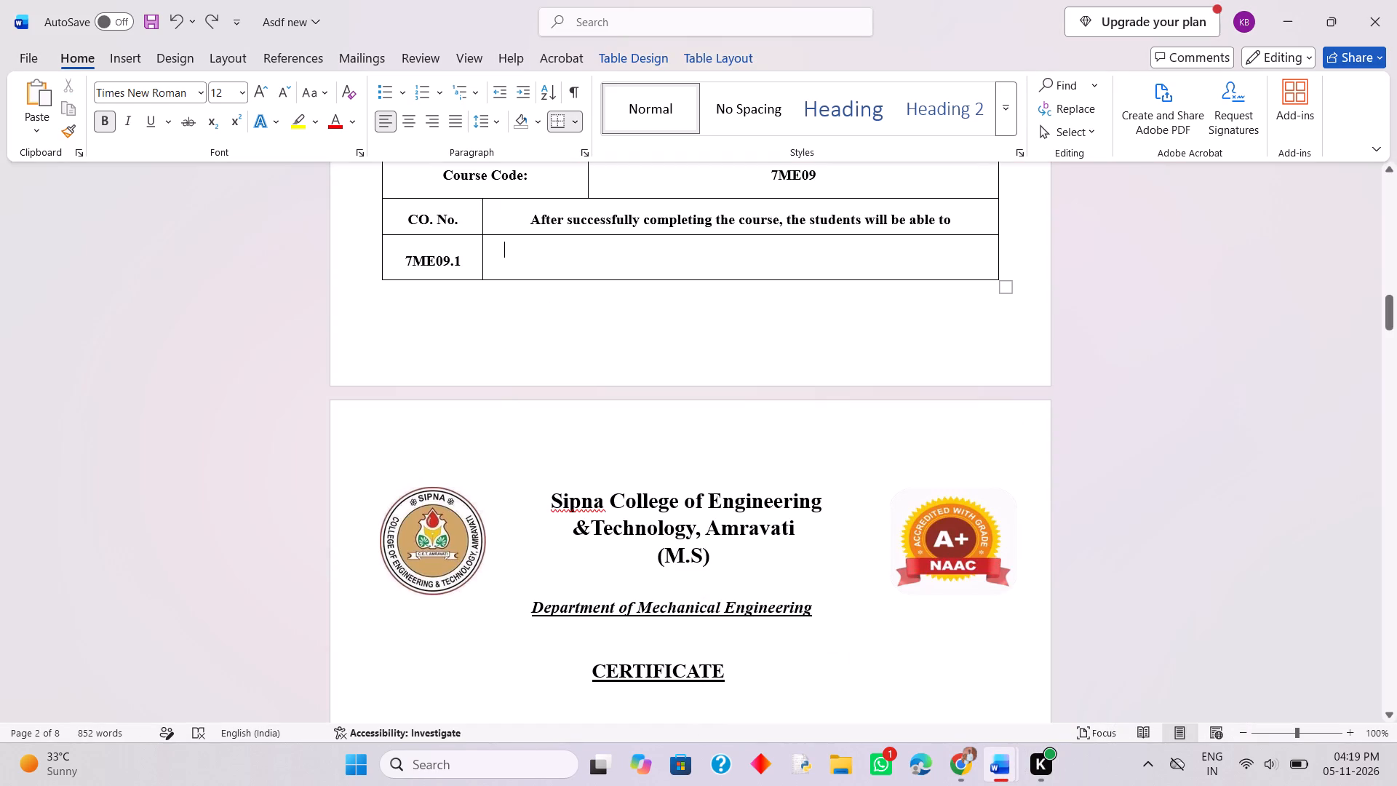
key(ctrl+v)
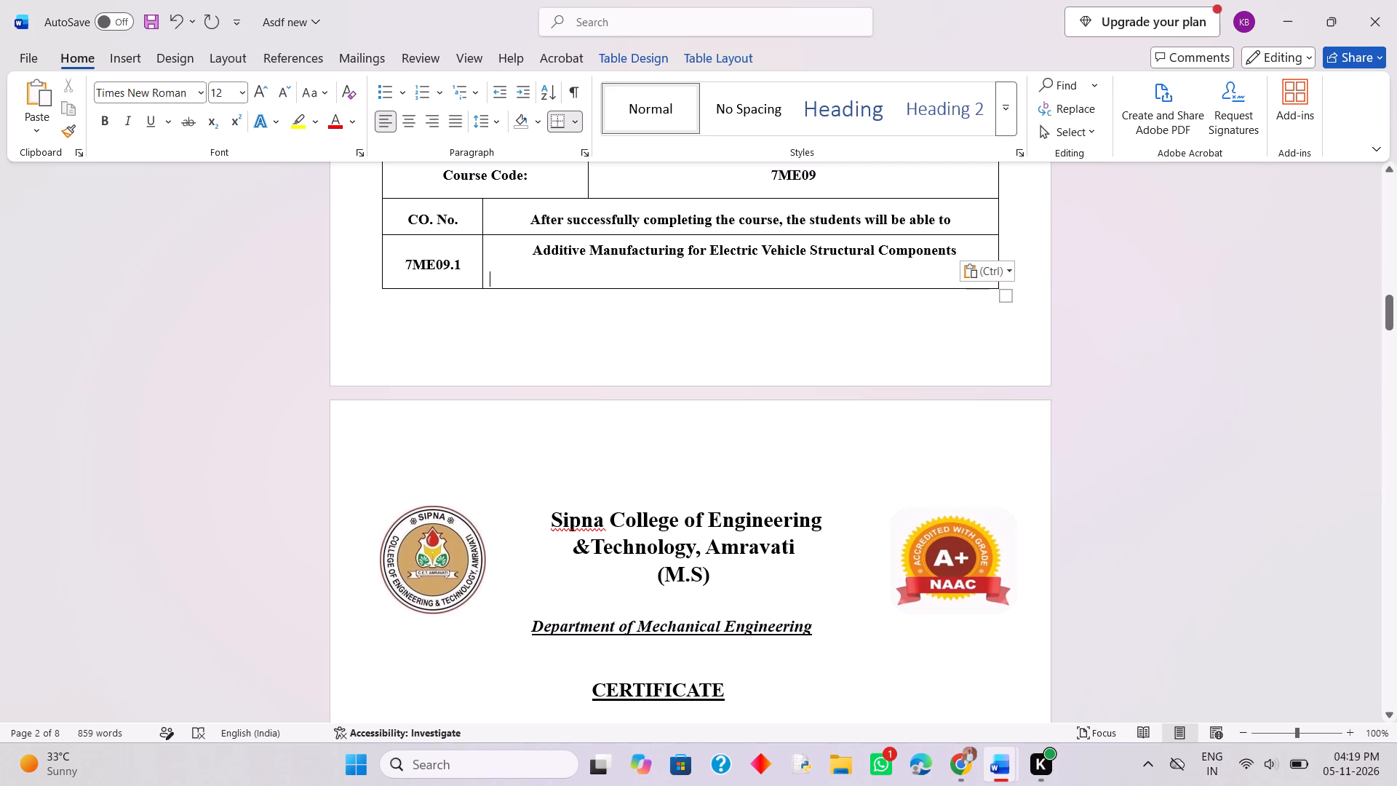
key(BackSpace)
key(BackSpace)
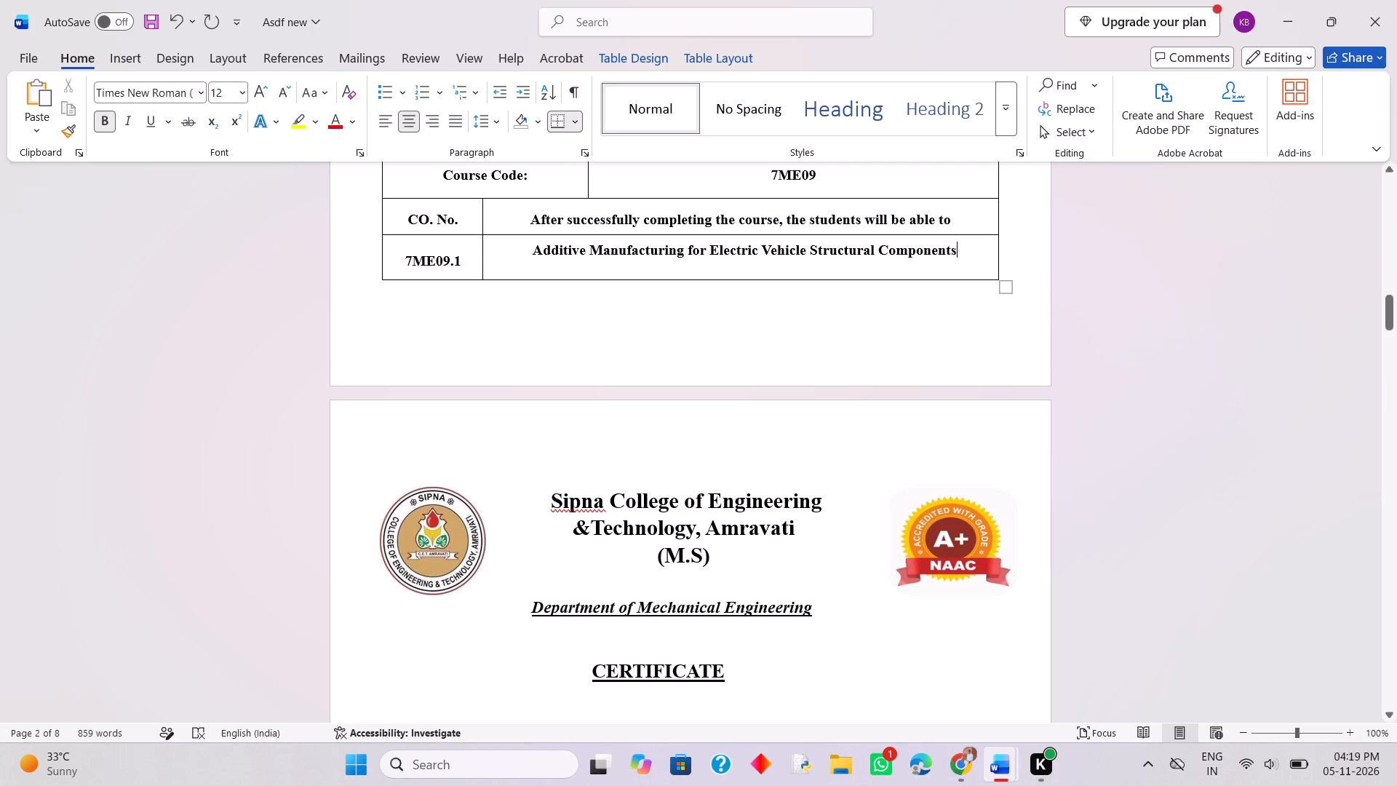
Remove the leading space and the centring from the title in the 7ME09.1 cell so it is left-aligned.
double_click(527, 251)
click(527, 251)
key(BackSpace)
key(BackSpace)
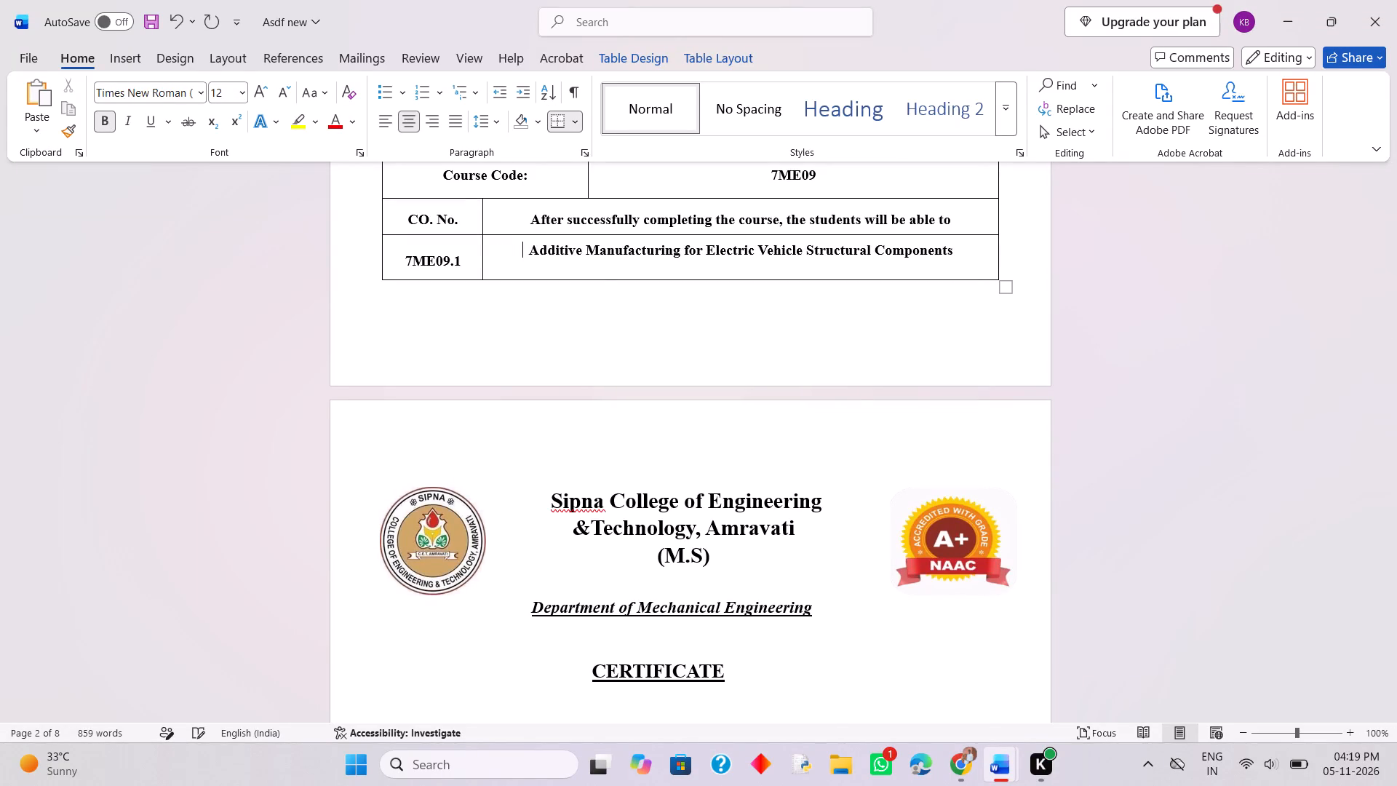
key(BackSpace)
Insert "Collect the" before "Additive Manufacturing for Electric Vehicle Structural Components" in the 7ME09.1 cell, with single spacing between the words.
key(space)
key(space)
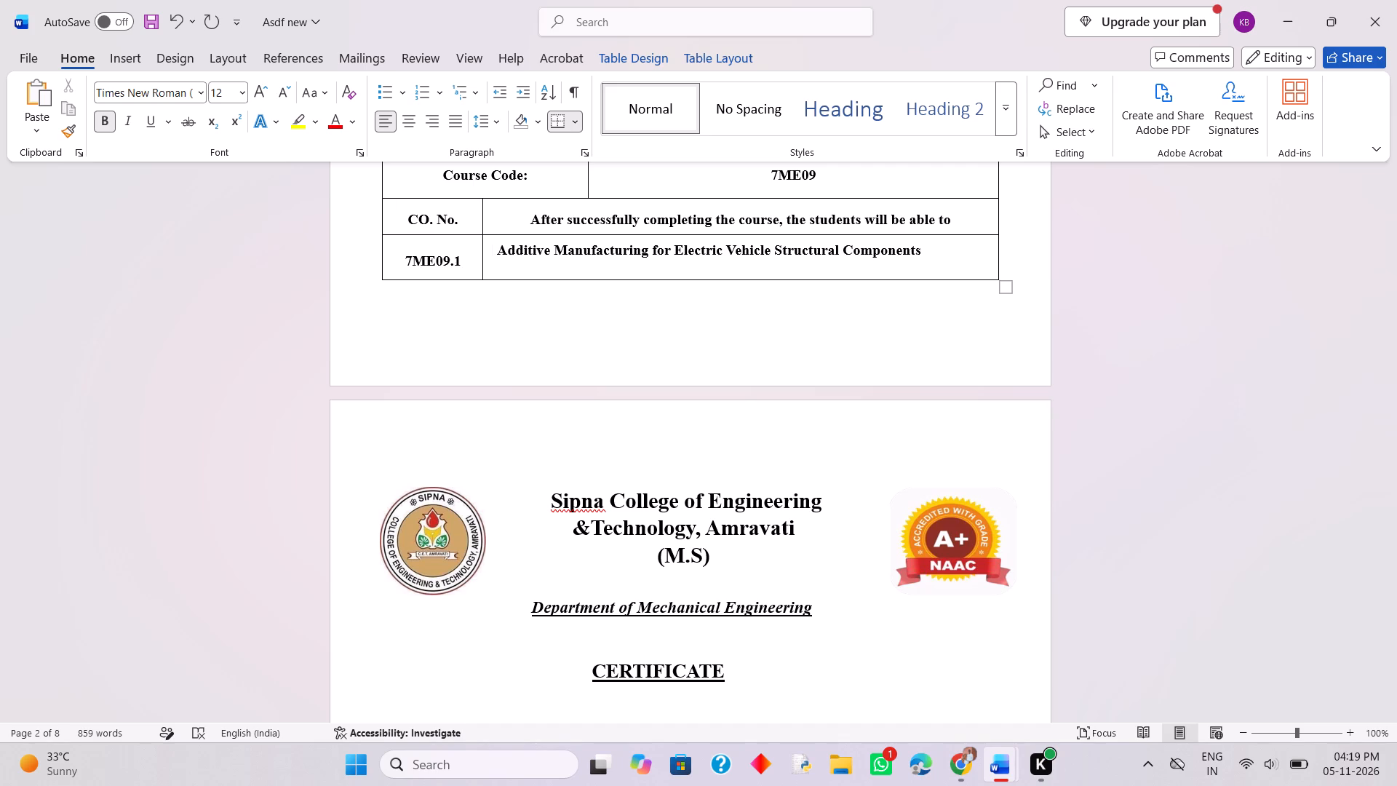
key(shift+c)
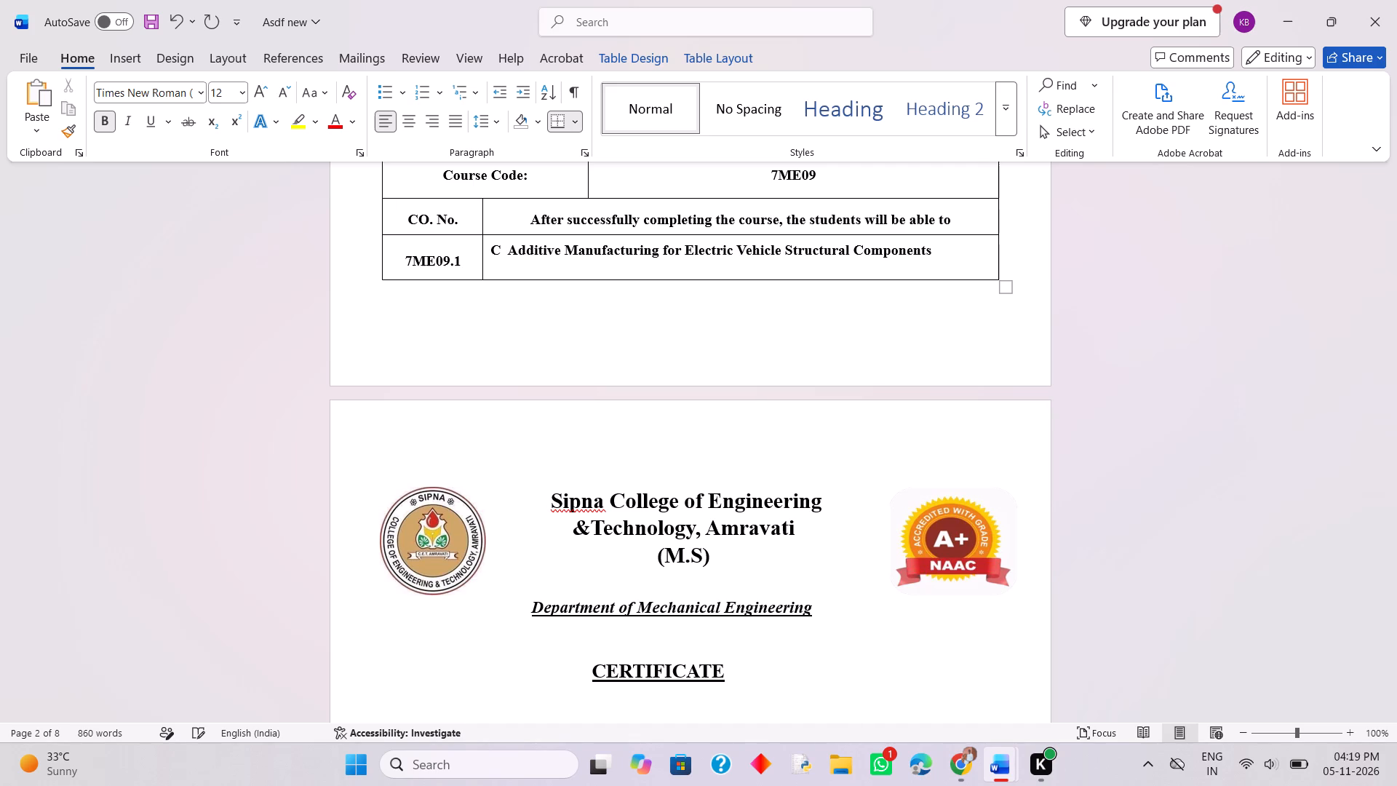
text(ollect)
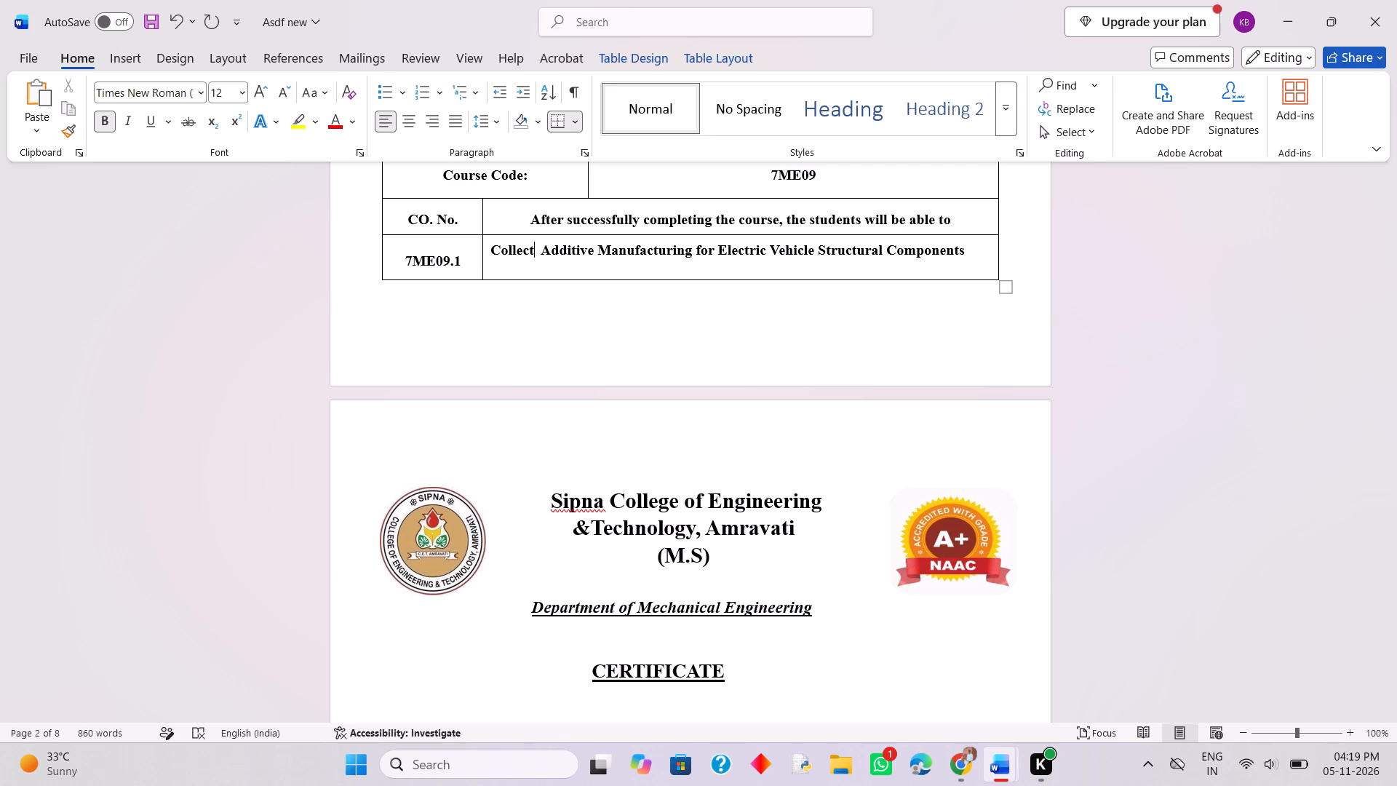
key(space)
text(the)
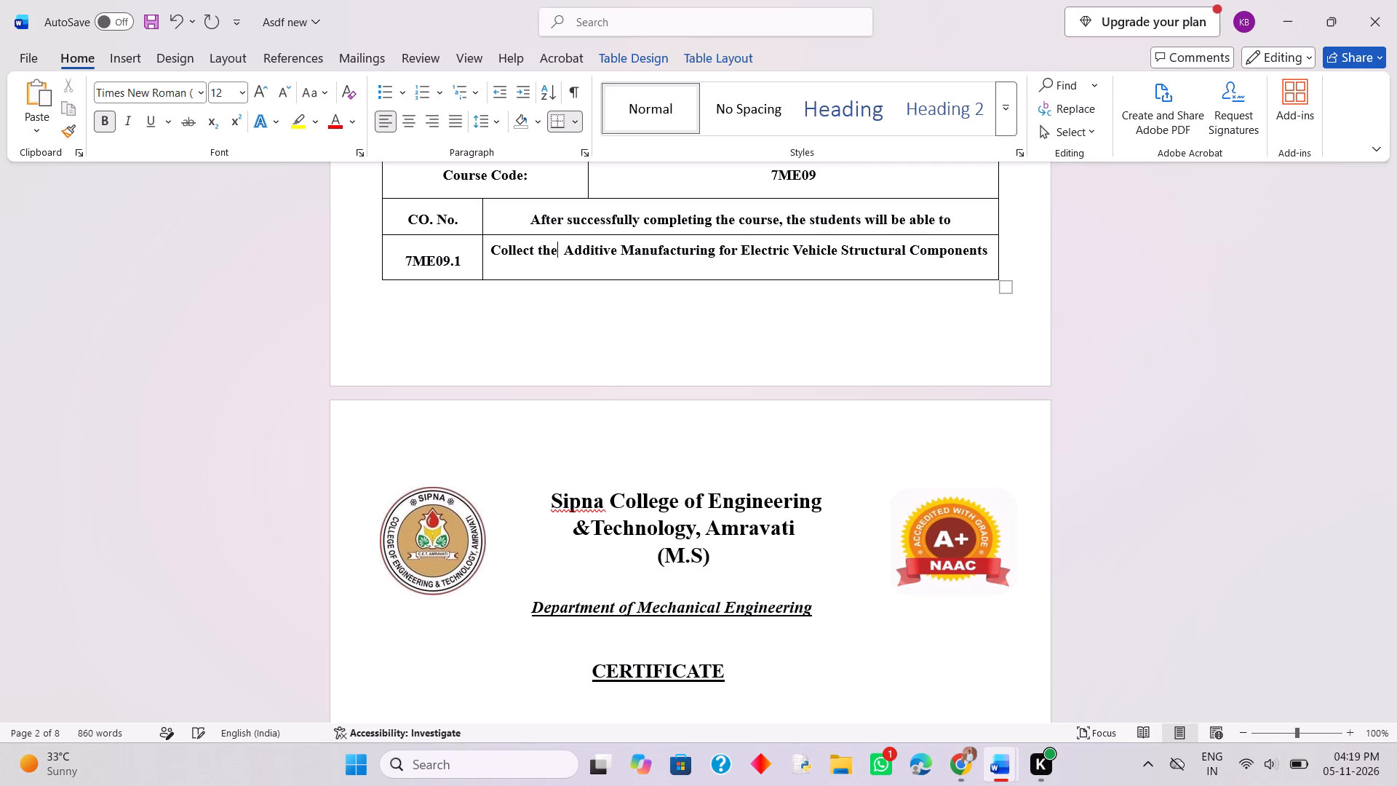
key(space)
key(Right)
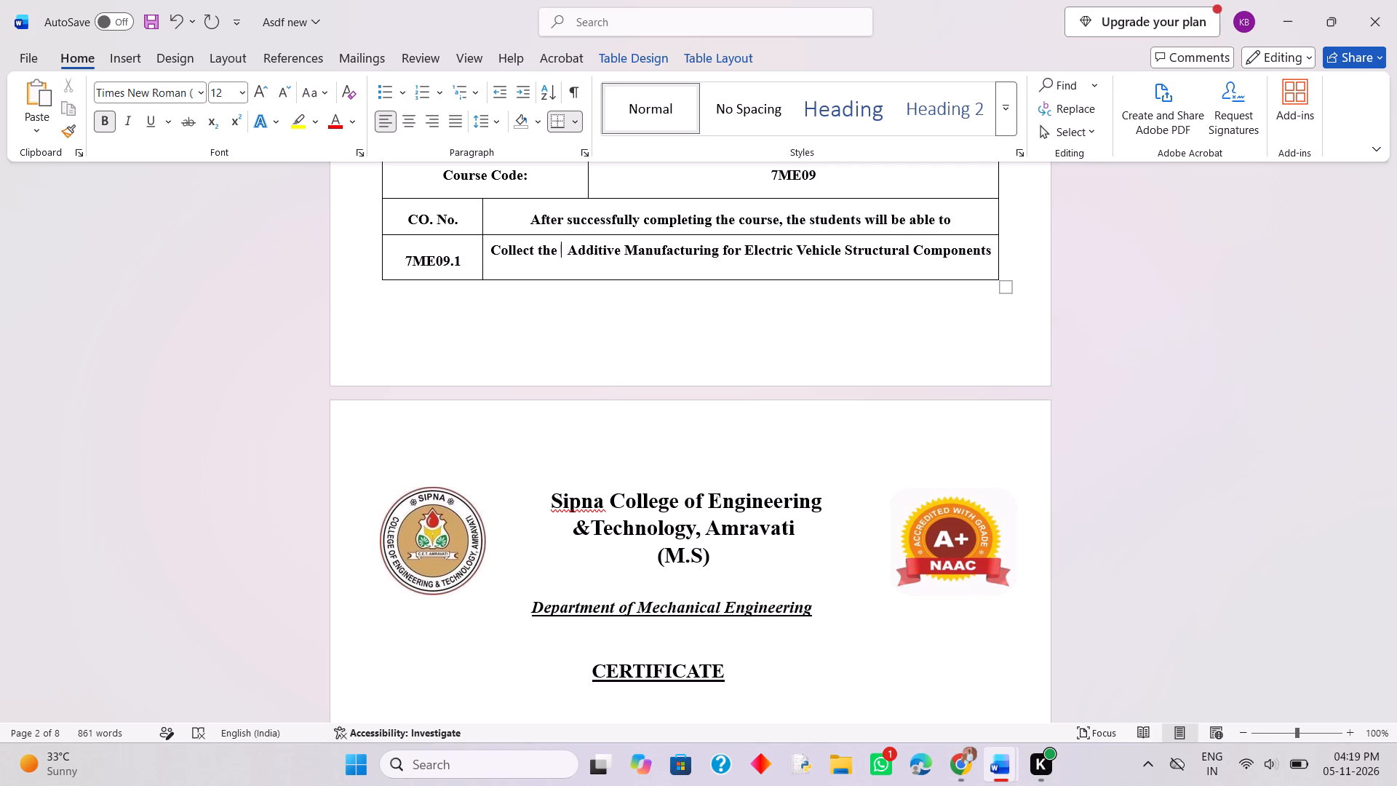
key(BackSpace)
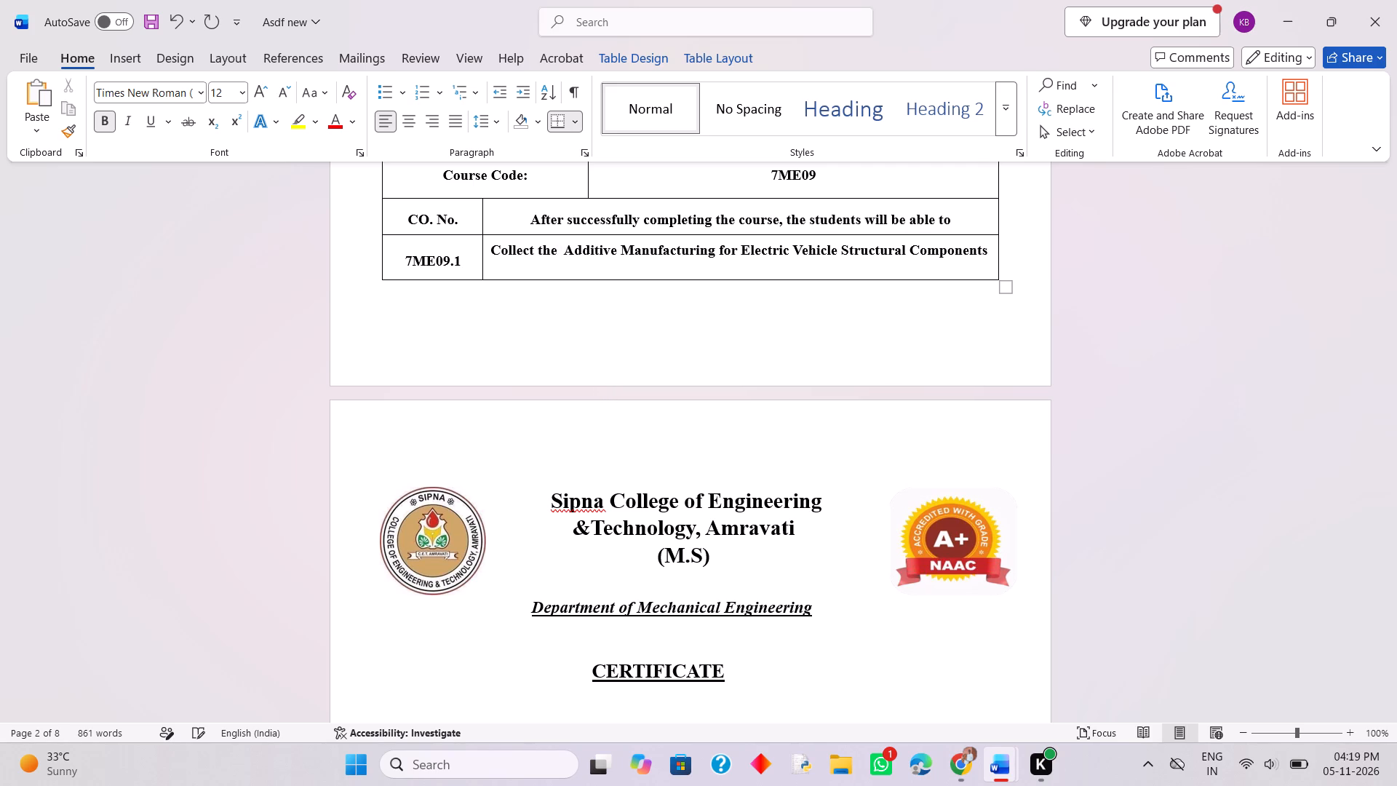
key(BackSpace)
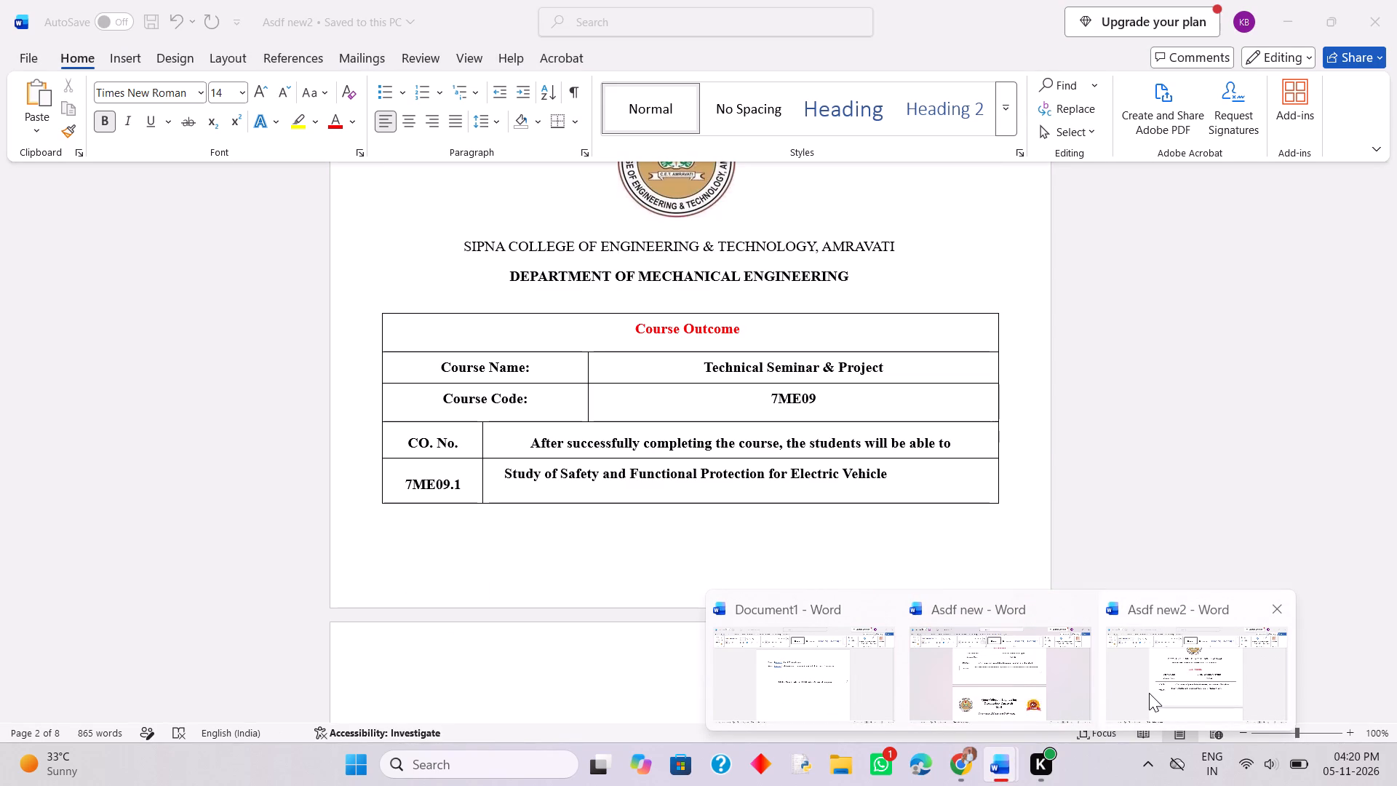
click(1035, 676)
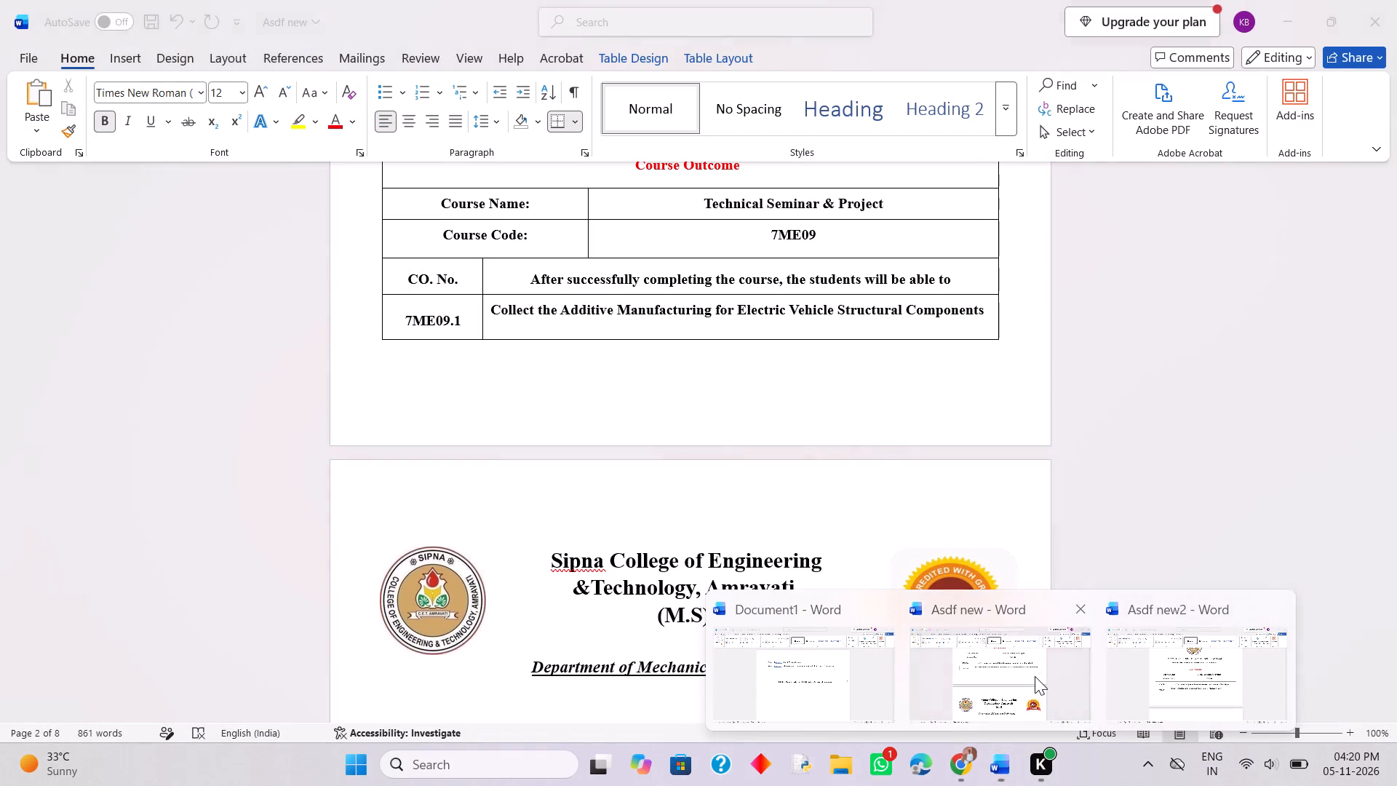
Delete the previous student's name from between the quotation marks in the certificate paragraph, keeping the quotation marks.
scroll(894, 527, down, 1)
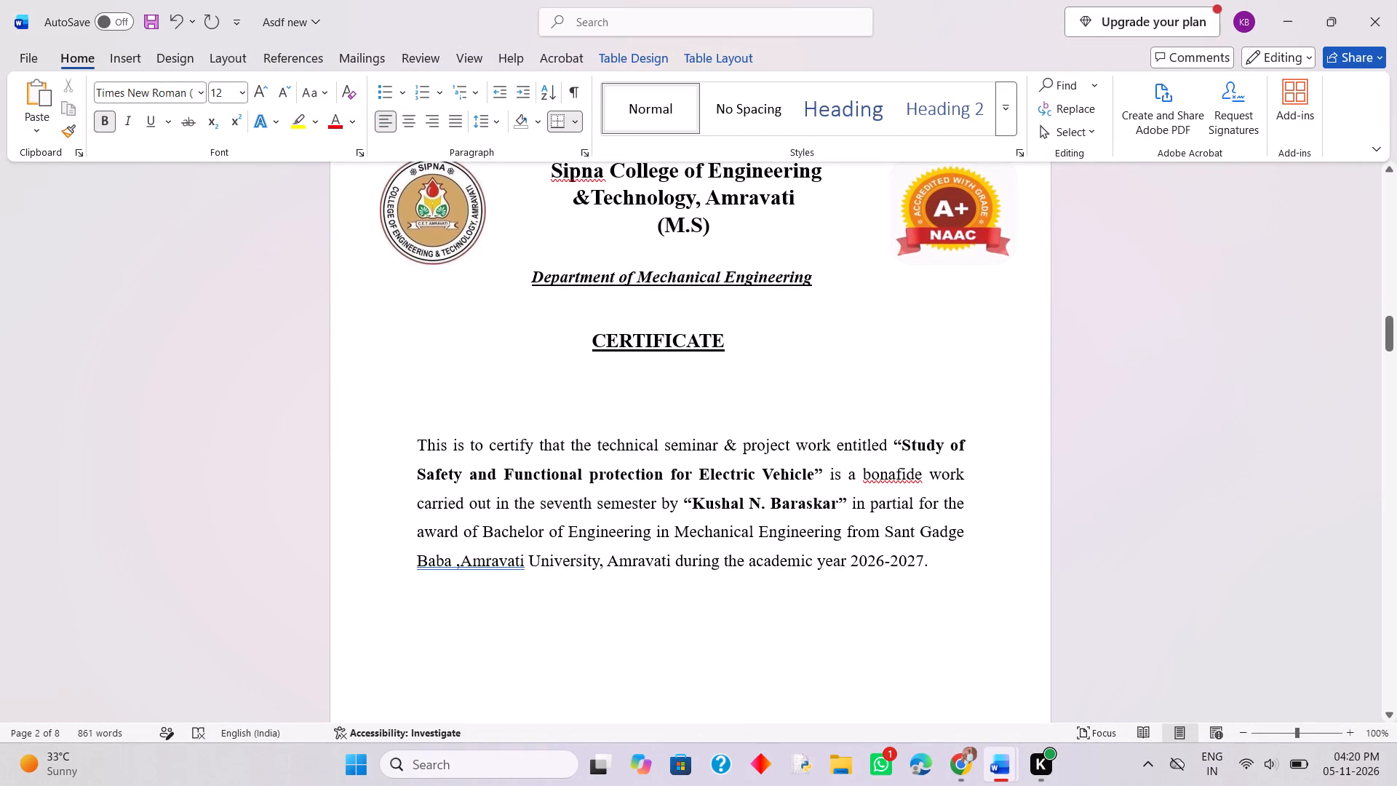
click(839, 501)
key(BackSpace)
key(BackSpace)
key(BackSpace)
key(BackSpace)
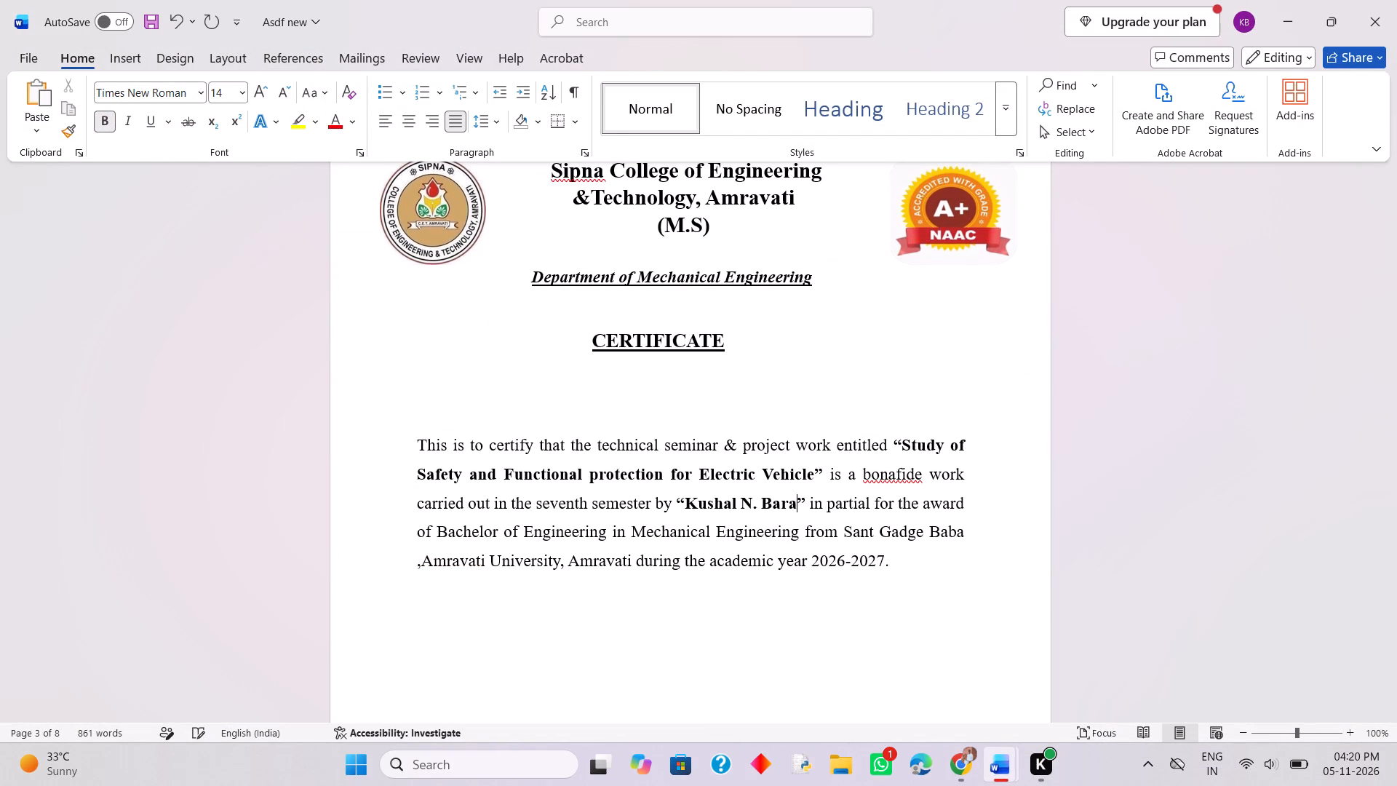
key(BackSpace)
key(BackSpace)
key(BackSpace)
key(BackSpace)
key(BackSpace)
key(BackSpace)
key(BackSpace)
key(BackSpace)
key(BackSpace)
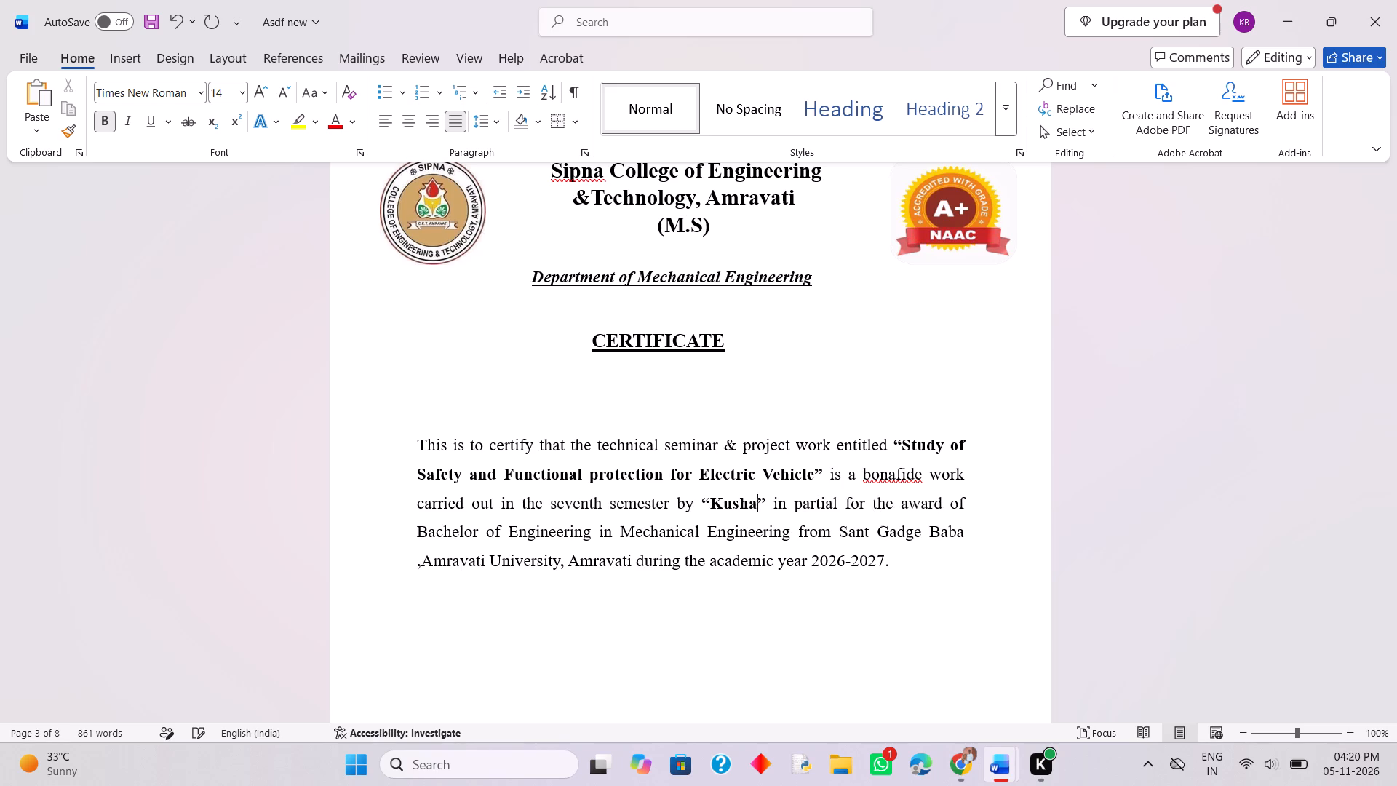
key(BackSpace)
key(BackSpace)
key(BackSpace)
key(BackSpace)
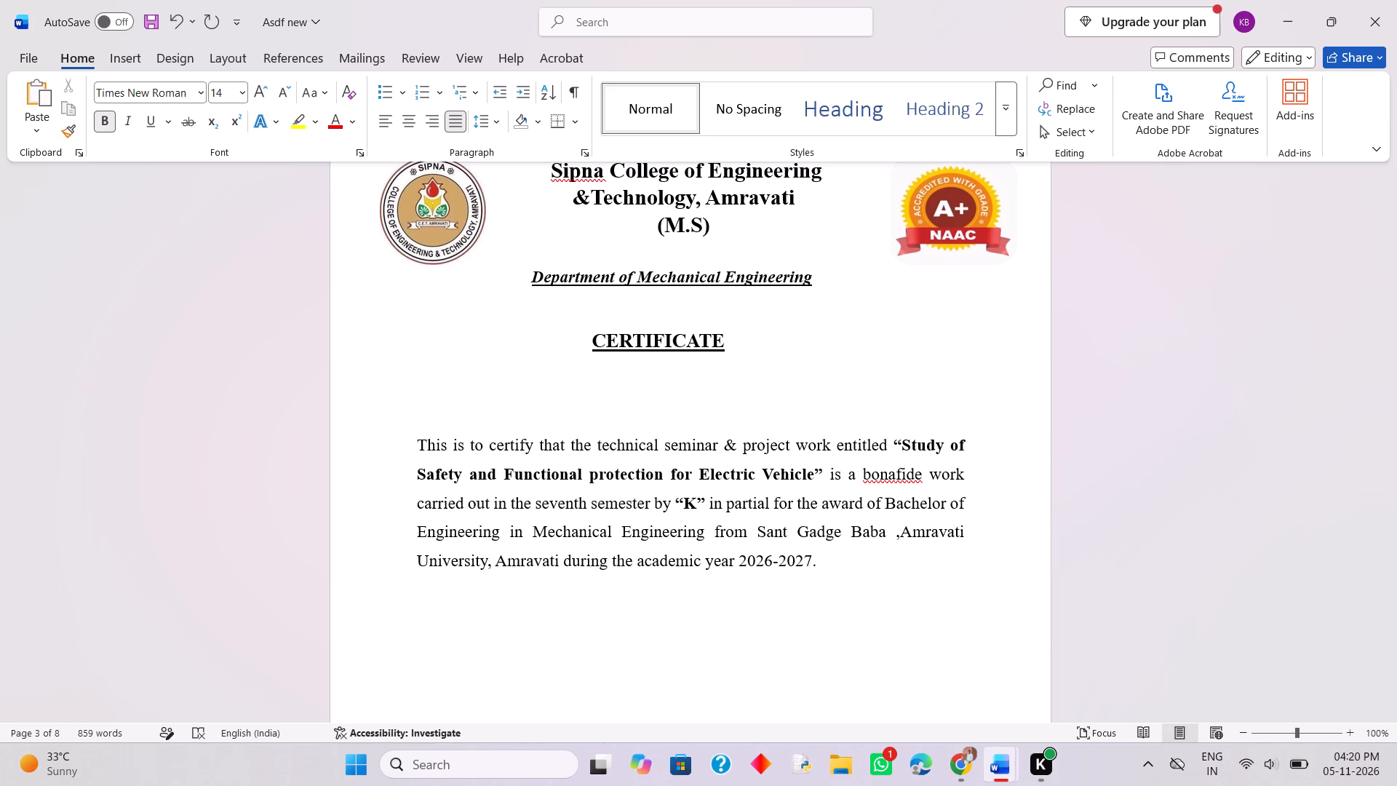
key(BackSpace)
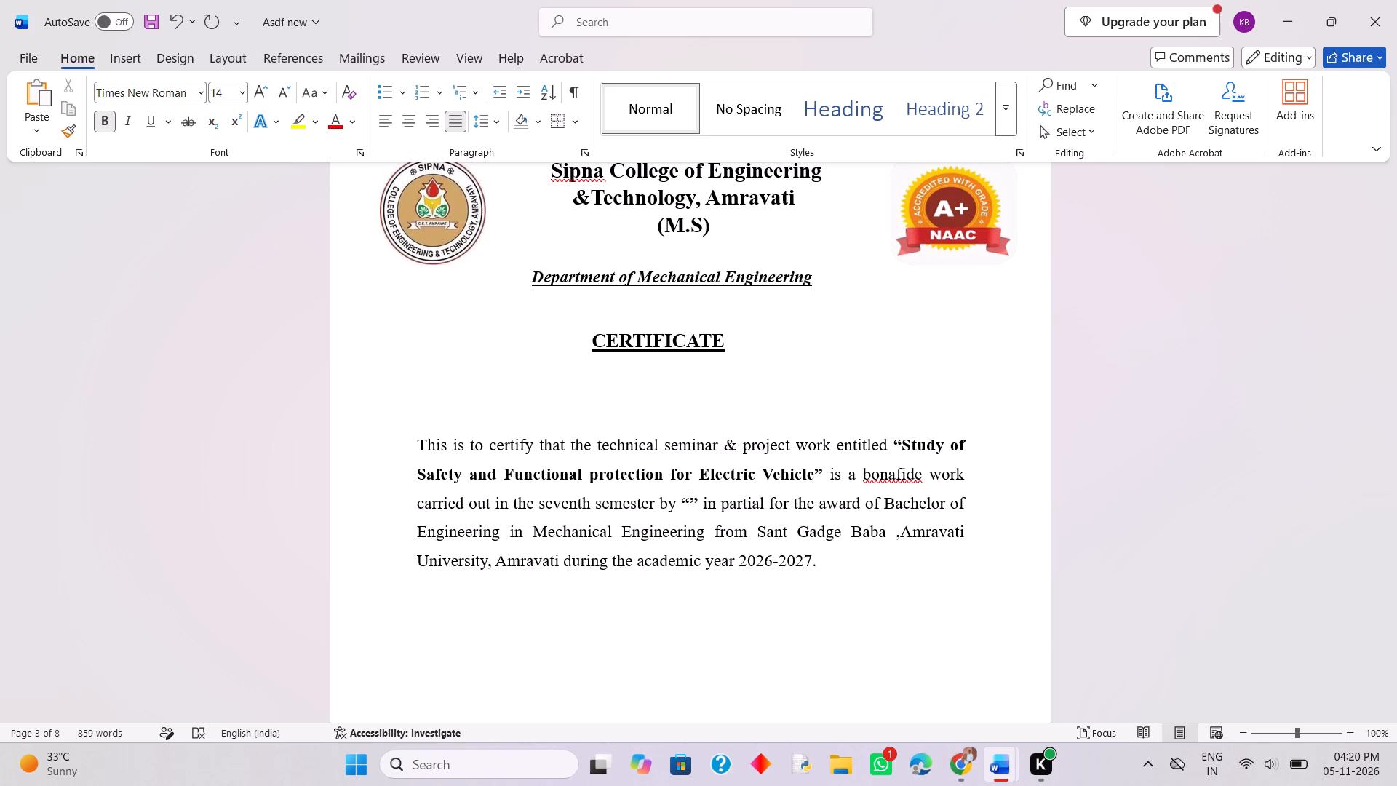
Enter the new student's first name between the certificate's quotation marks, spelled as on the cover page with a capital initial.
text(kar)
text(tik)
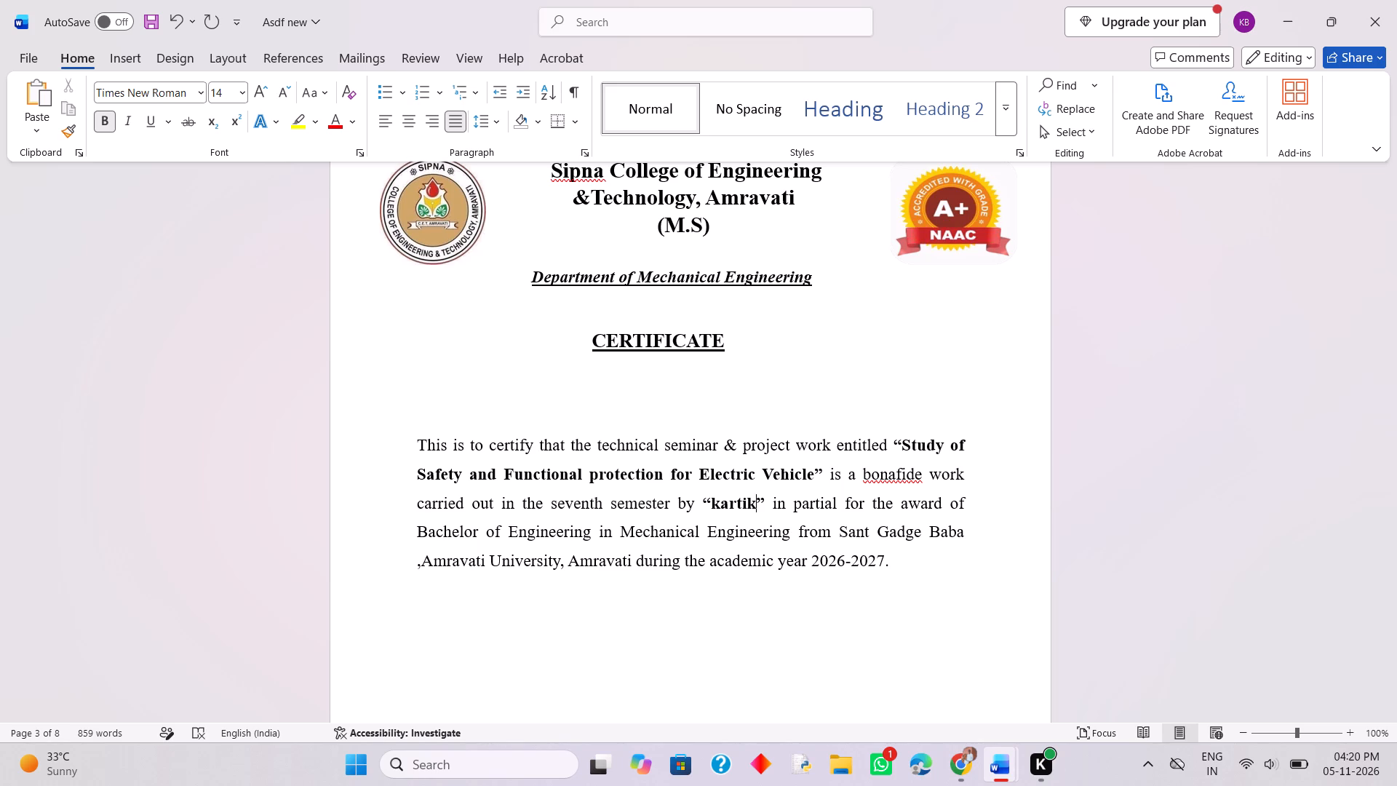
scroll(839, 501, up, 1)
scroll(839, 501, right, 1)
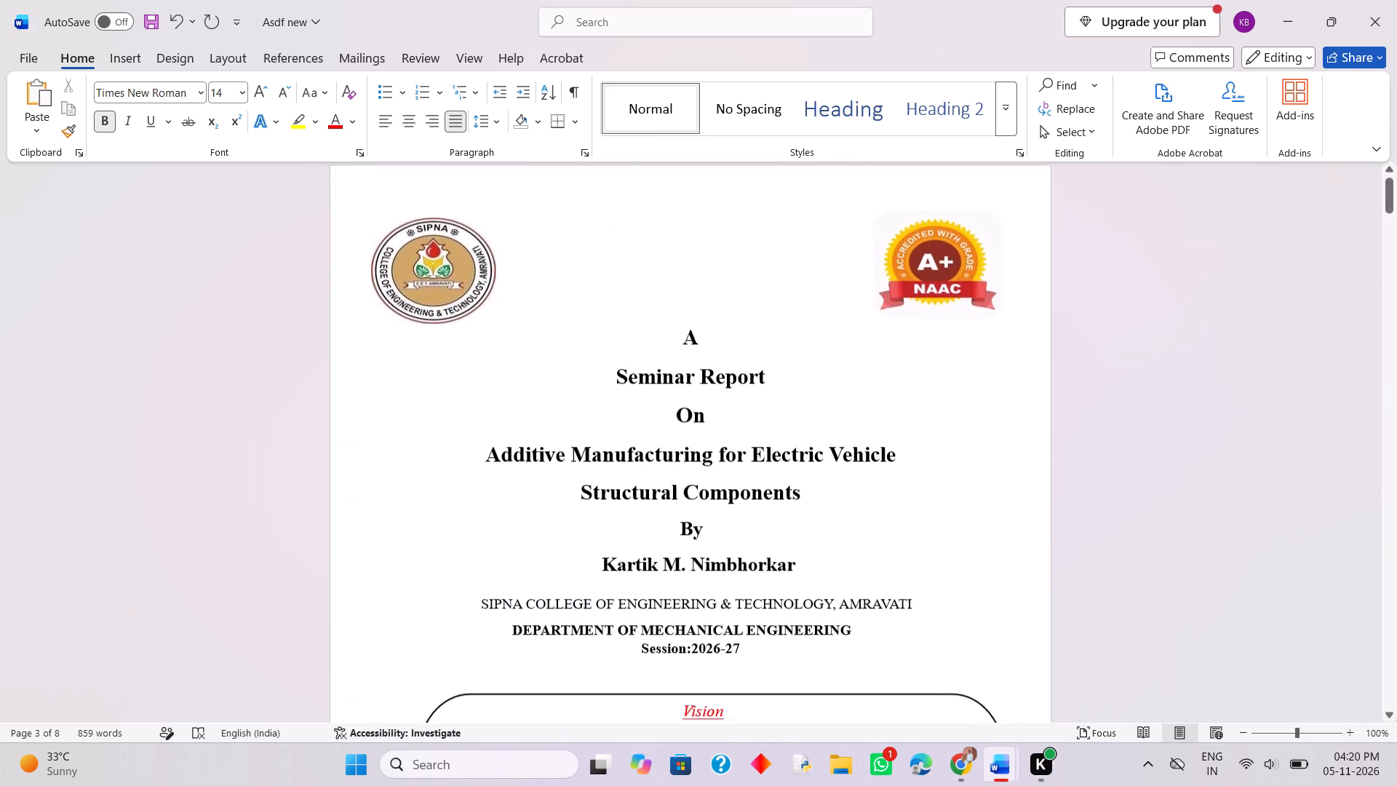
scroll(839, 501, right, 1)
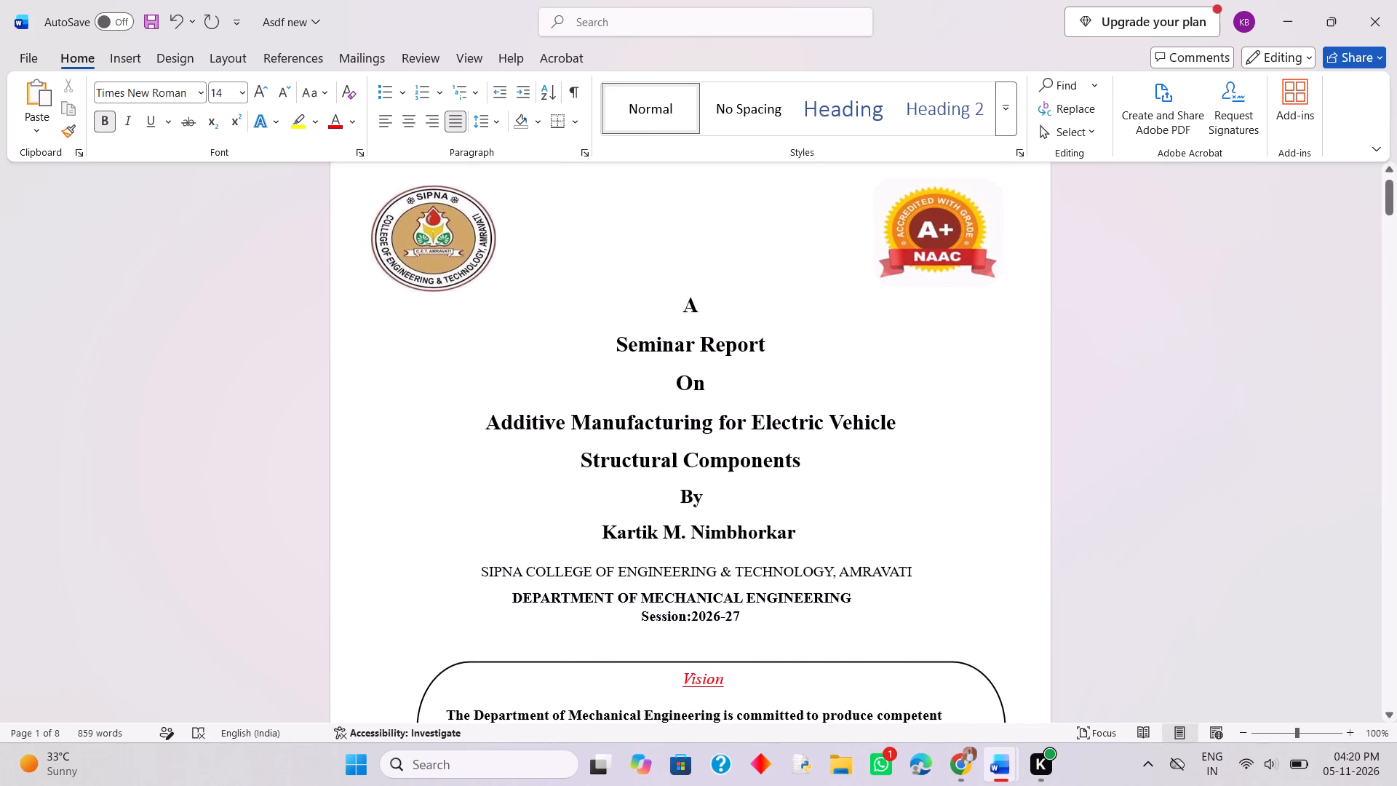
scroll(839, 501, right, 1)
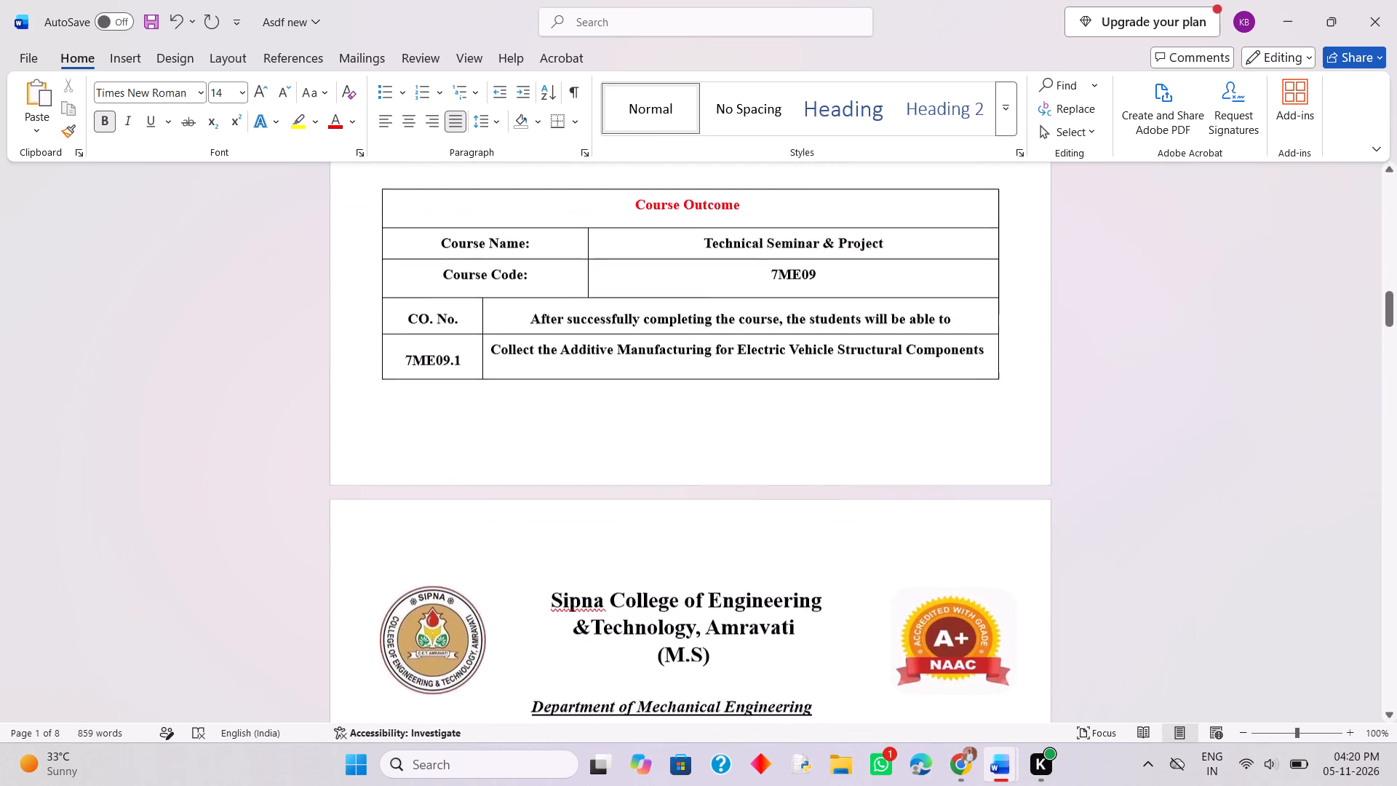
scroll(839, 501, right, 2)
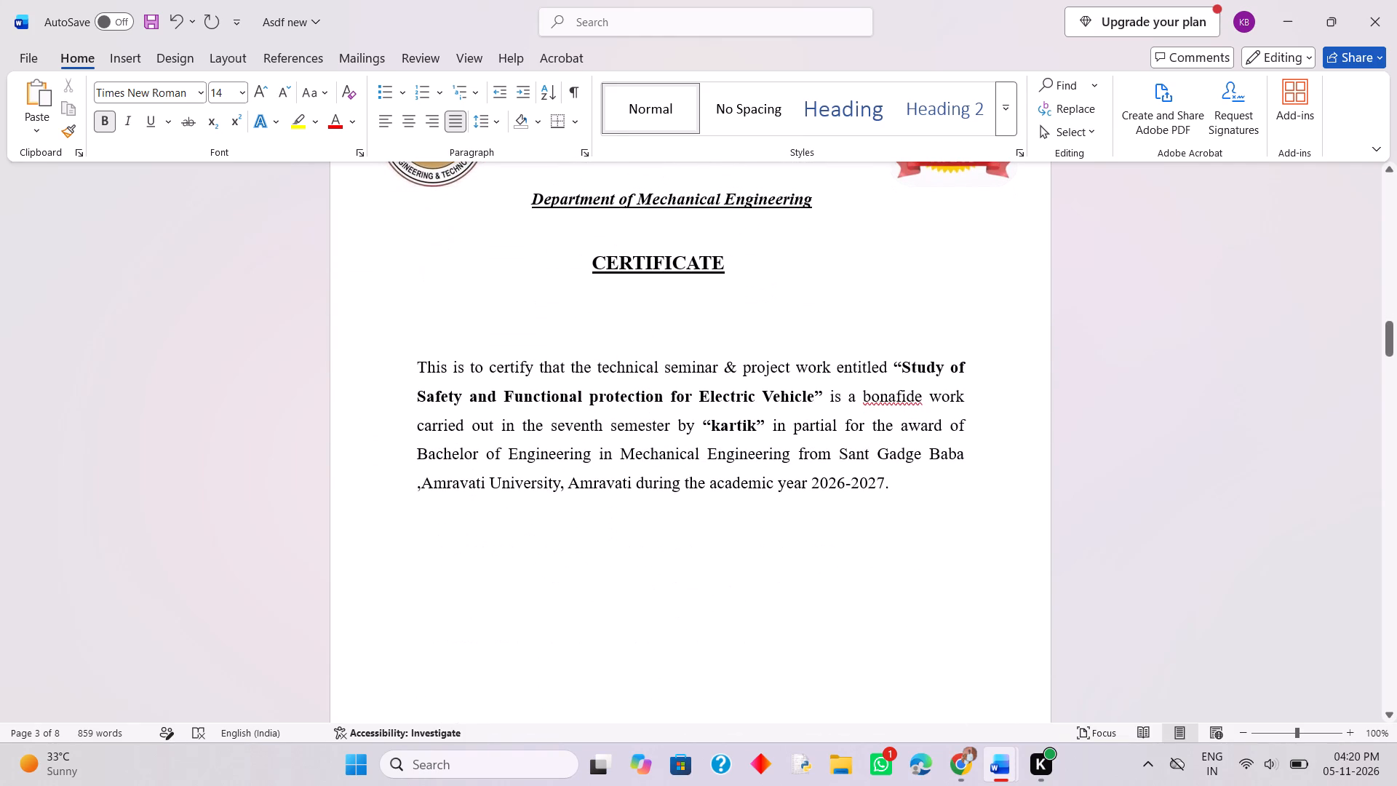
scroll(839, 501, right, 2)
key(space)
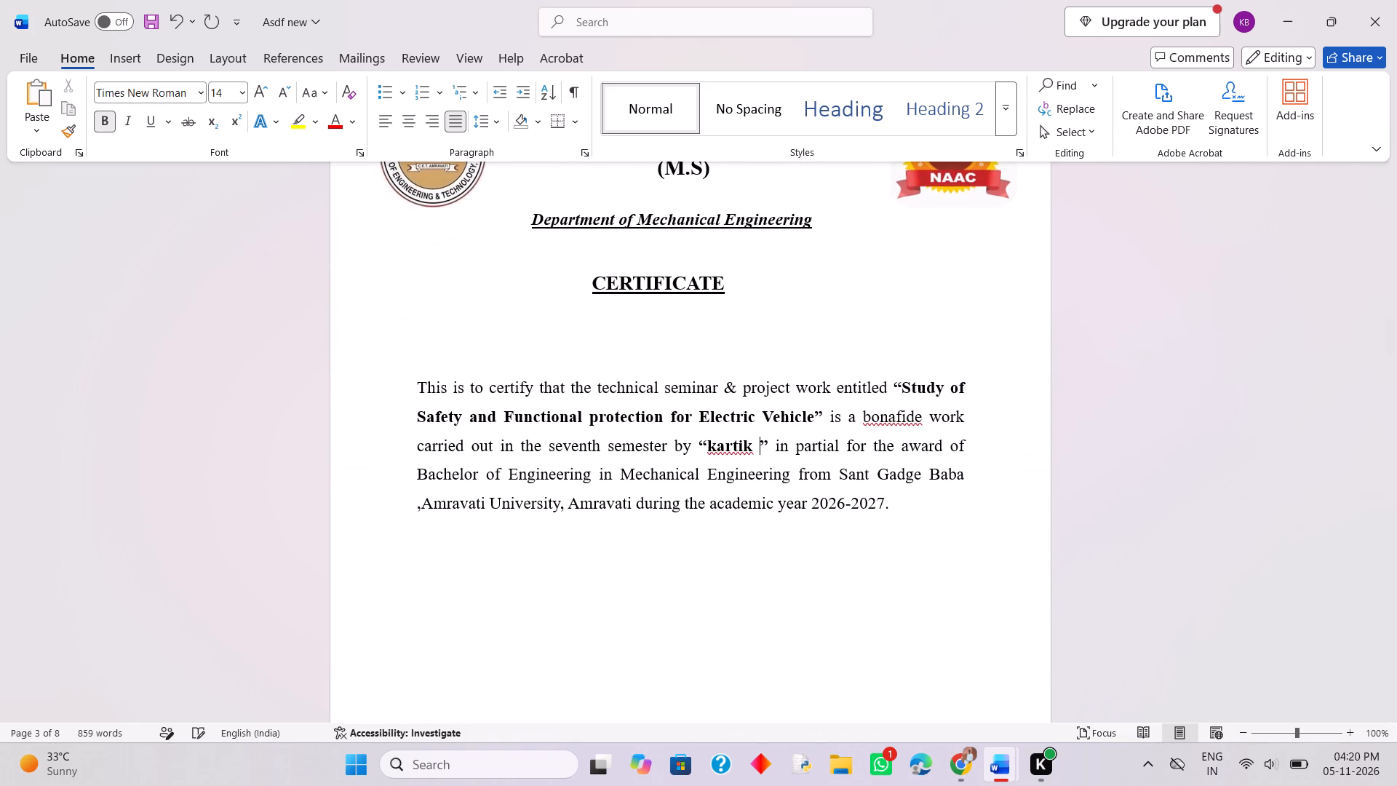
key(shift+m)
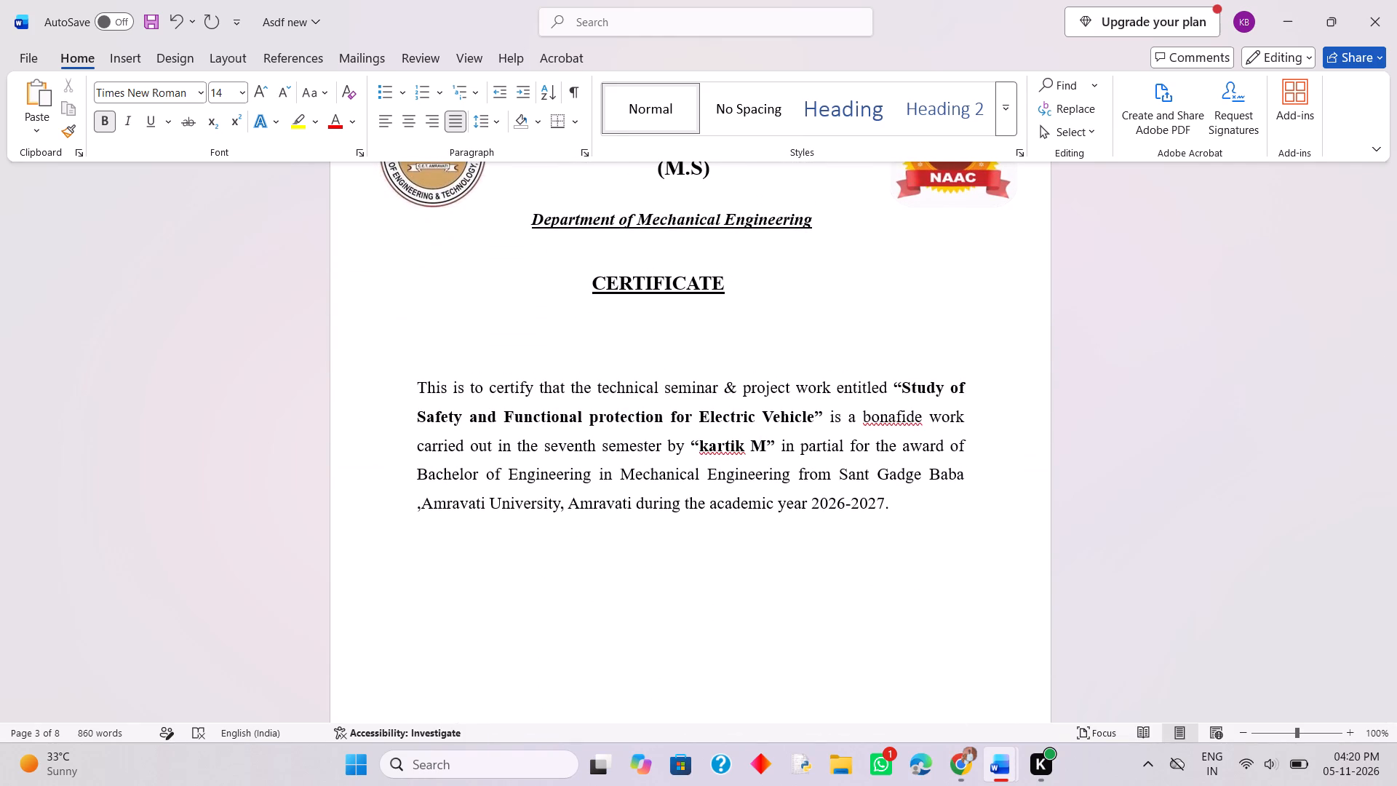
key(BackSpace)
key(BackSpace)
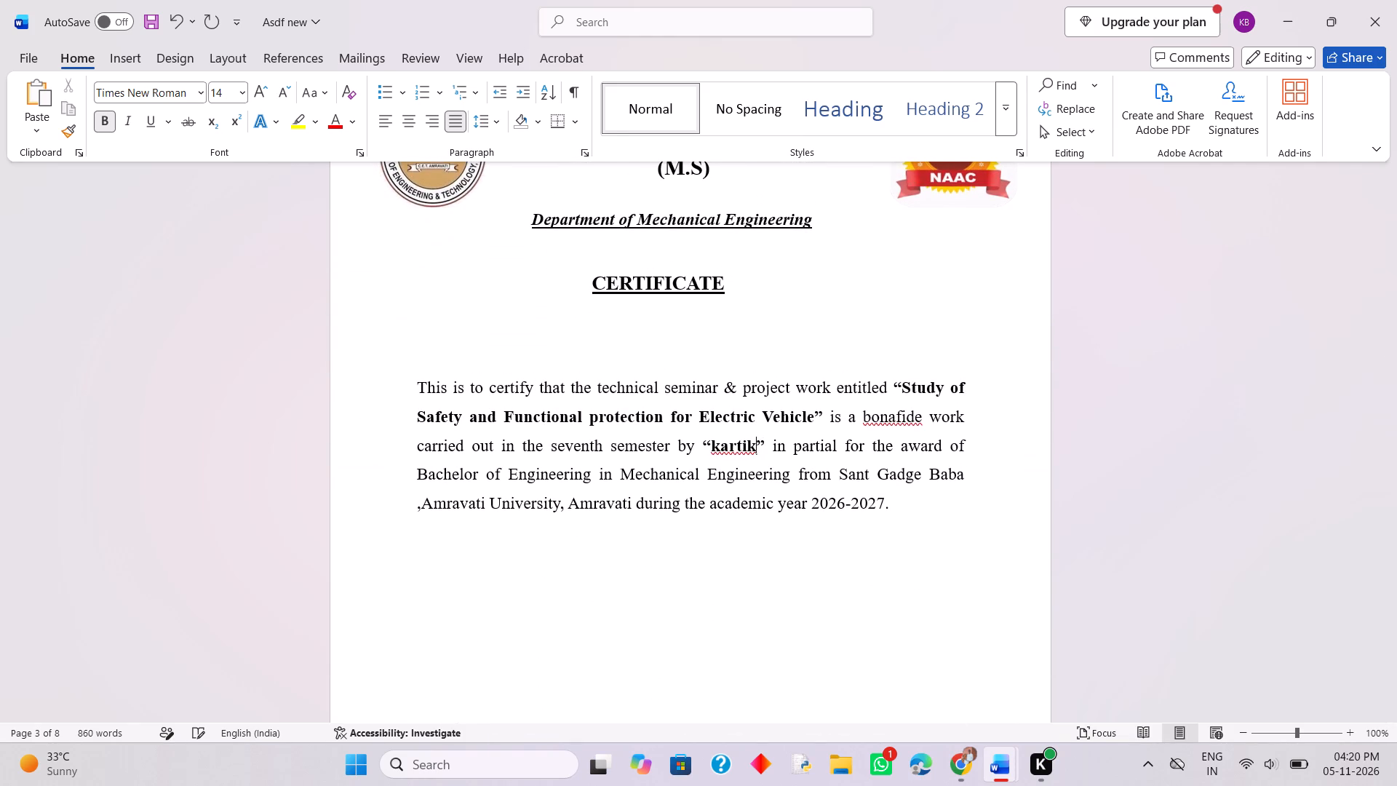
key(Left)
key(Left)
key(Left)
key(Left)
key(Left)
key(BackSpace)
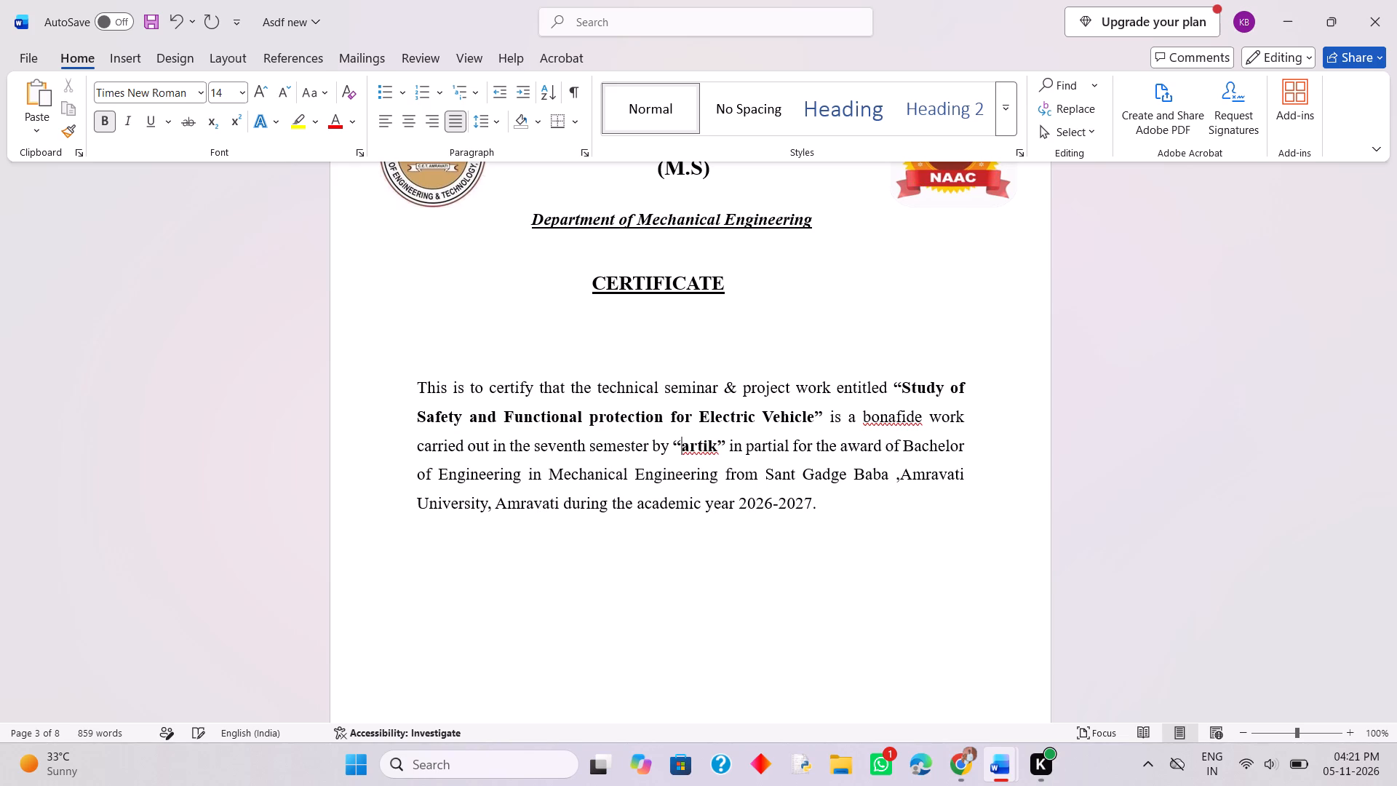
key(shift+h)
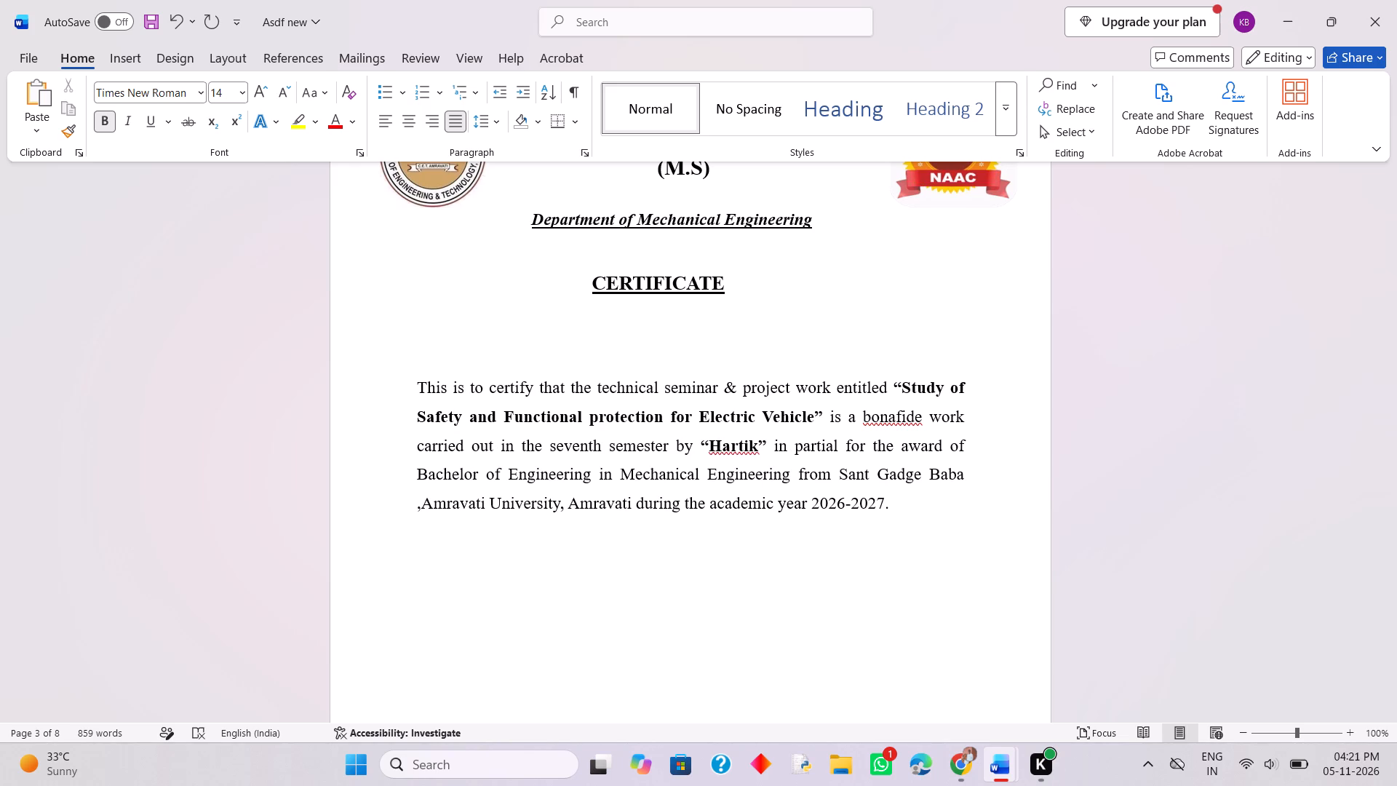
key(BackSpace)
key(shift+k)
Add the student's middle initial with a period and the surname after the first name in the certificate, matching the cover page.
click(757, 442)
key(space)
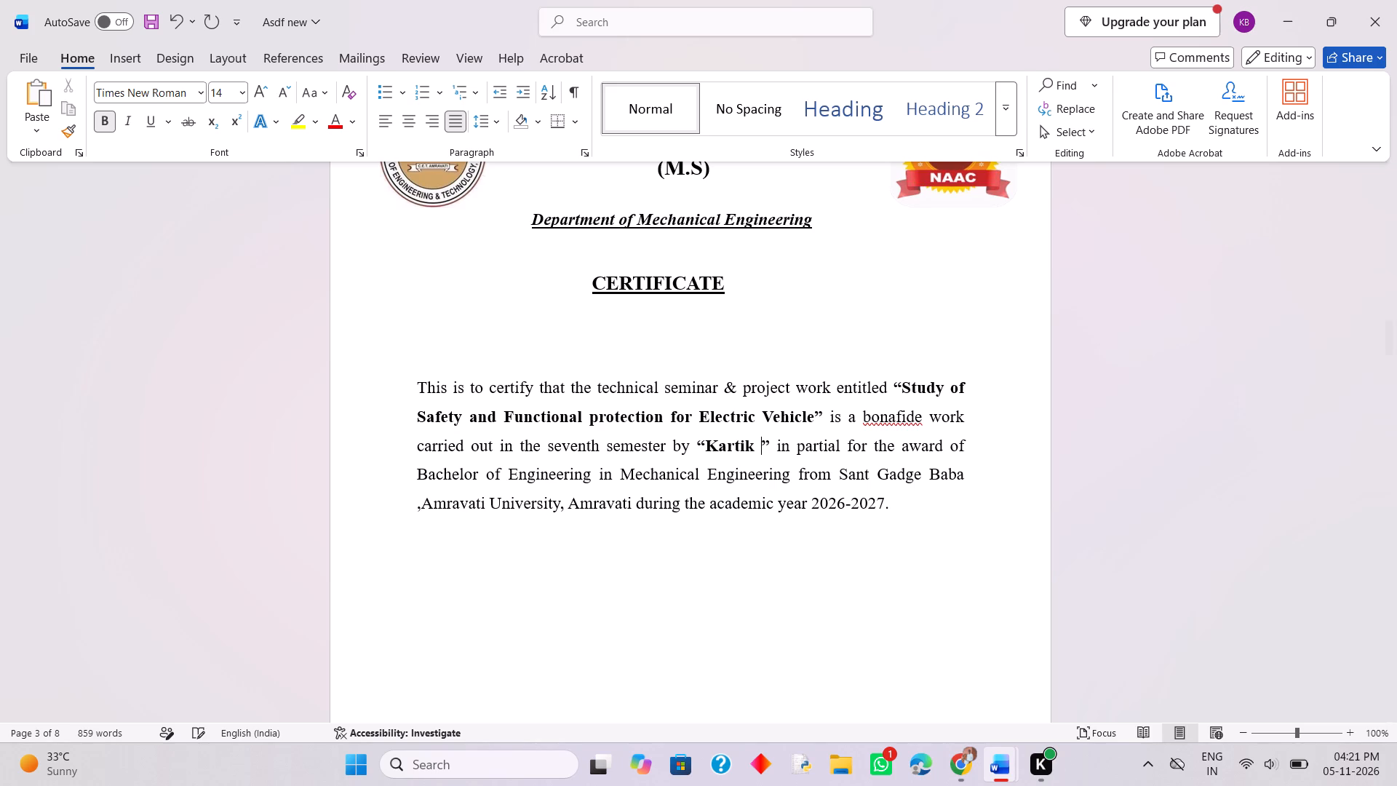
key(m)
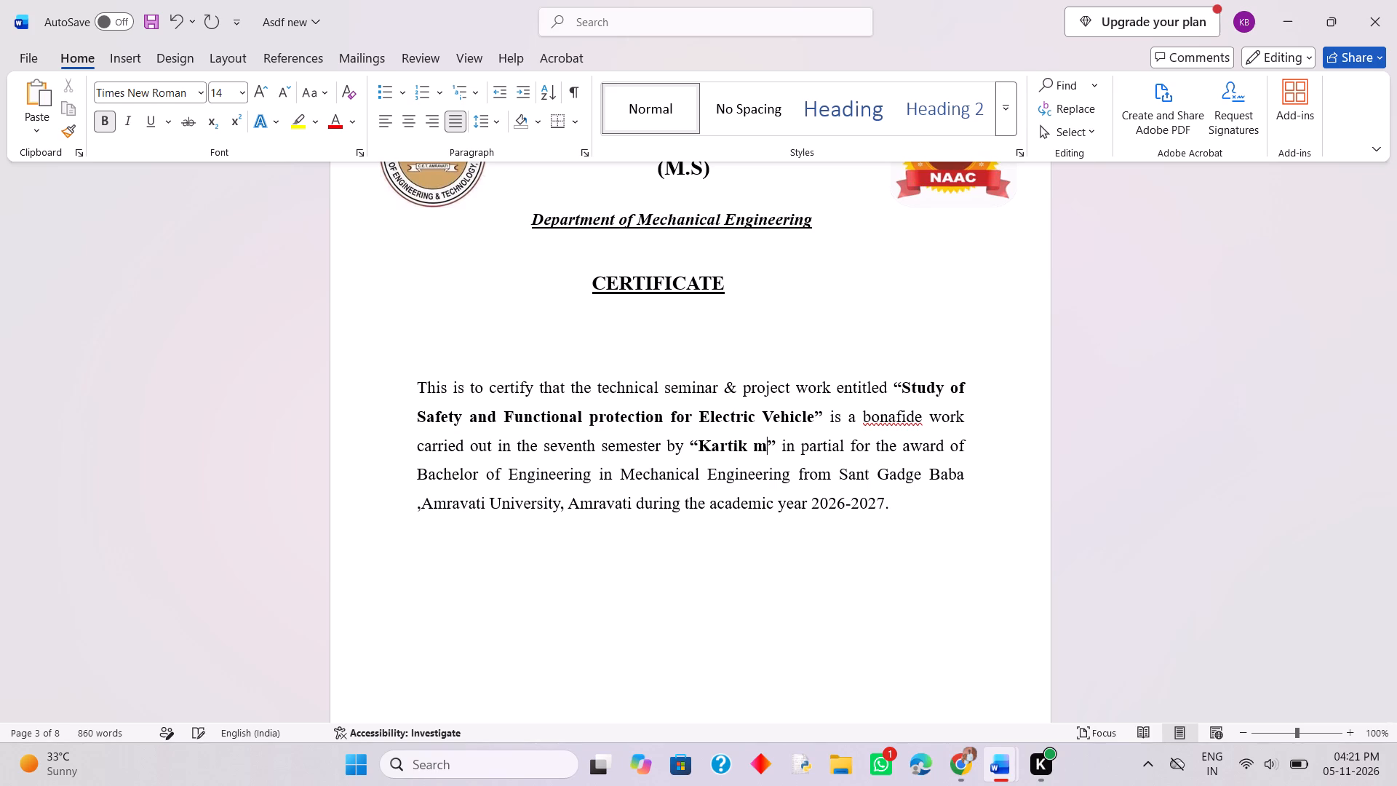
key(BackSpace)
key(BackSpace)
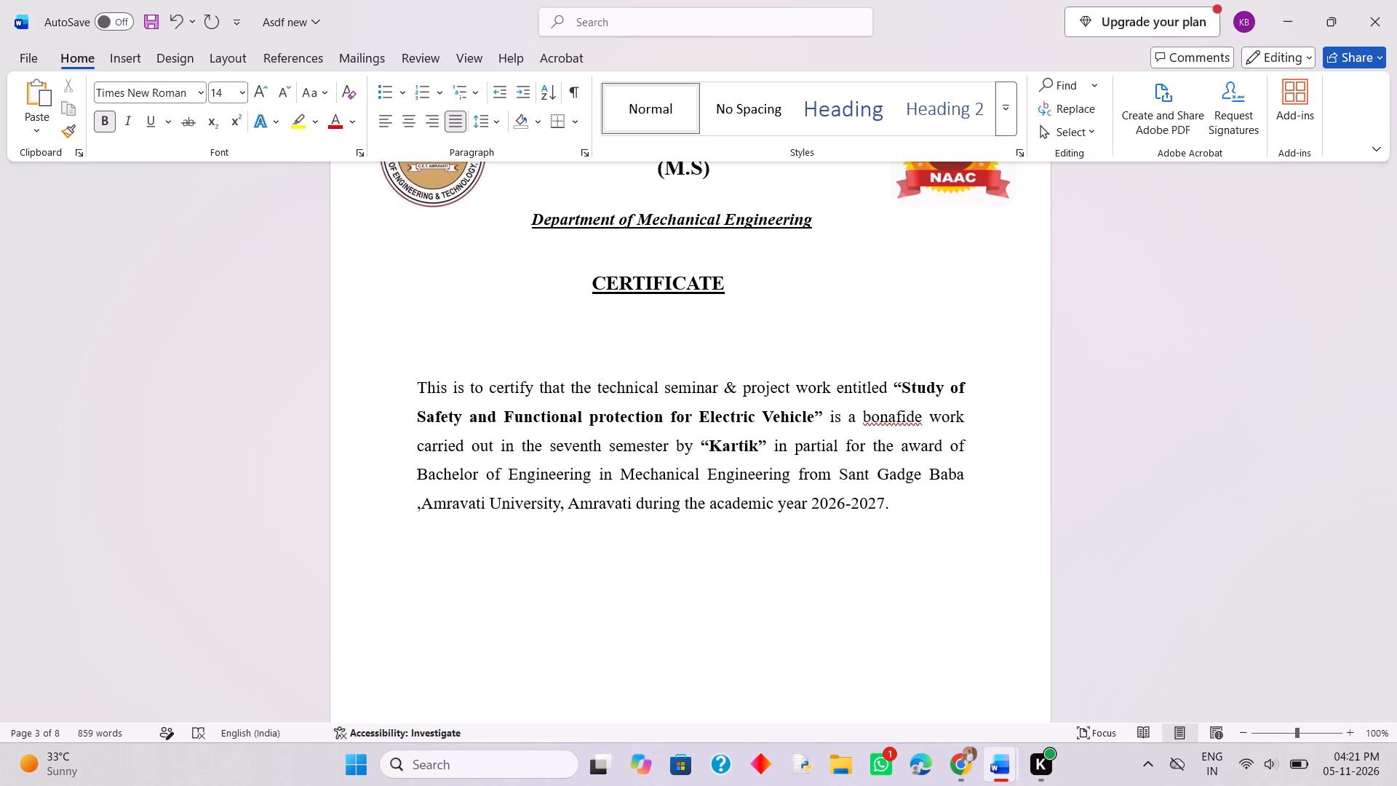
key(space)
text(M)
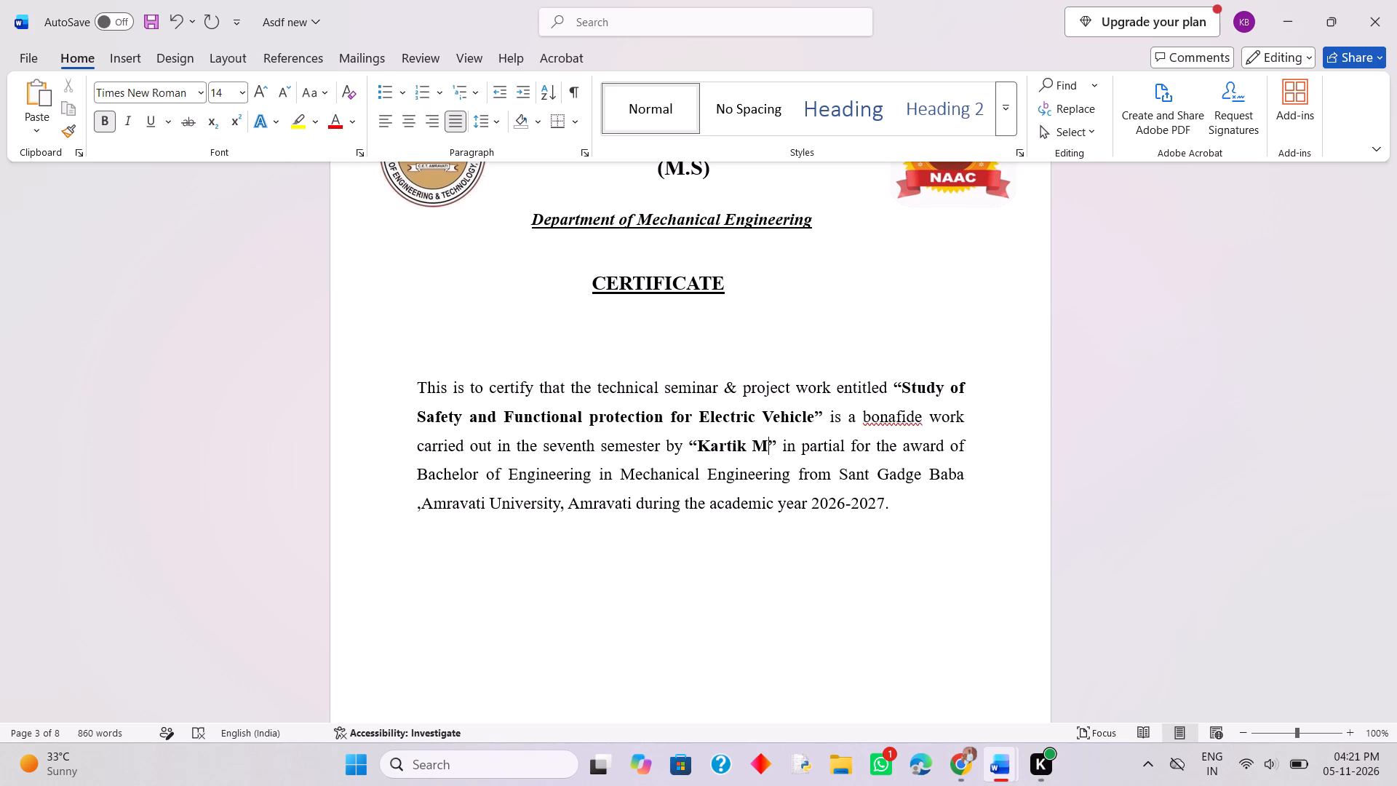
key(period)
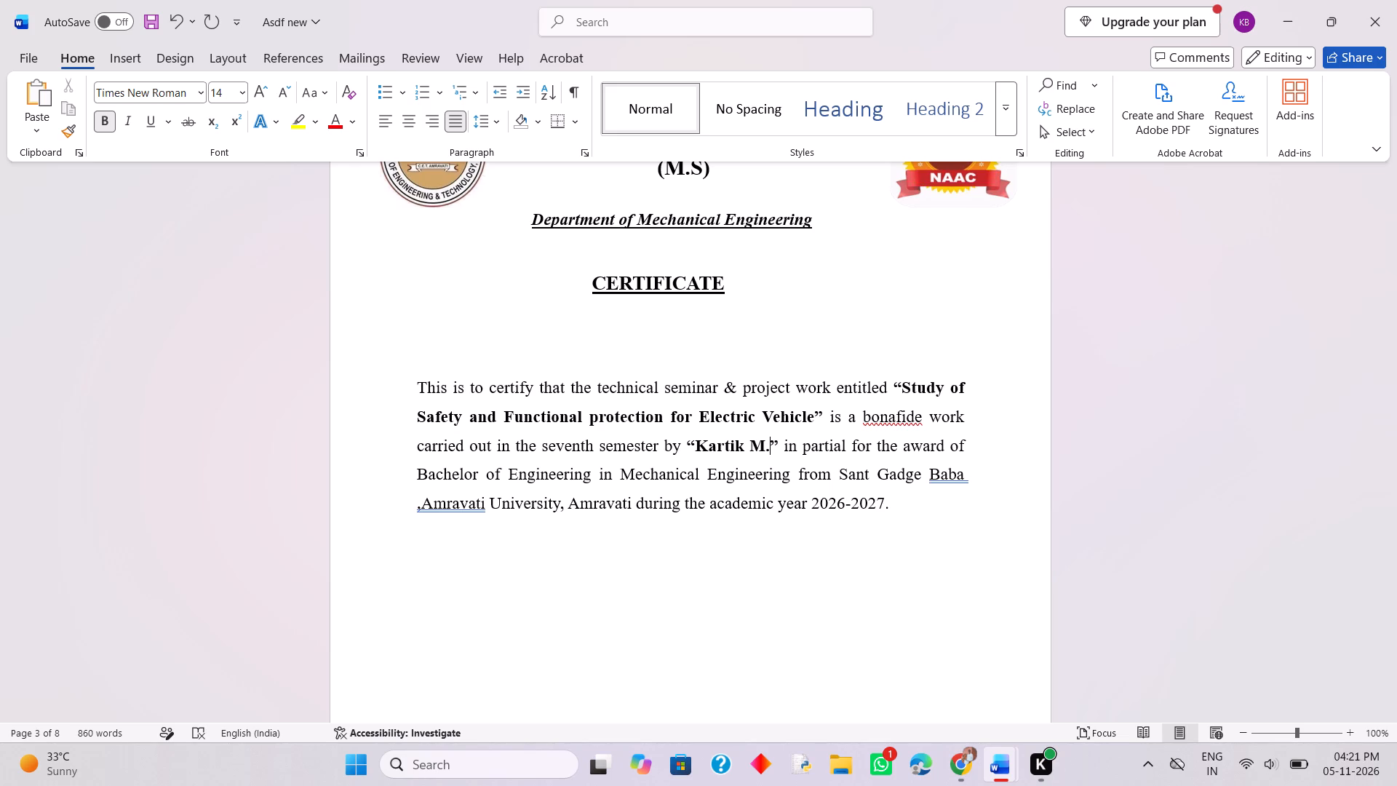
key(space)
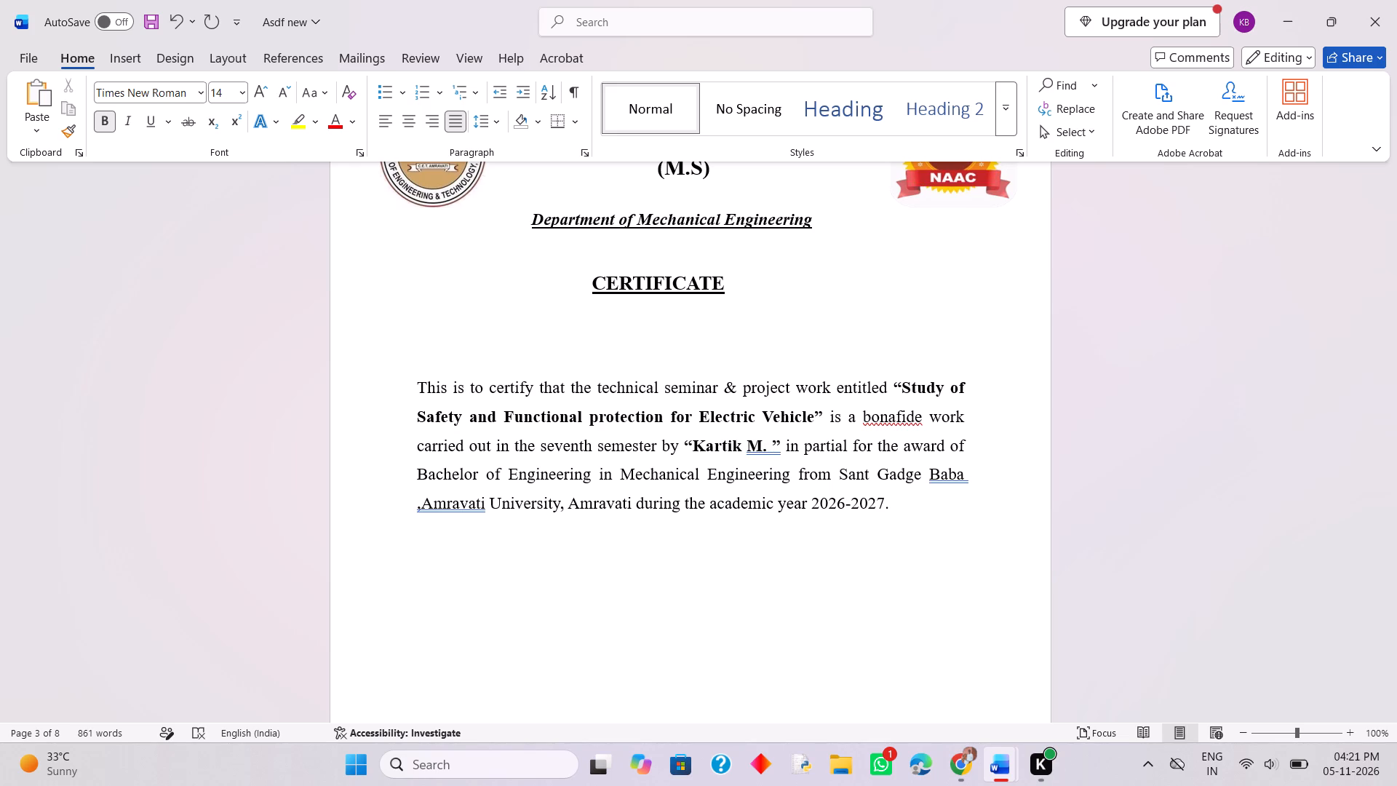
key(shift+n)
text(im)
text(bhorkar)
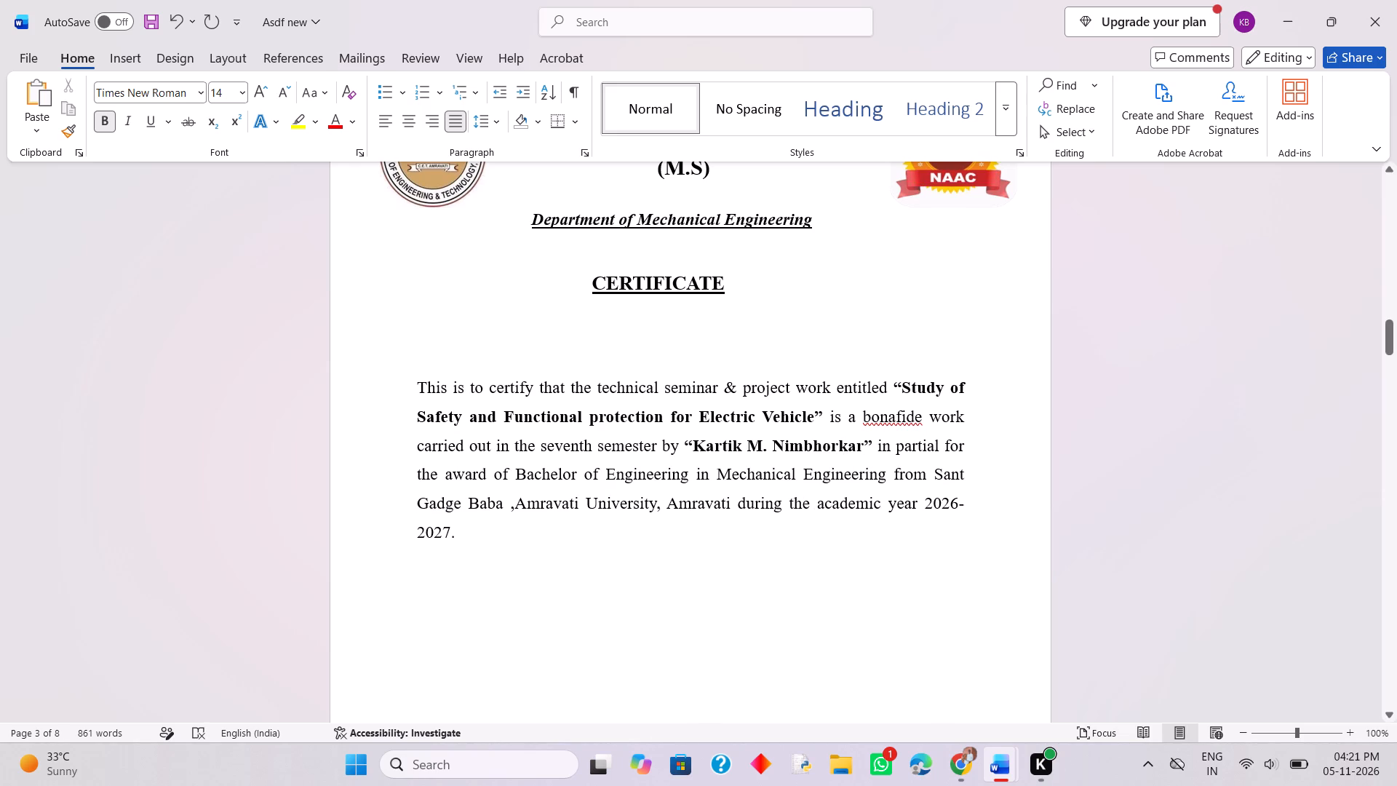
Review the certificate paragraph against the submission details and the Course Outcome table on the preceding page.
scroll(852, 440, up, 1)
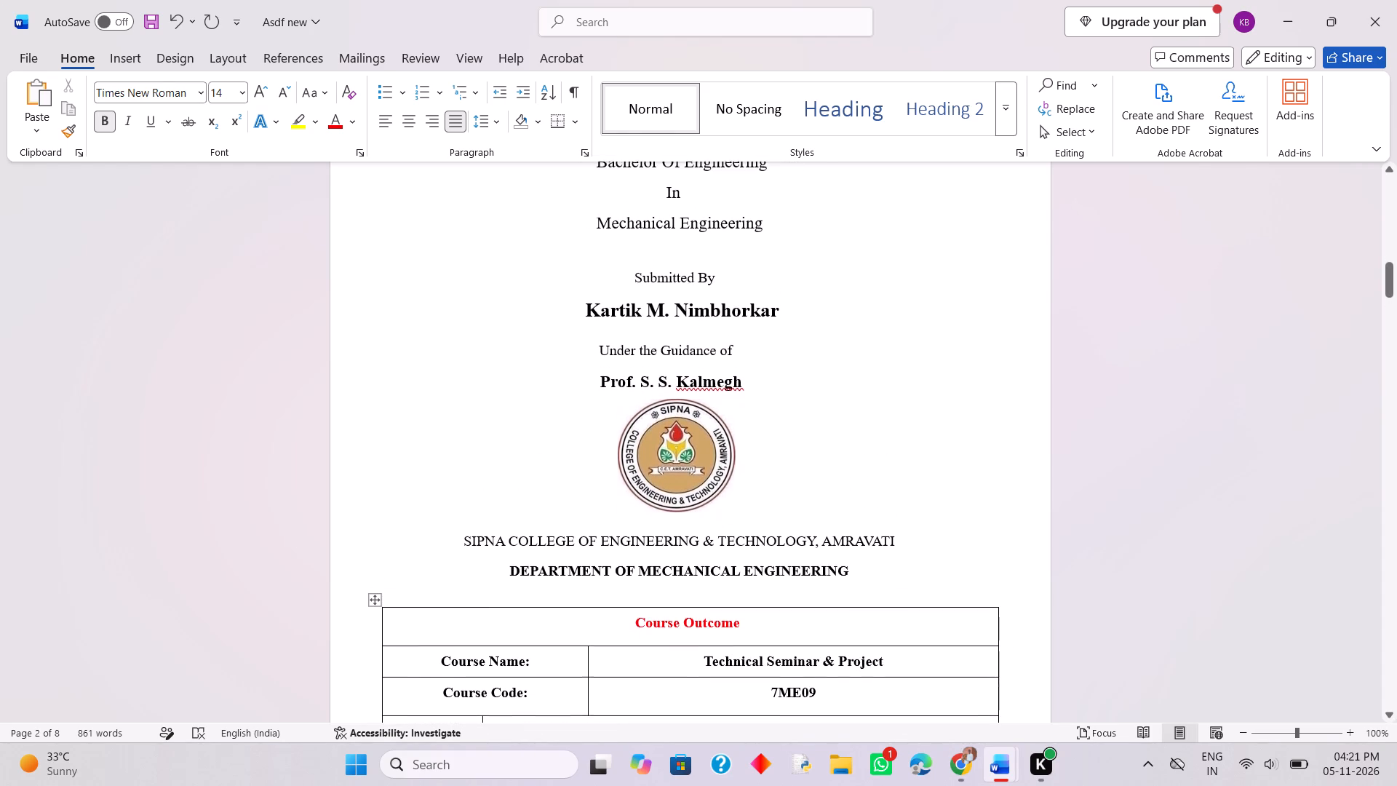
scroll(852, 440, down, 1)
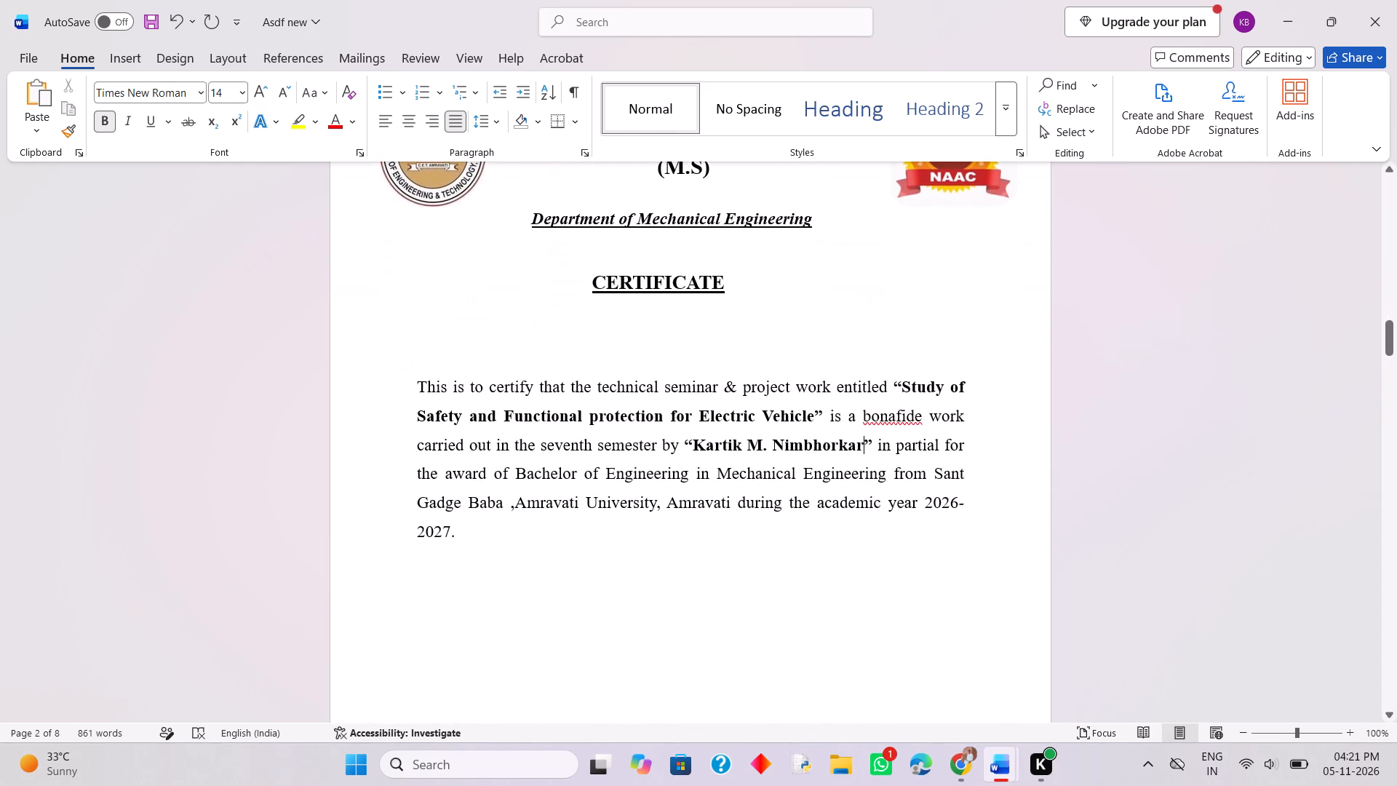
scroll(852, 440, down, 1)
scroll(852, 440, right, 2)
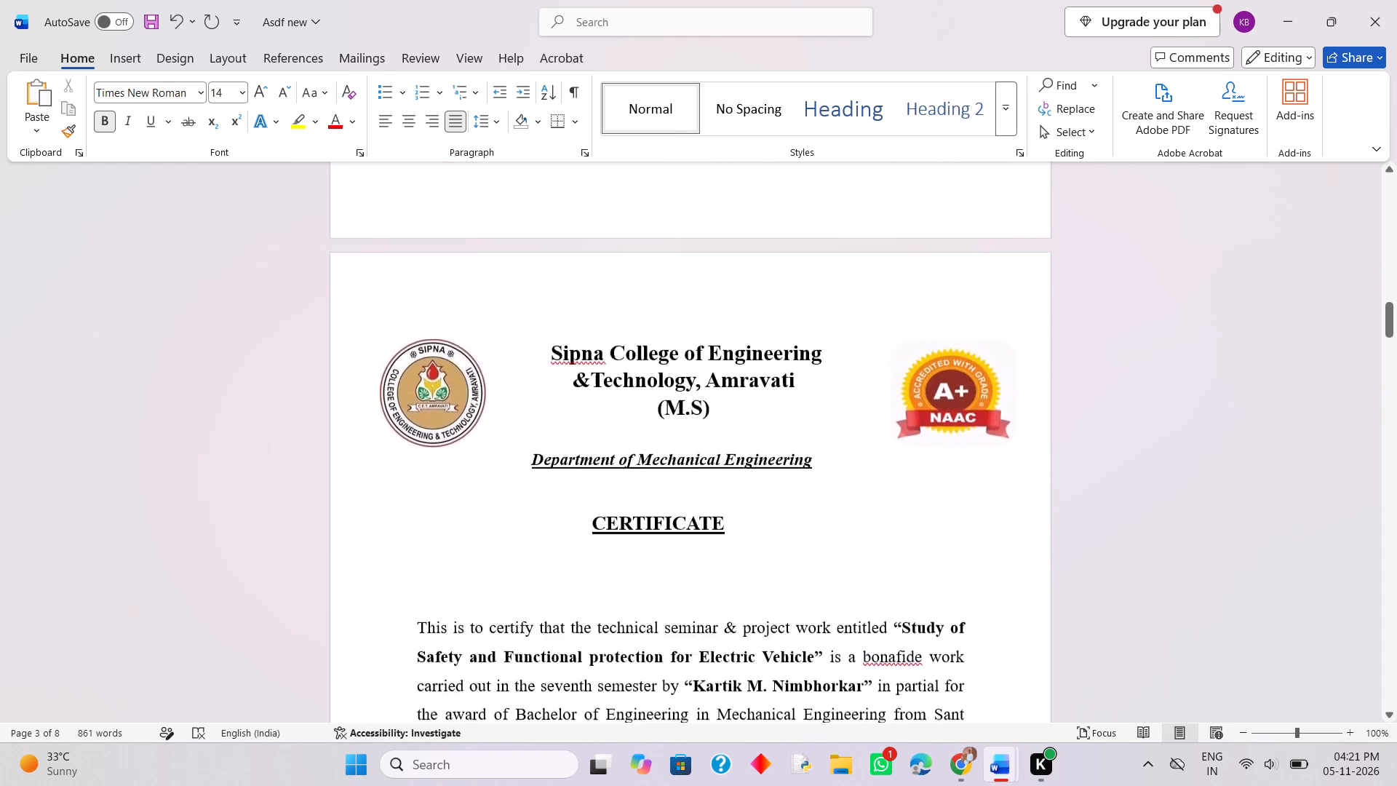
scroll(852, 440, right, 1)
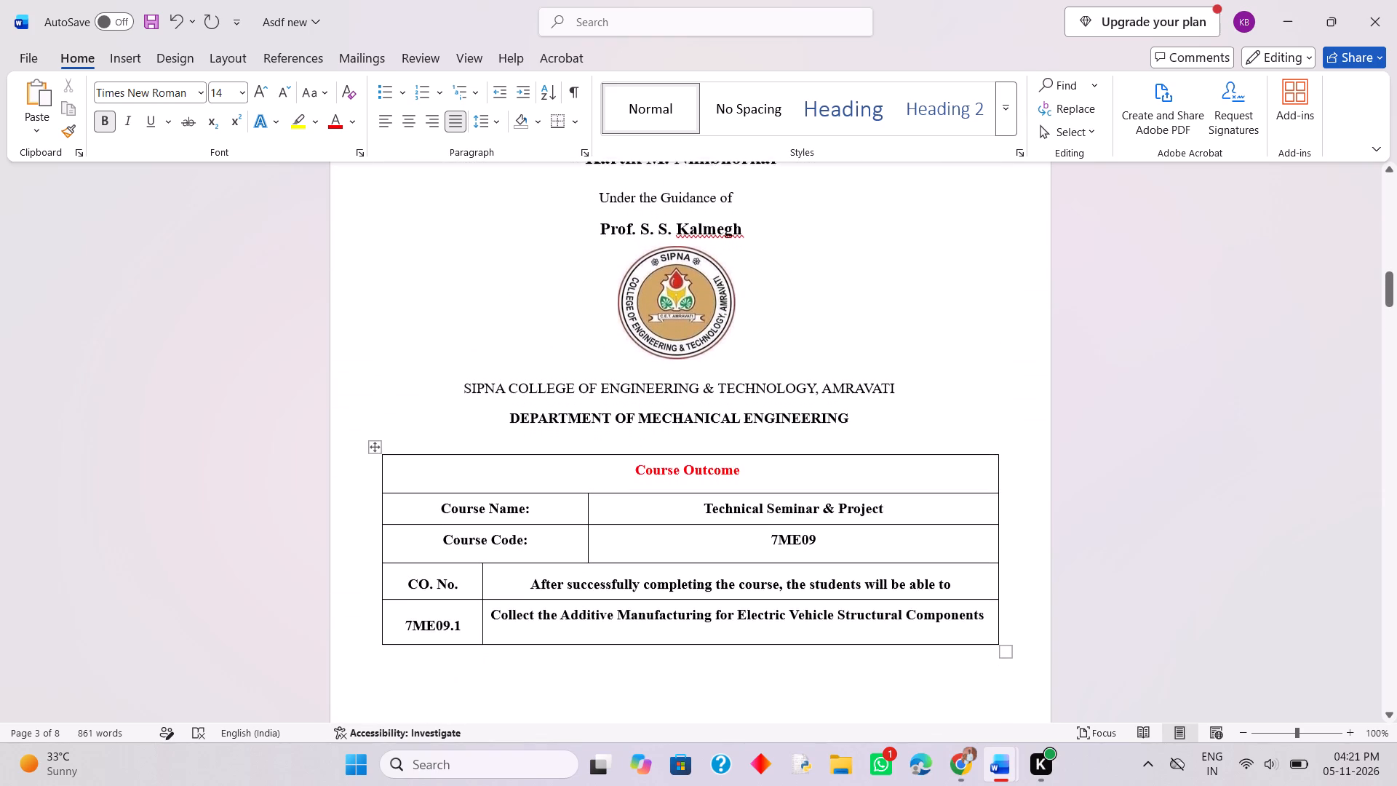
scroll(852, 440, right, 1)
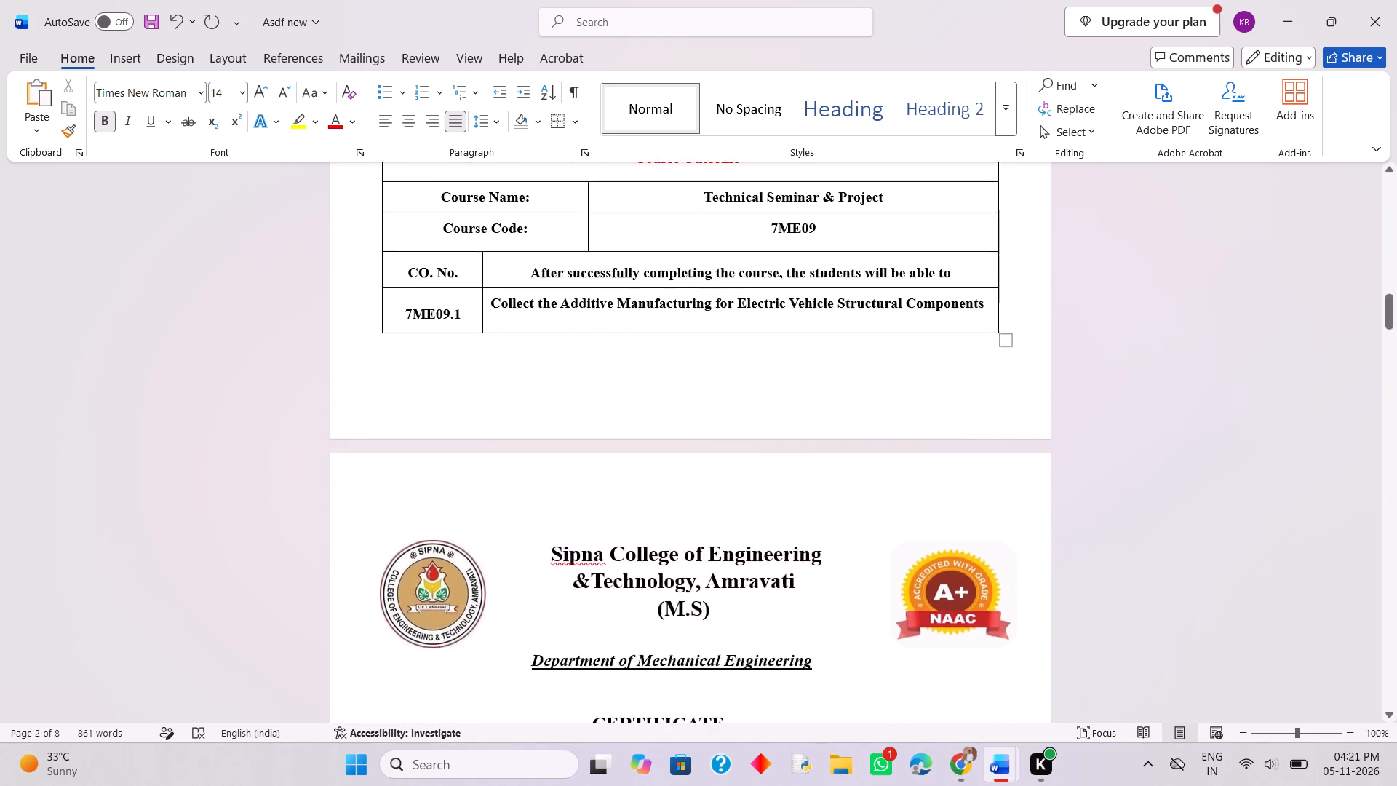
scroll(852, 440, right, 1)
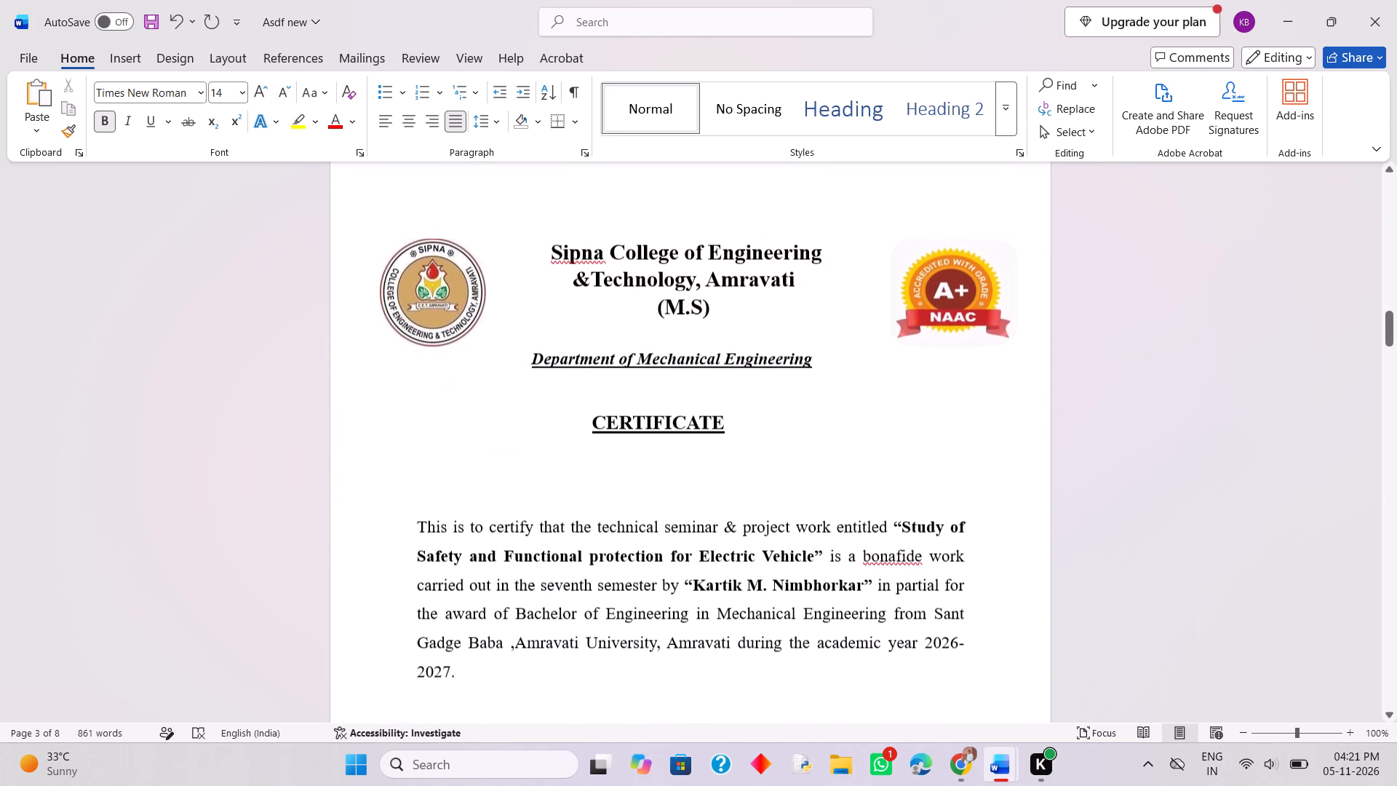
scroll(852, 440, right, 1)
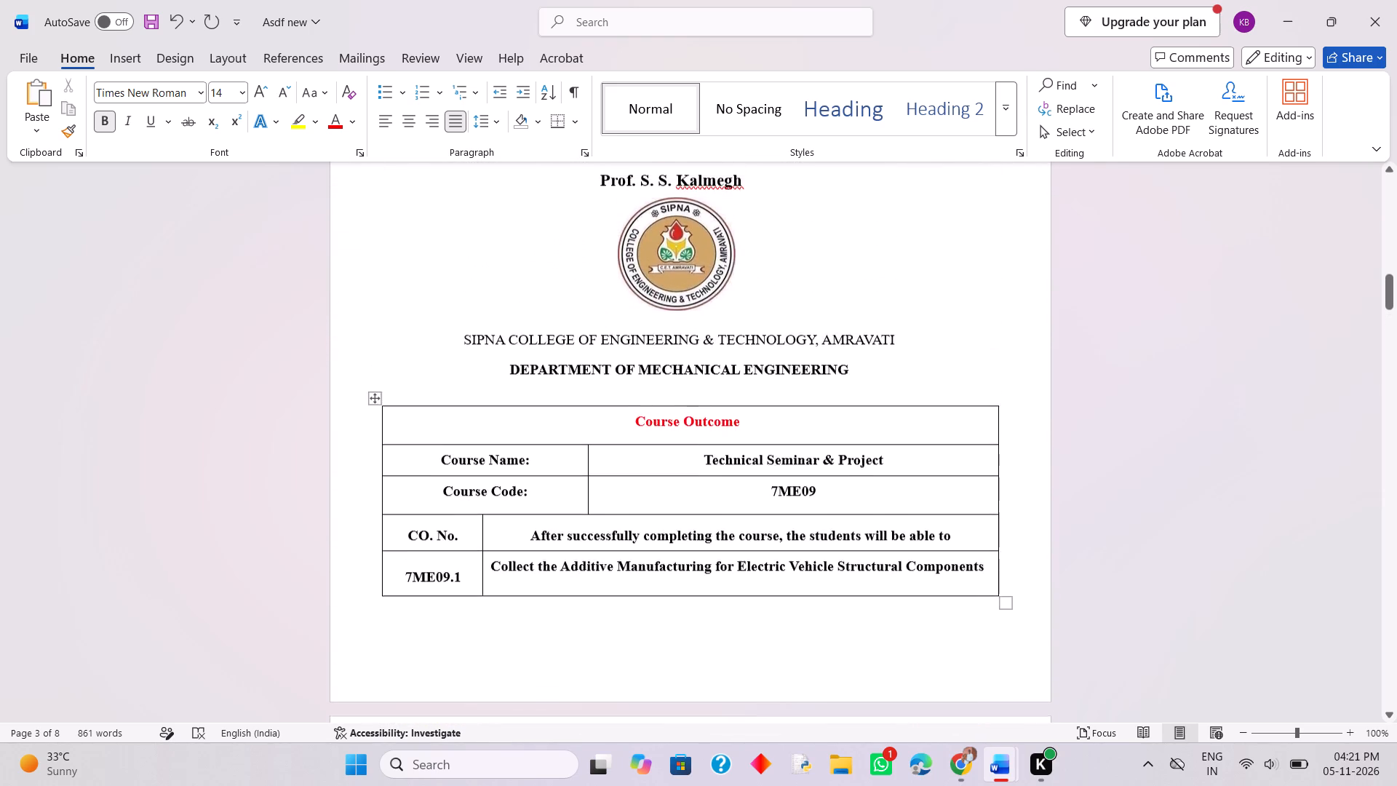
scroll(852, 440, right, 1)
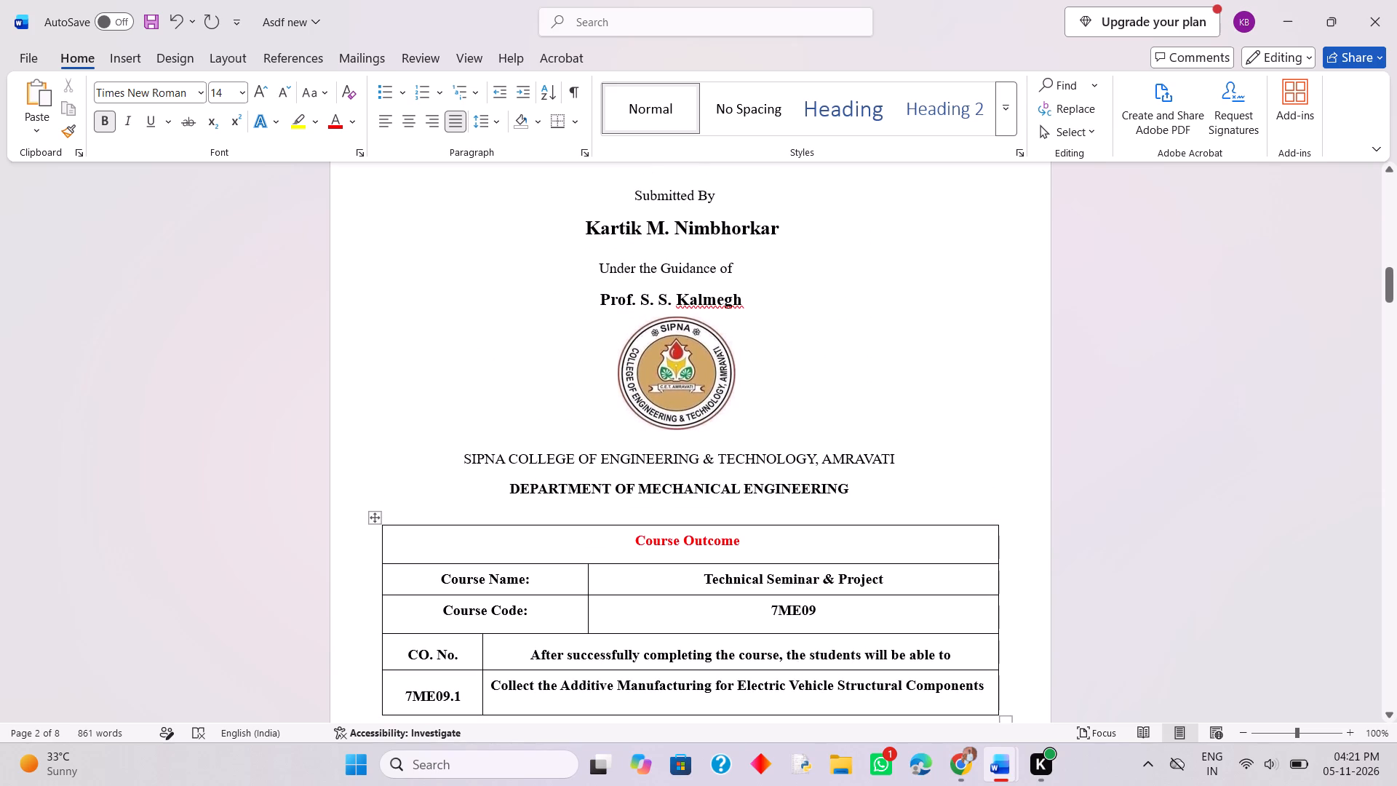
scroll(852, 440, right, 2)
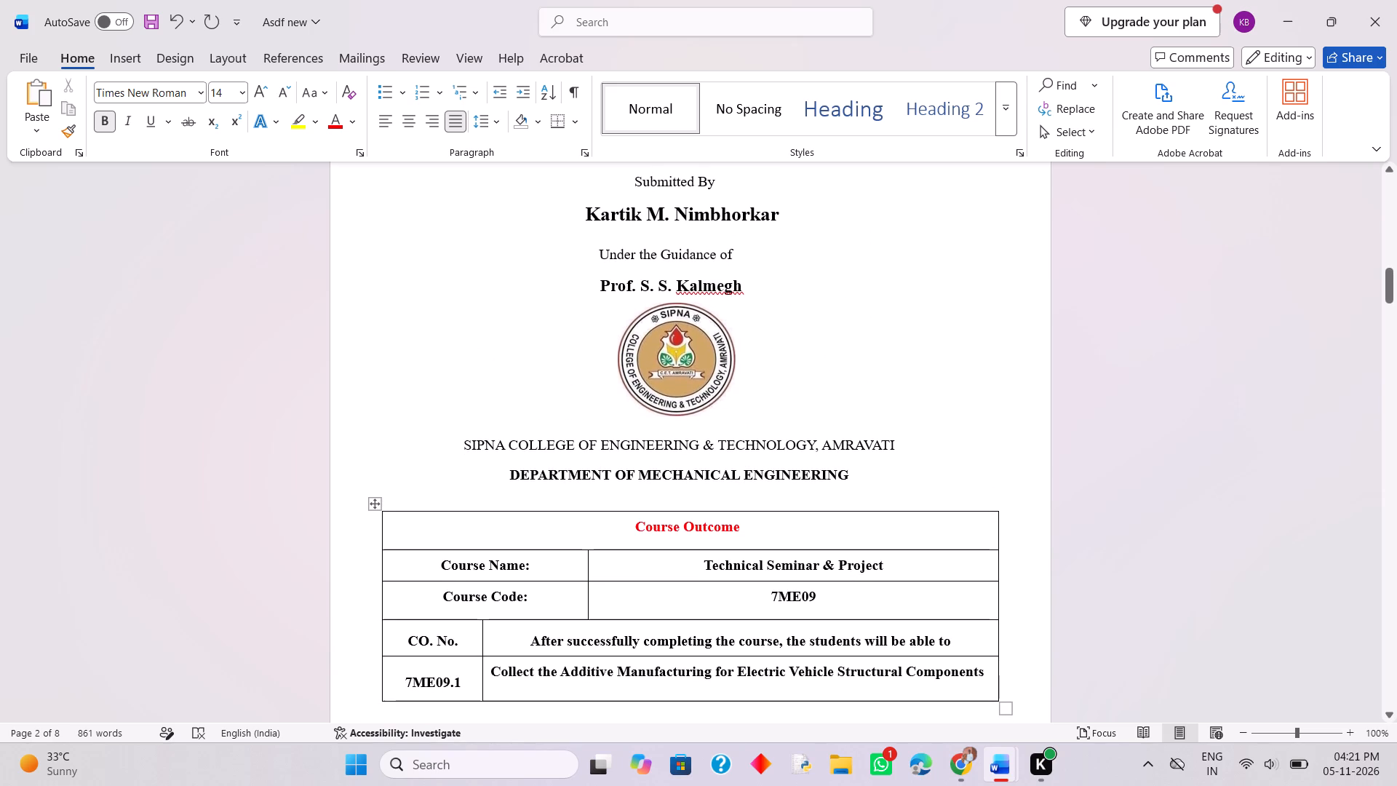
scroll(852, 440, right, 2)
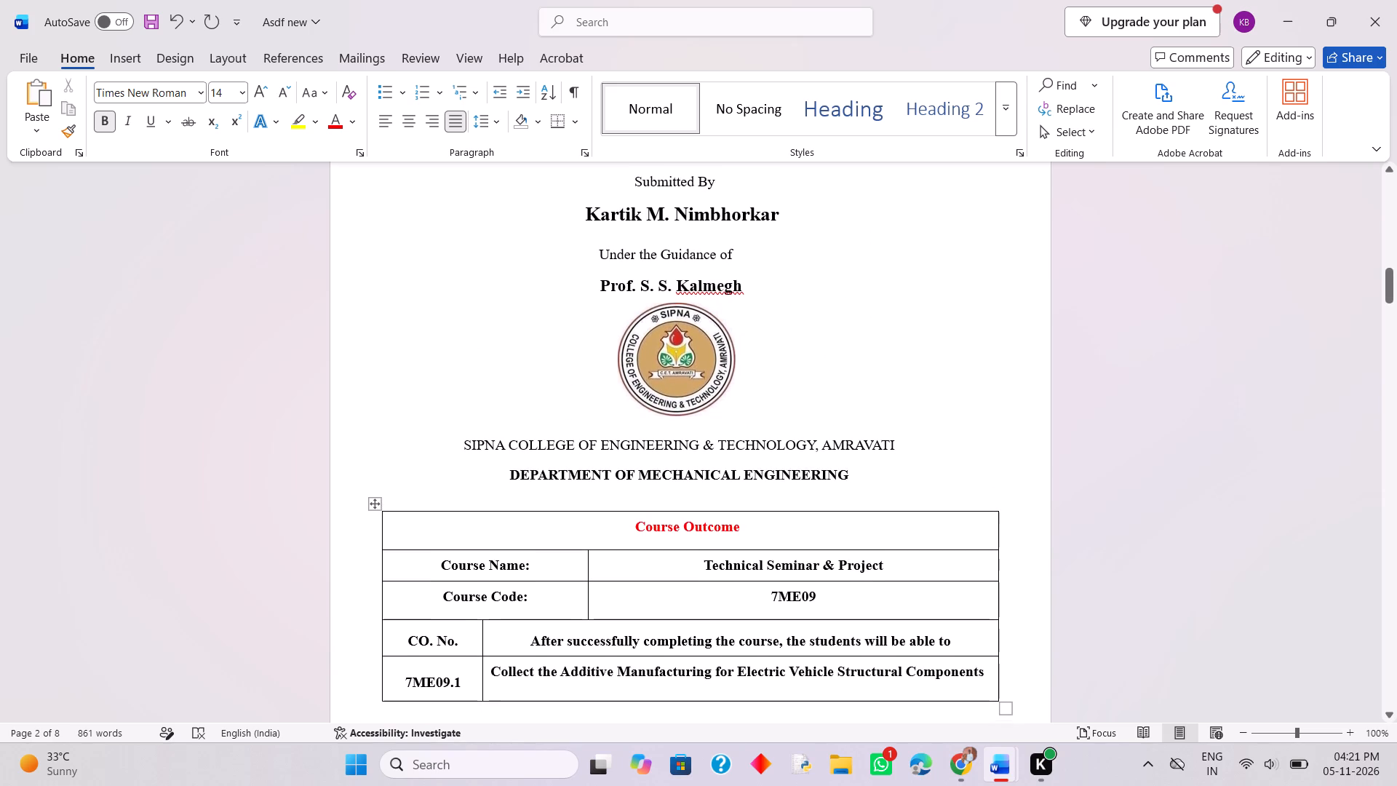
Compare the submission details and Course Outcome table with the project title given in the certificate paragraph.
scroll(852, 440, right, 3)
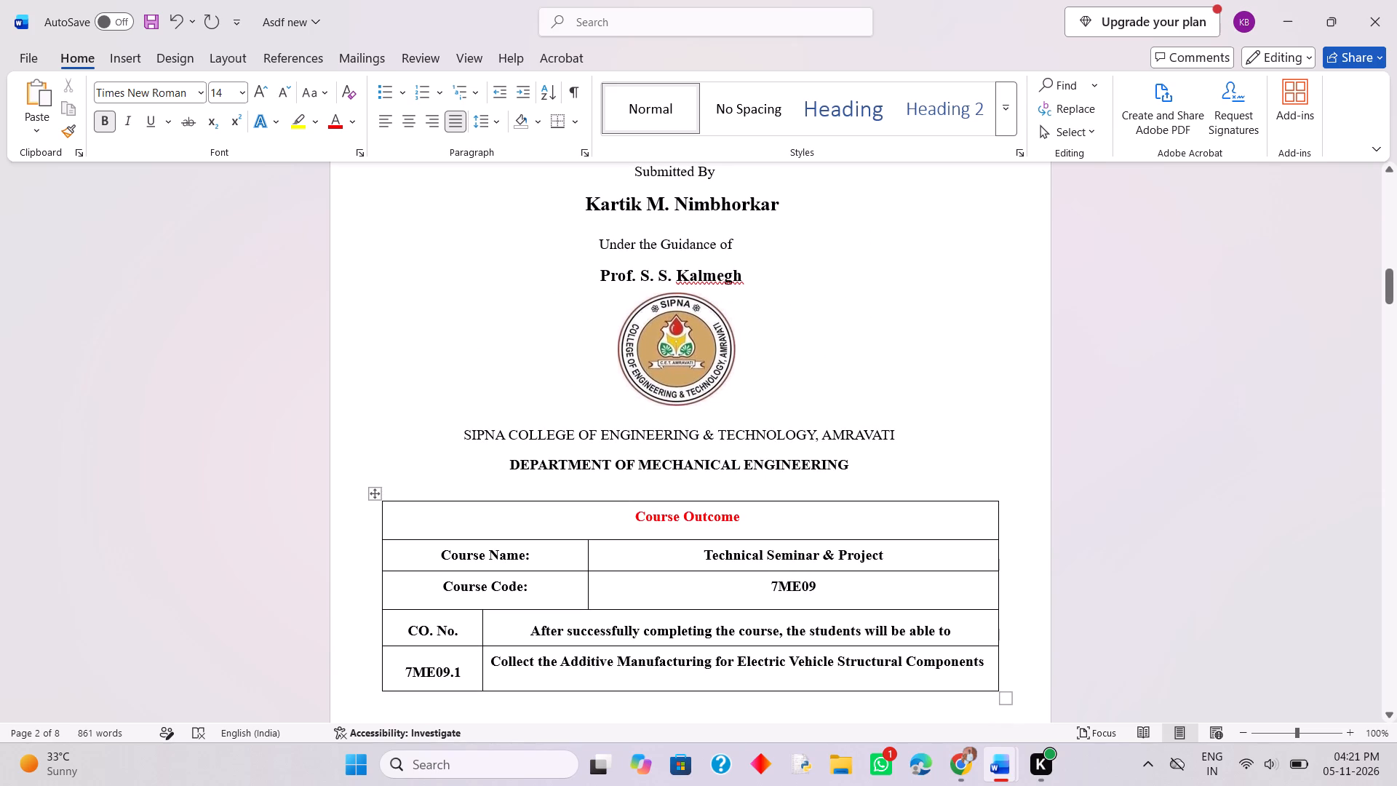
scroll(852, 440, right, 4)
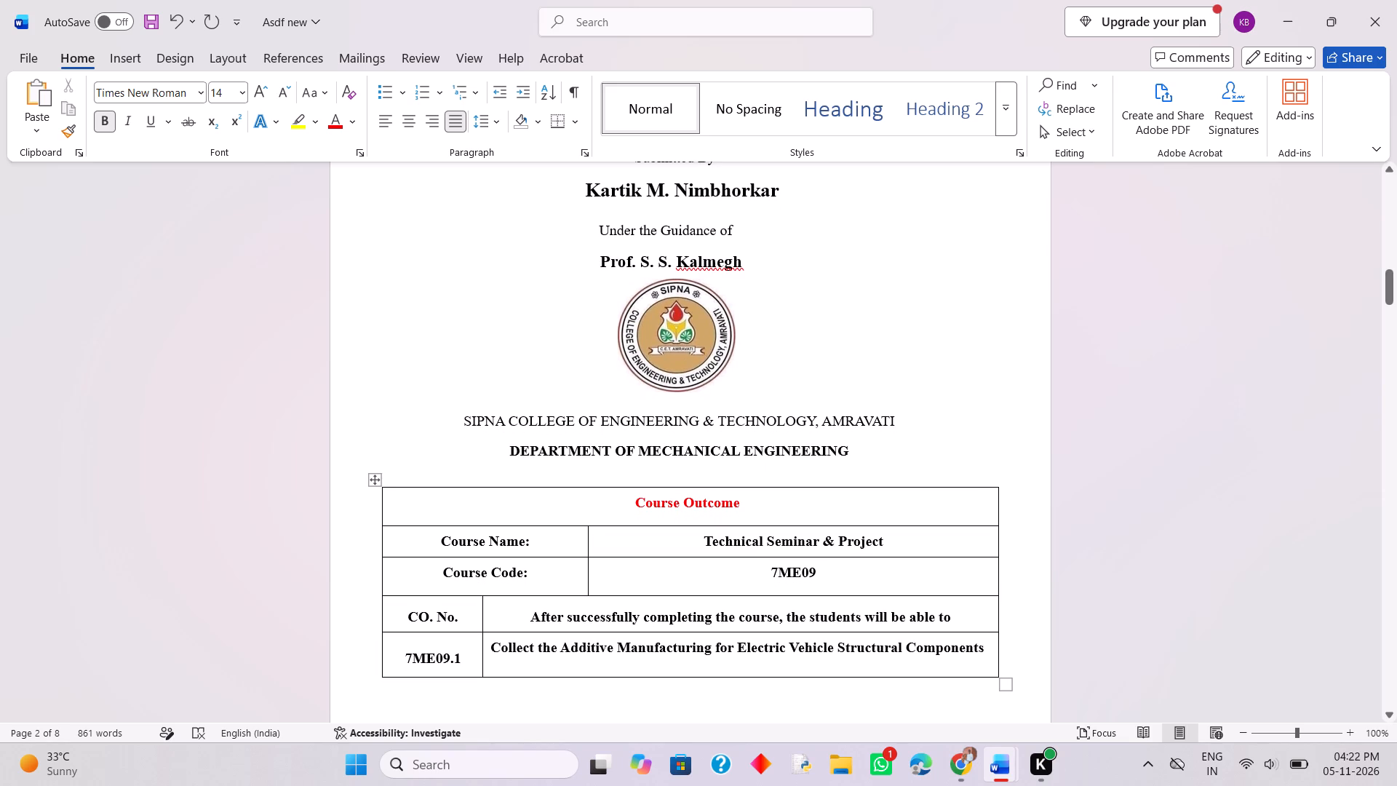
scroll(852, 440, right, 2)
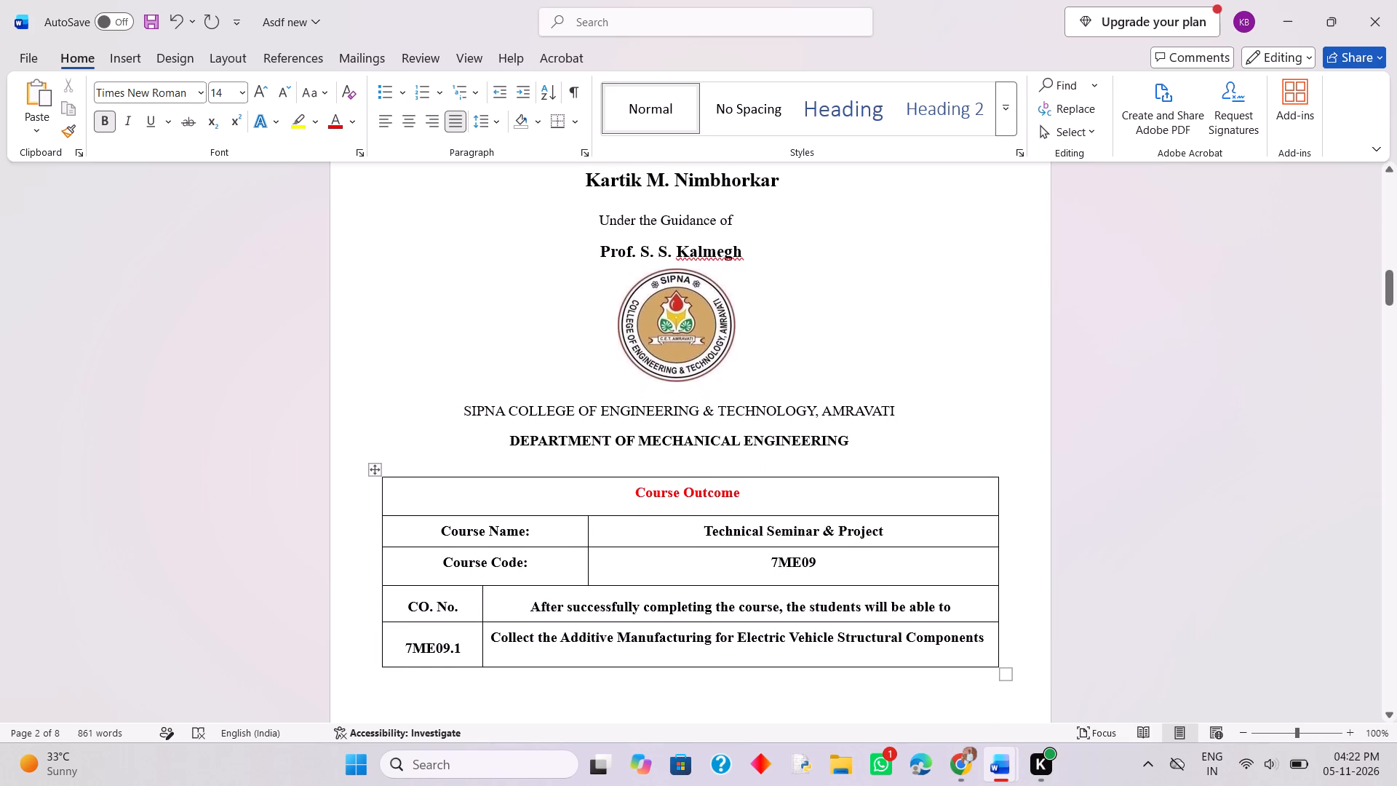
scroll(852, 440, right, 1)
scroll(852, 440, up, 1)
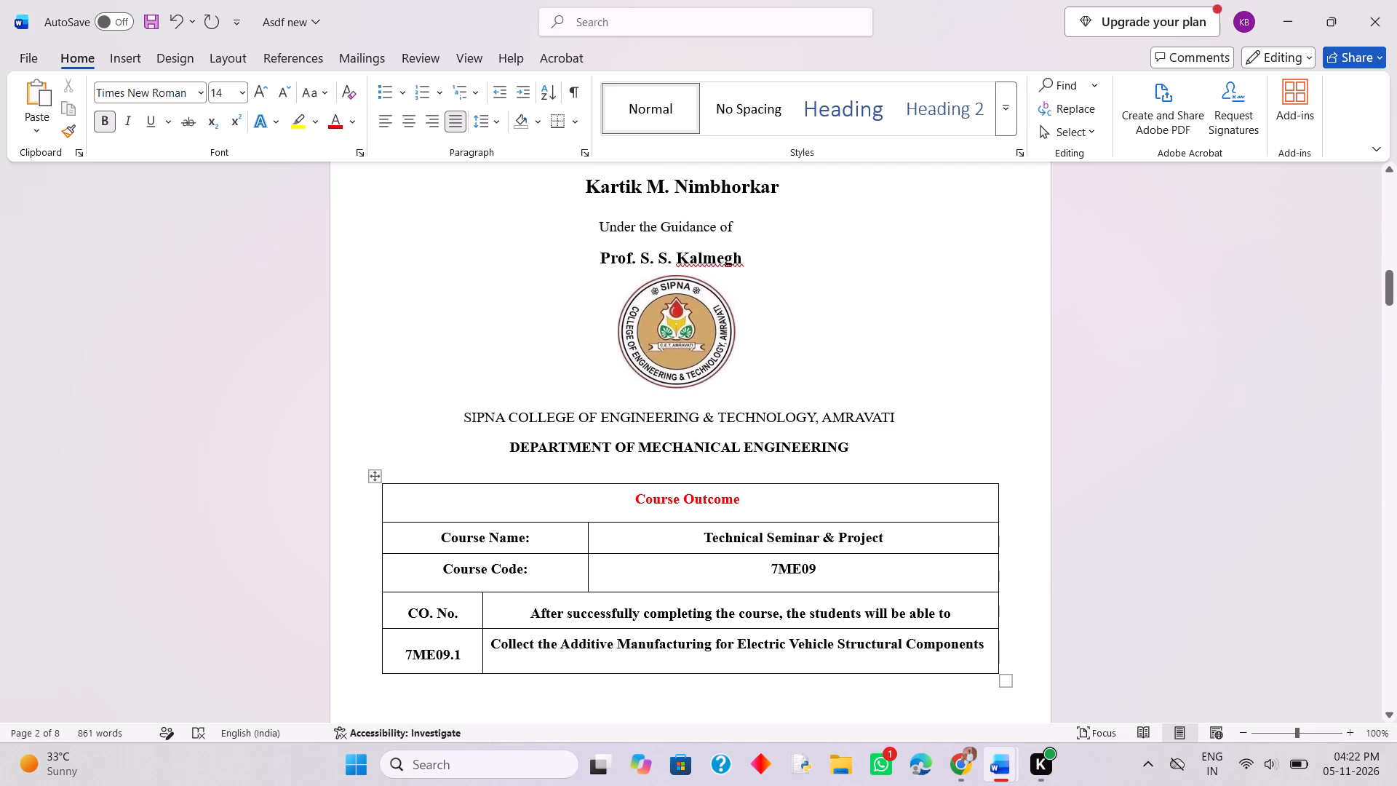
scroll(852, 440, down, 1)
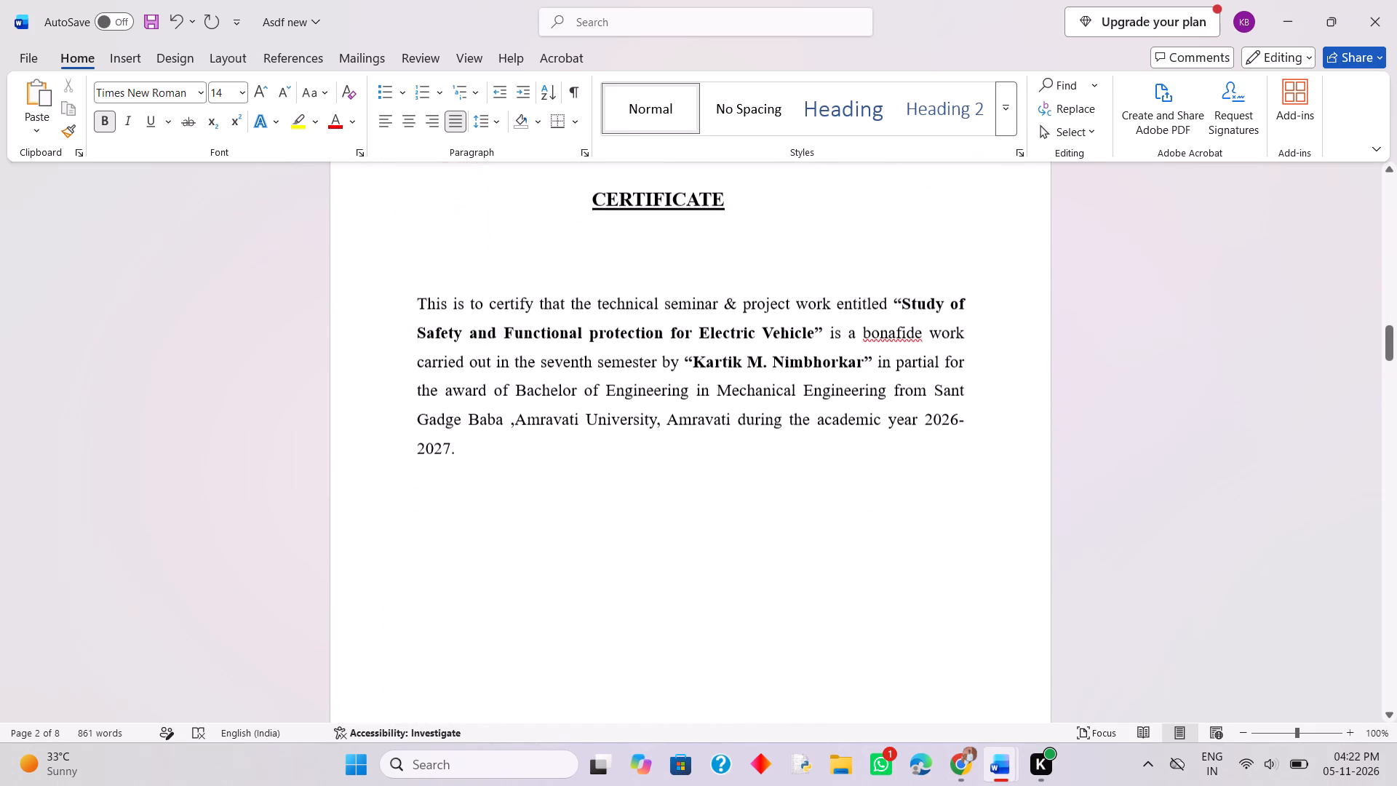
scroll(852, 440, down, 2)
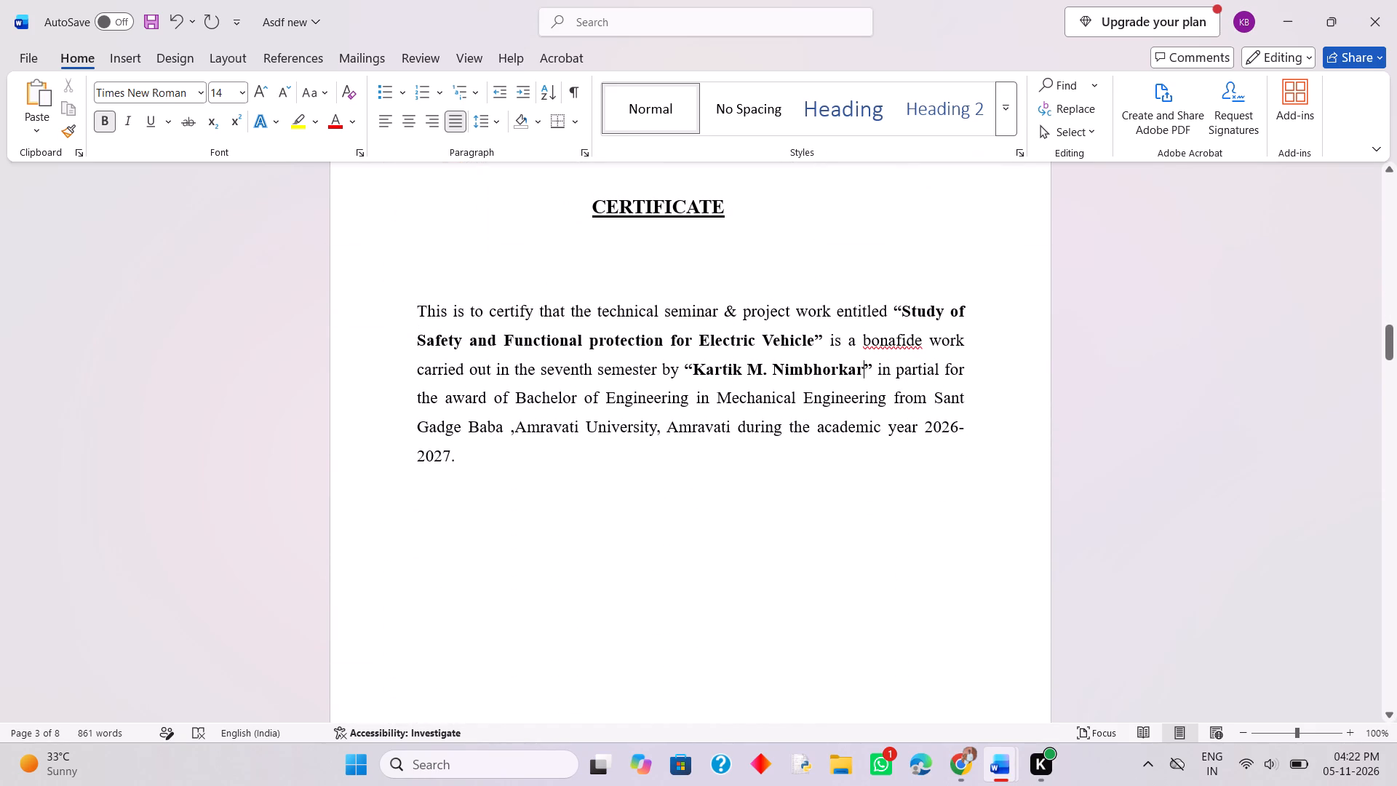
scroll(852, 440, down, 2)
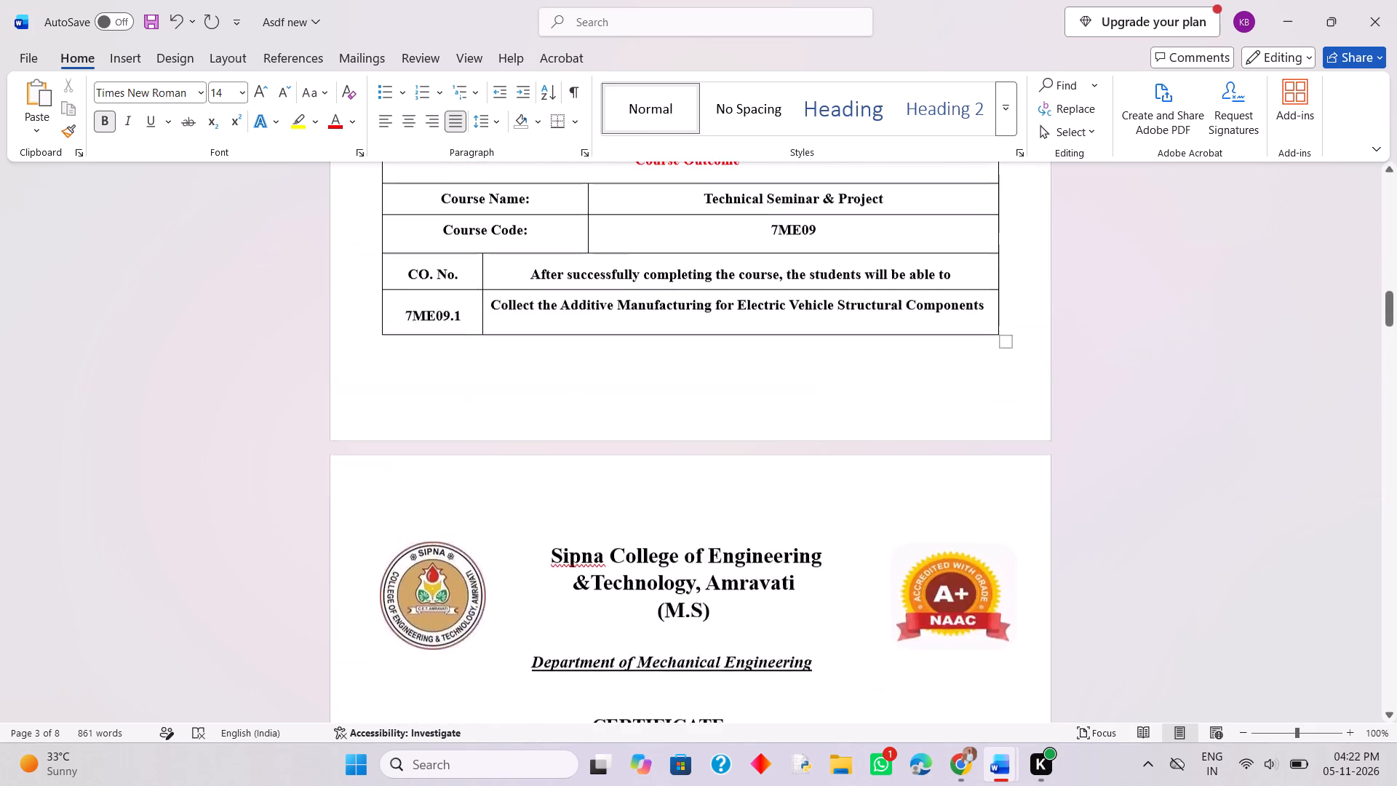
Delete the old project title from between the quotation marks after "entitled" in the certificate paragraph, keeping the quotation marks.
scroll(852, 440, down, 1)
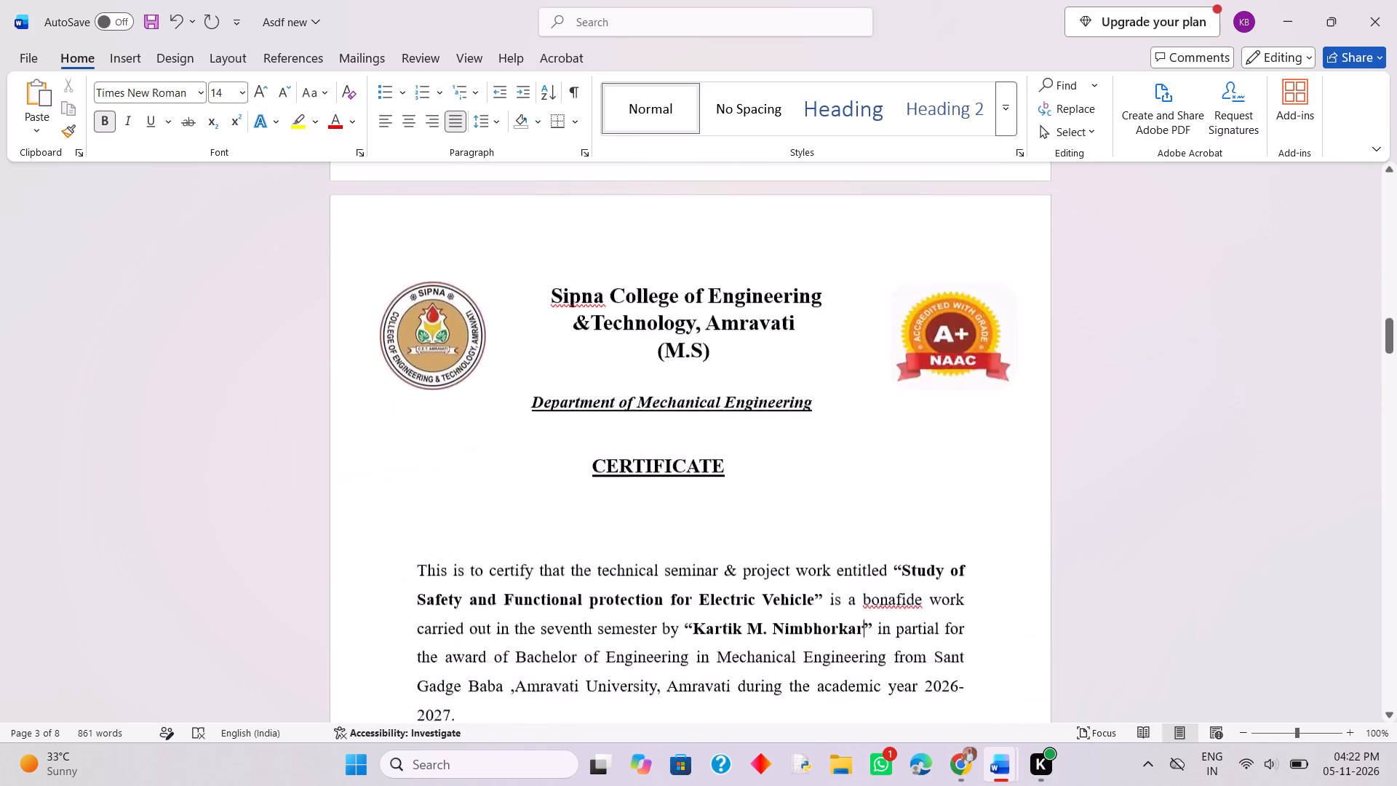
scroll(852, 440, down, 1)
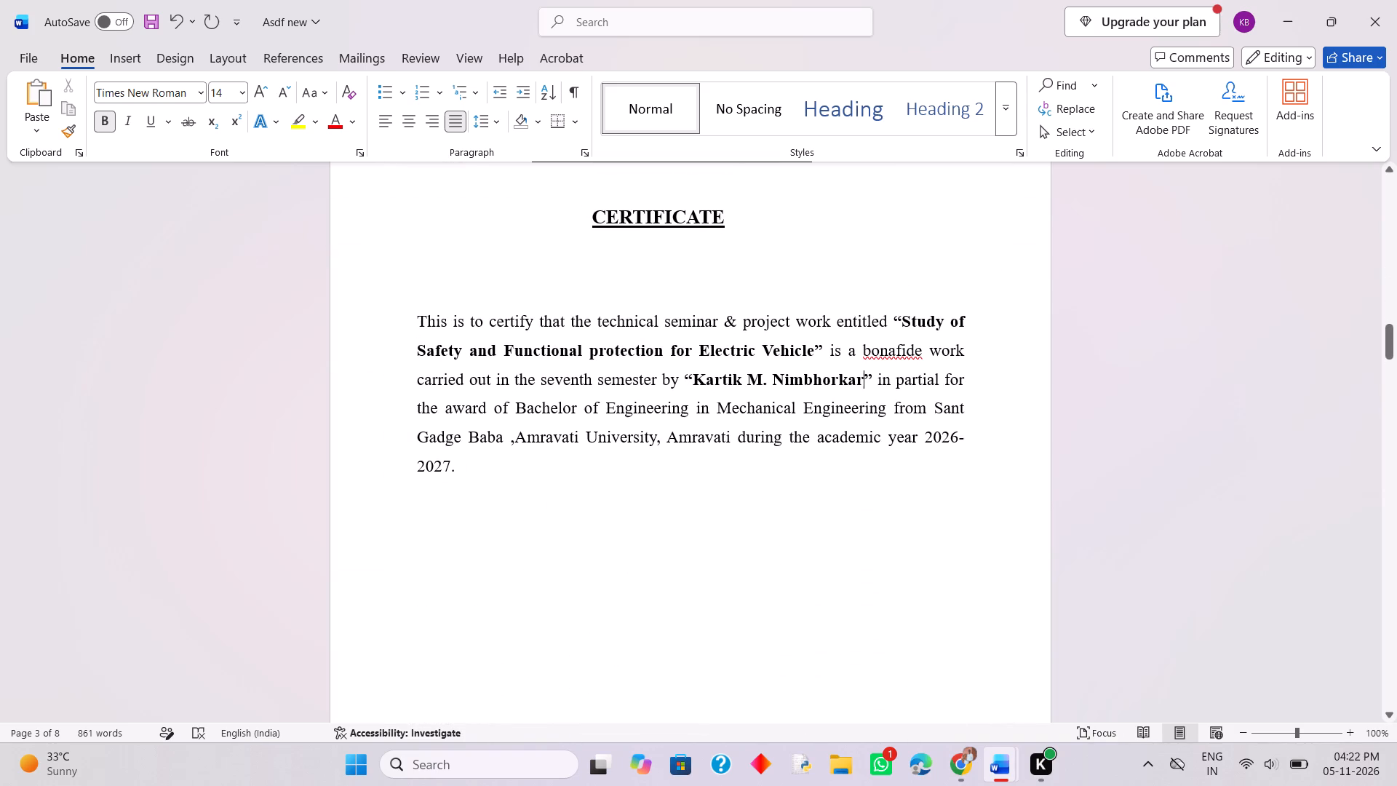
click(816, 348)
key(ctrl+BackSpace)
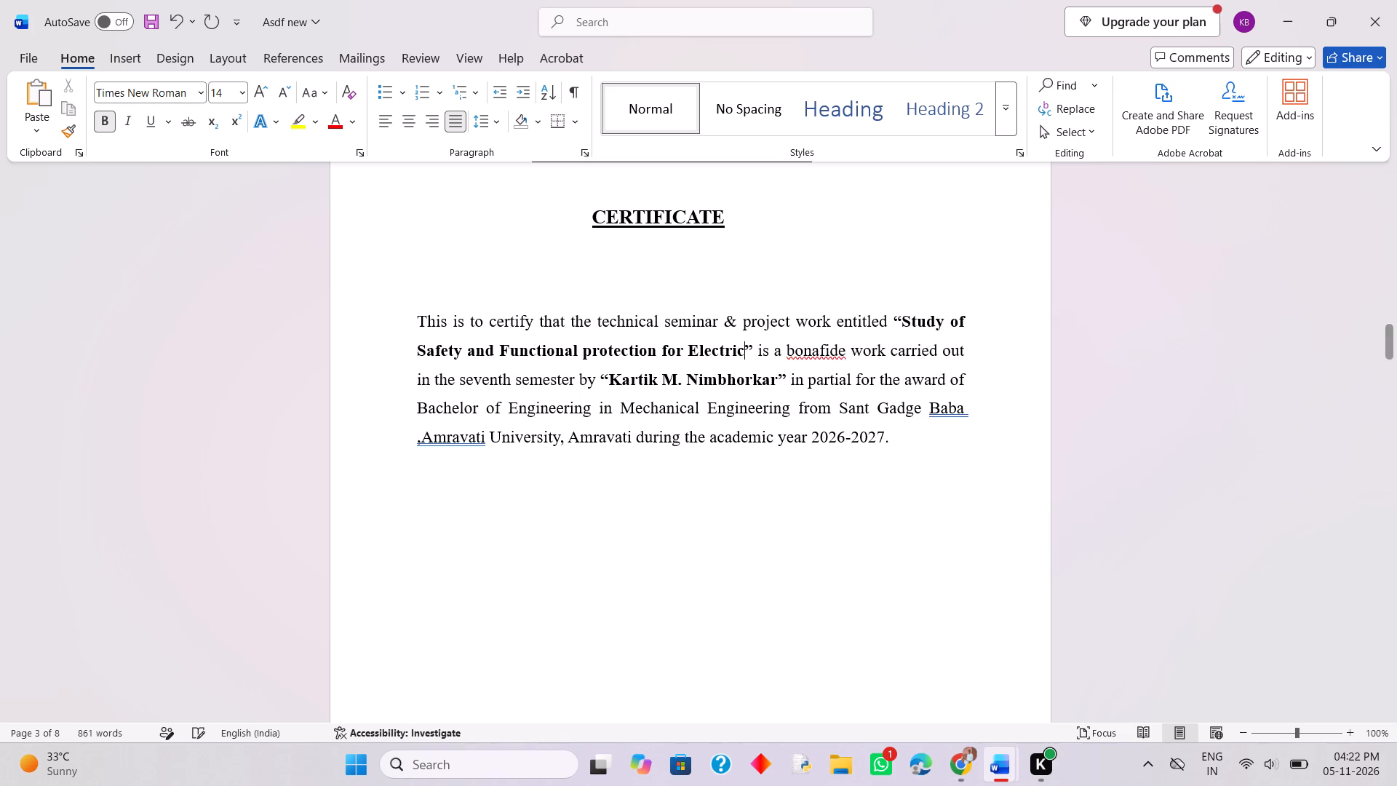
key(ctrl+BackSpace)
key(ctrl+BackSpace)
key(ctrl+BackSpace)
key(ctrl+BackSpace)
key(ctrl+BackSpace)
key(ctrl+BackSpace)
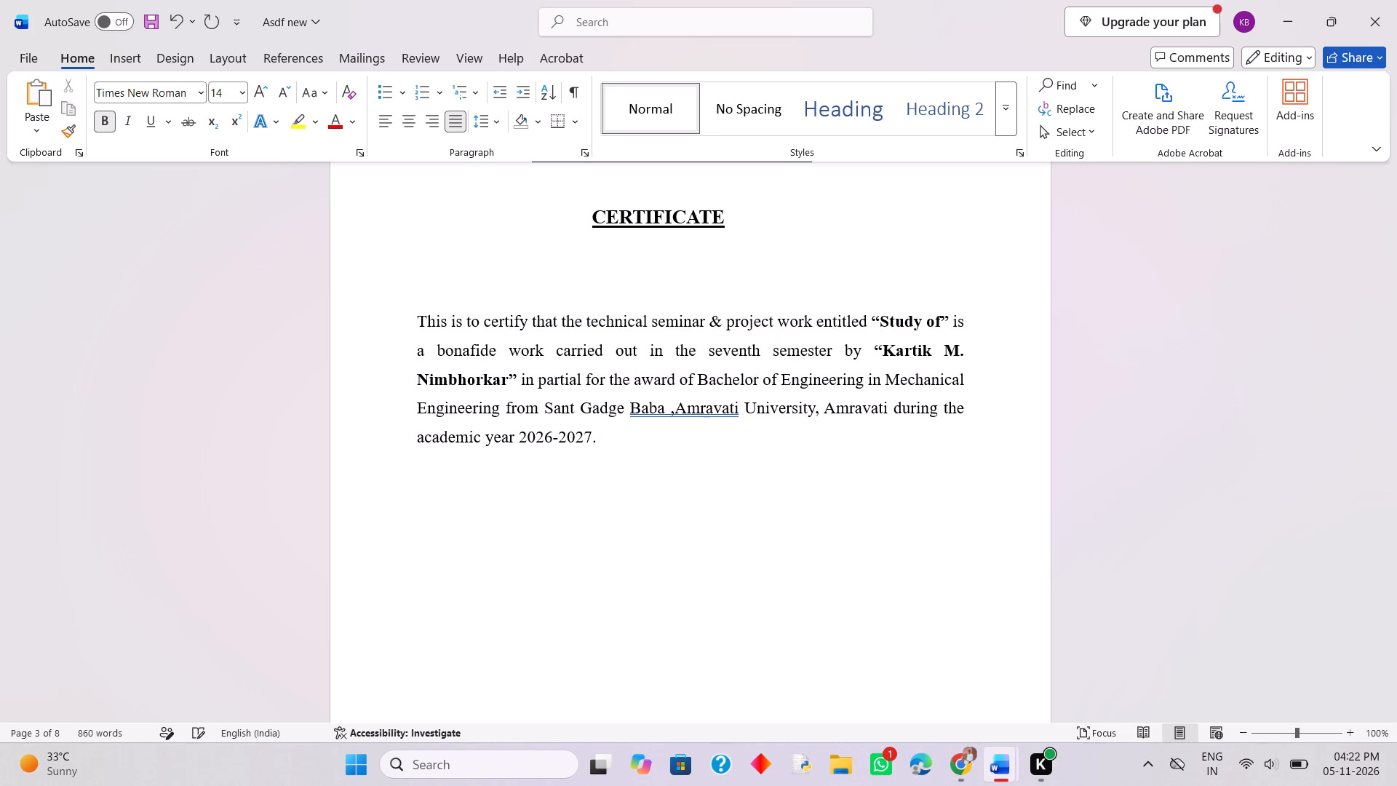
key(ctrl+BackSpace)
key(ctrl+BackSpace)
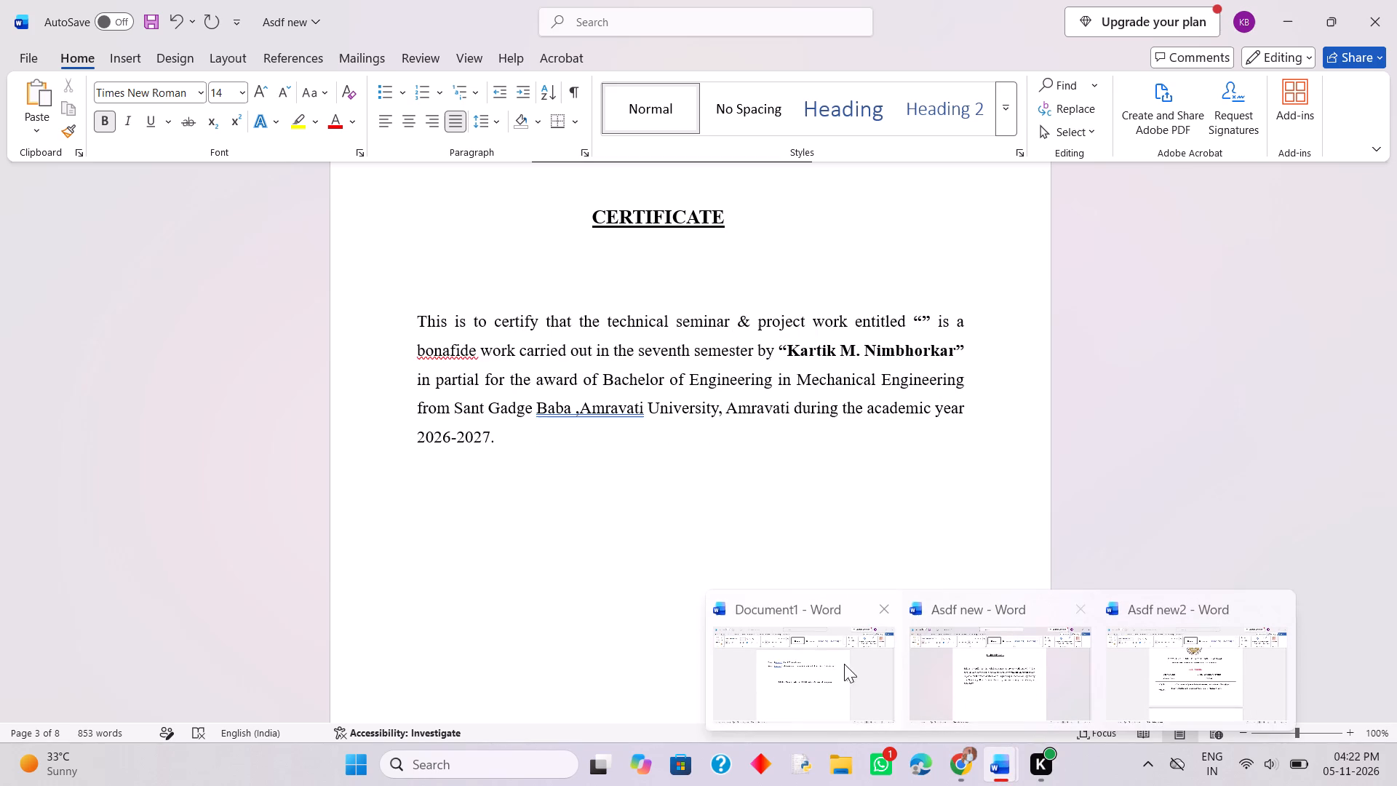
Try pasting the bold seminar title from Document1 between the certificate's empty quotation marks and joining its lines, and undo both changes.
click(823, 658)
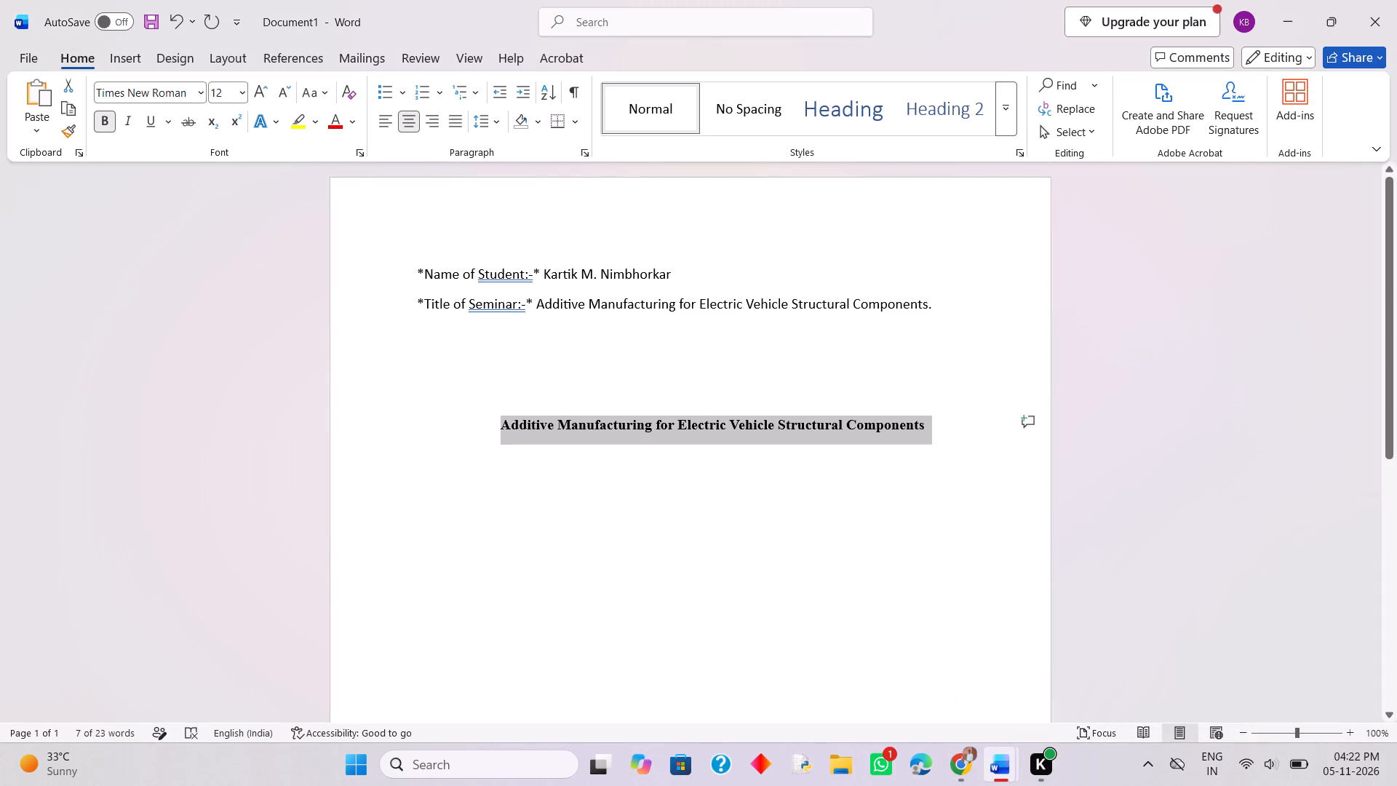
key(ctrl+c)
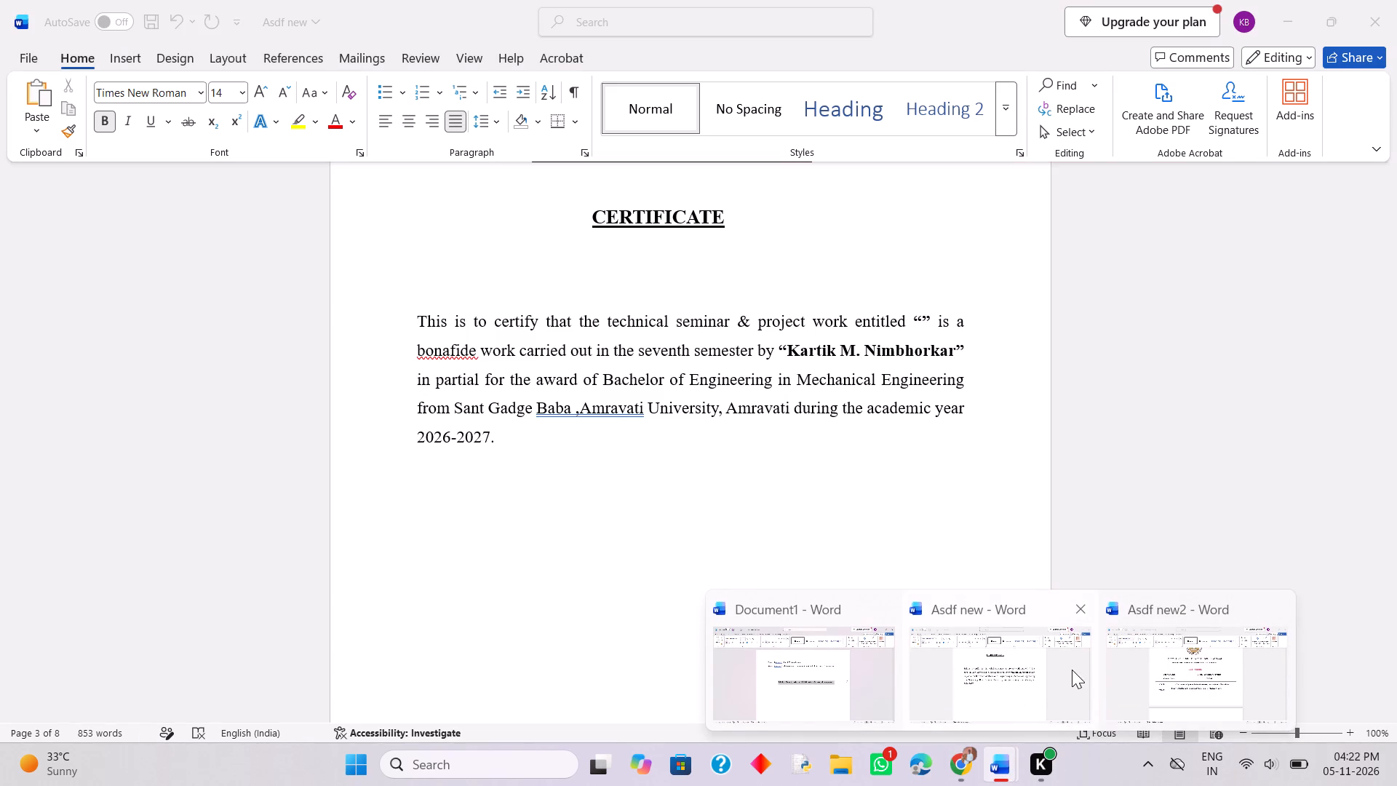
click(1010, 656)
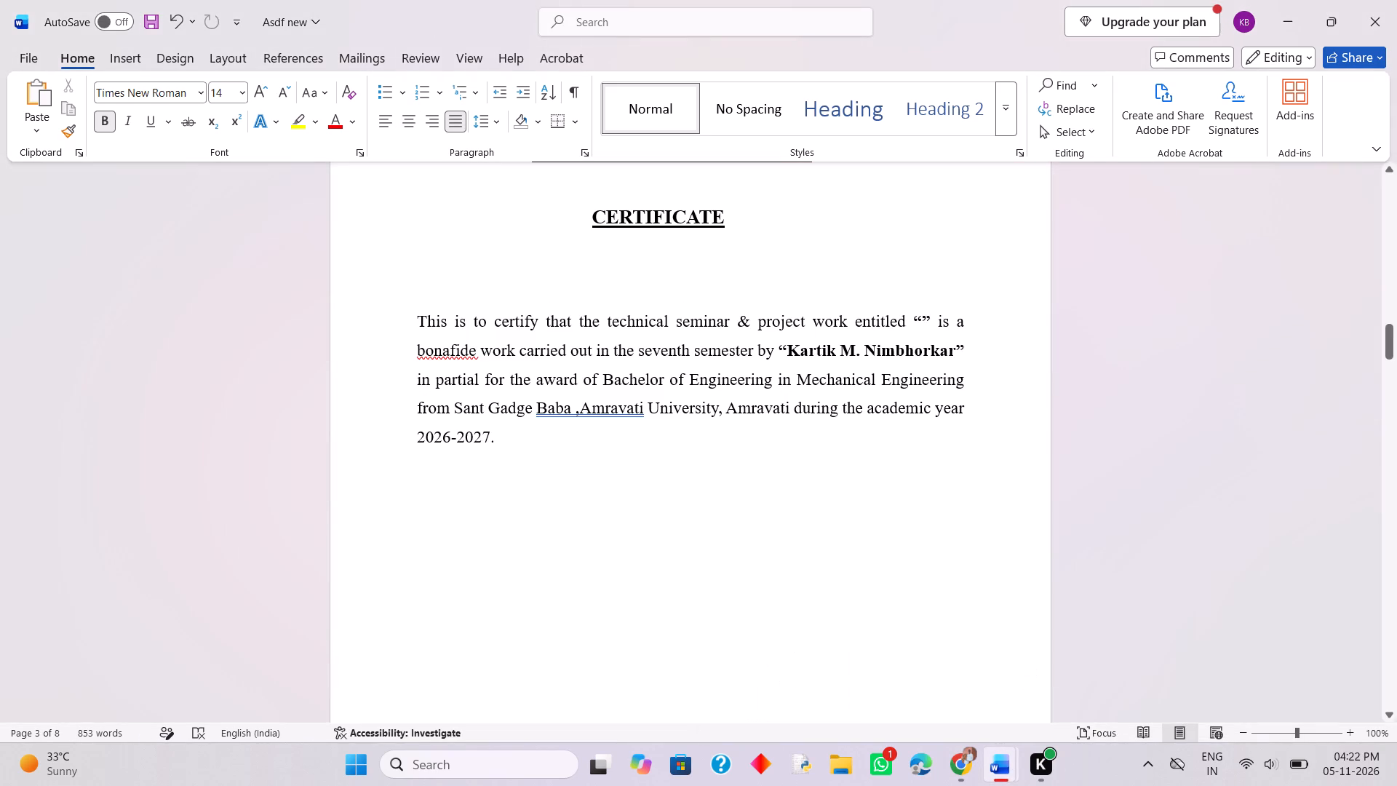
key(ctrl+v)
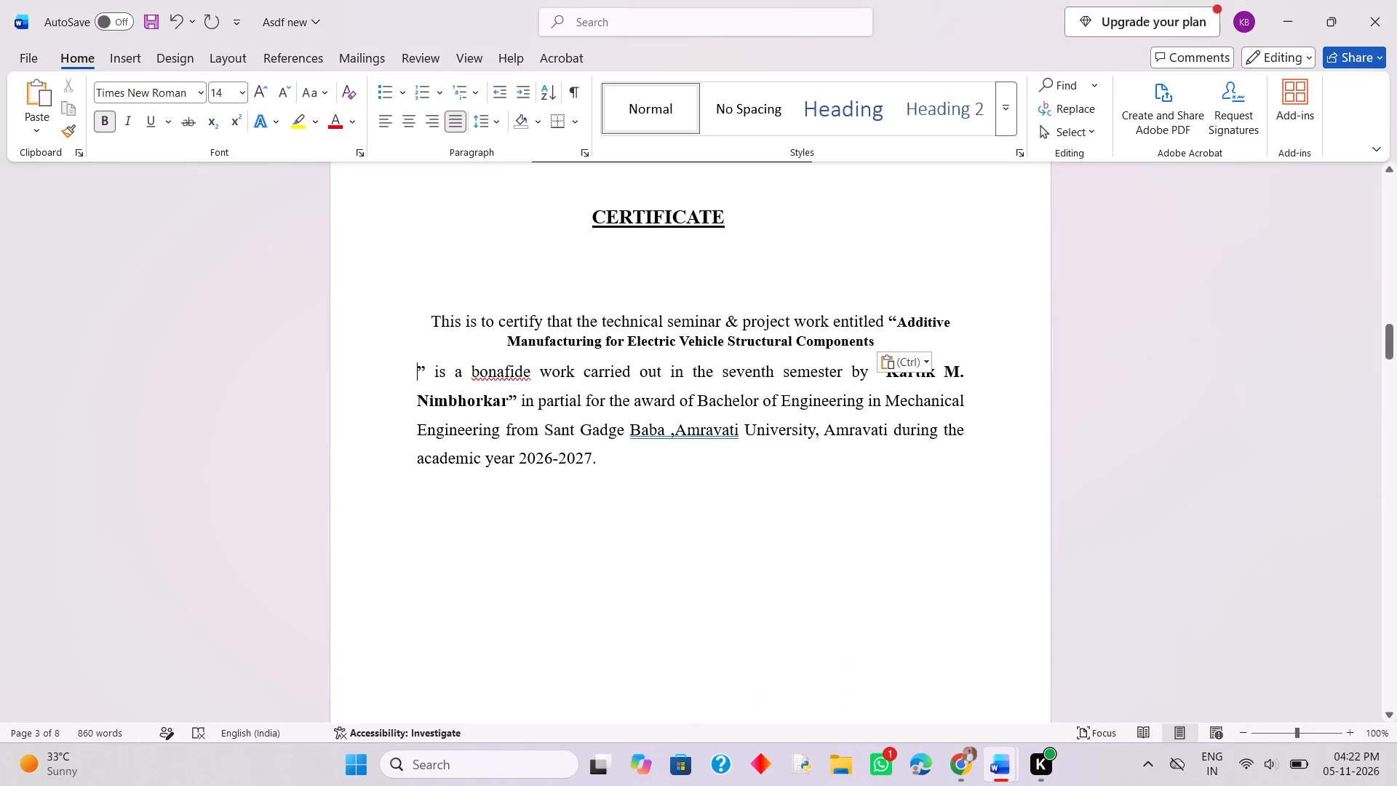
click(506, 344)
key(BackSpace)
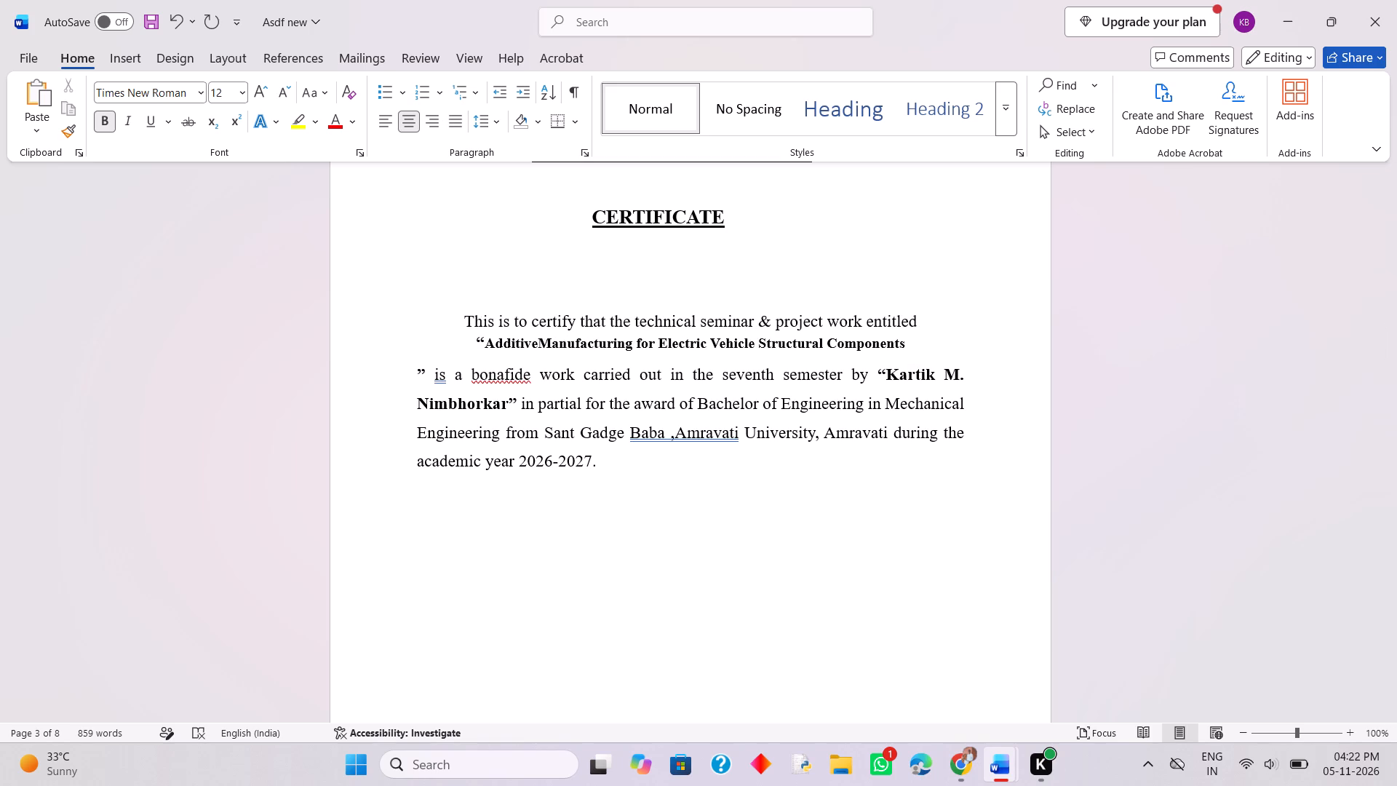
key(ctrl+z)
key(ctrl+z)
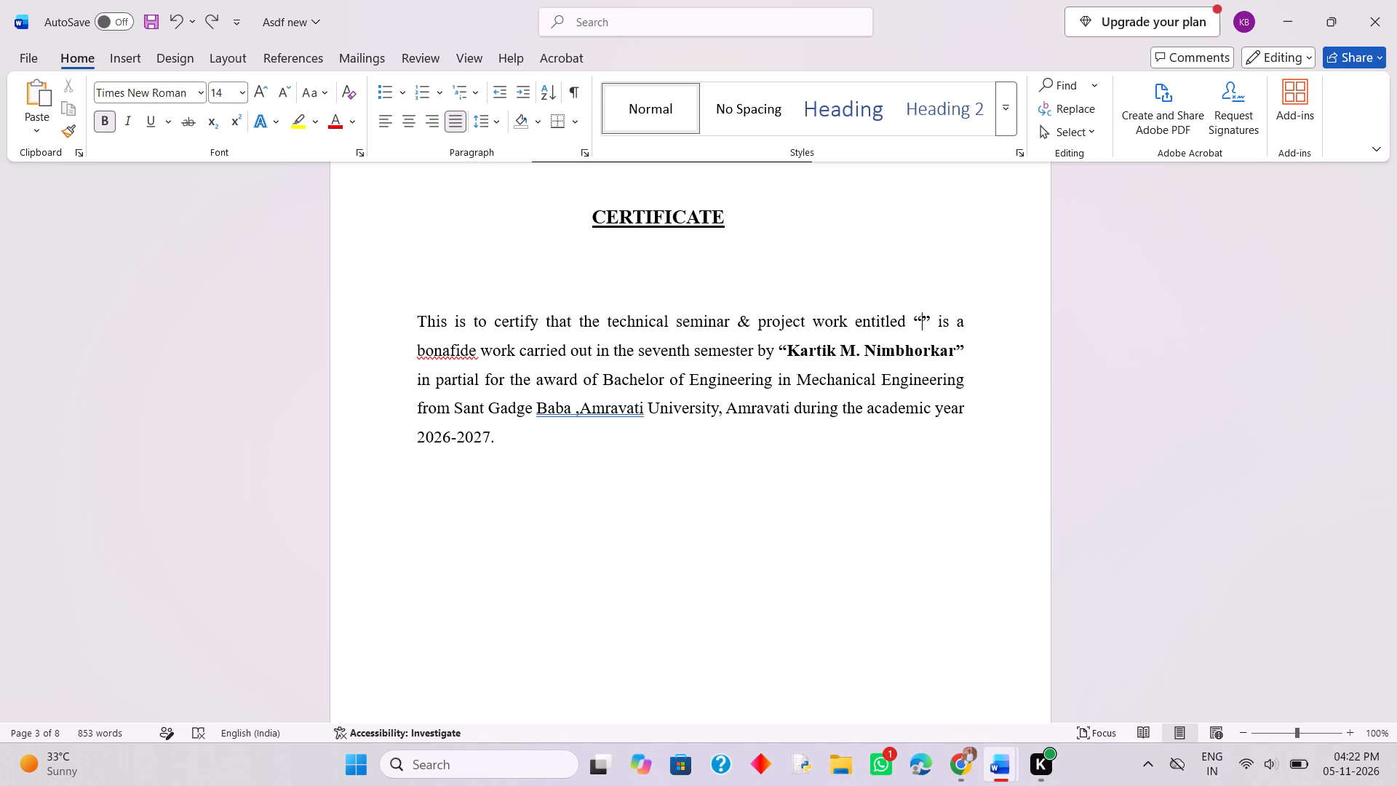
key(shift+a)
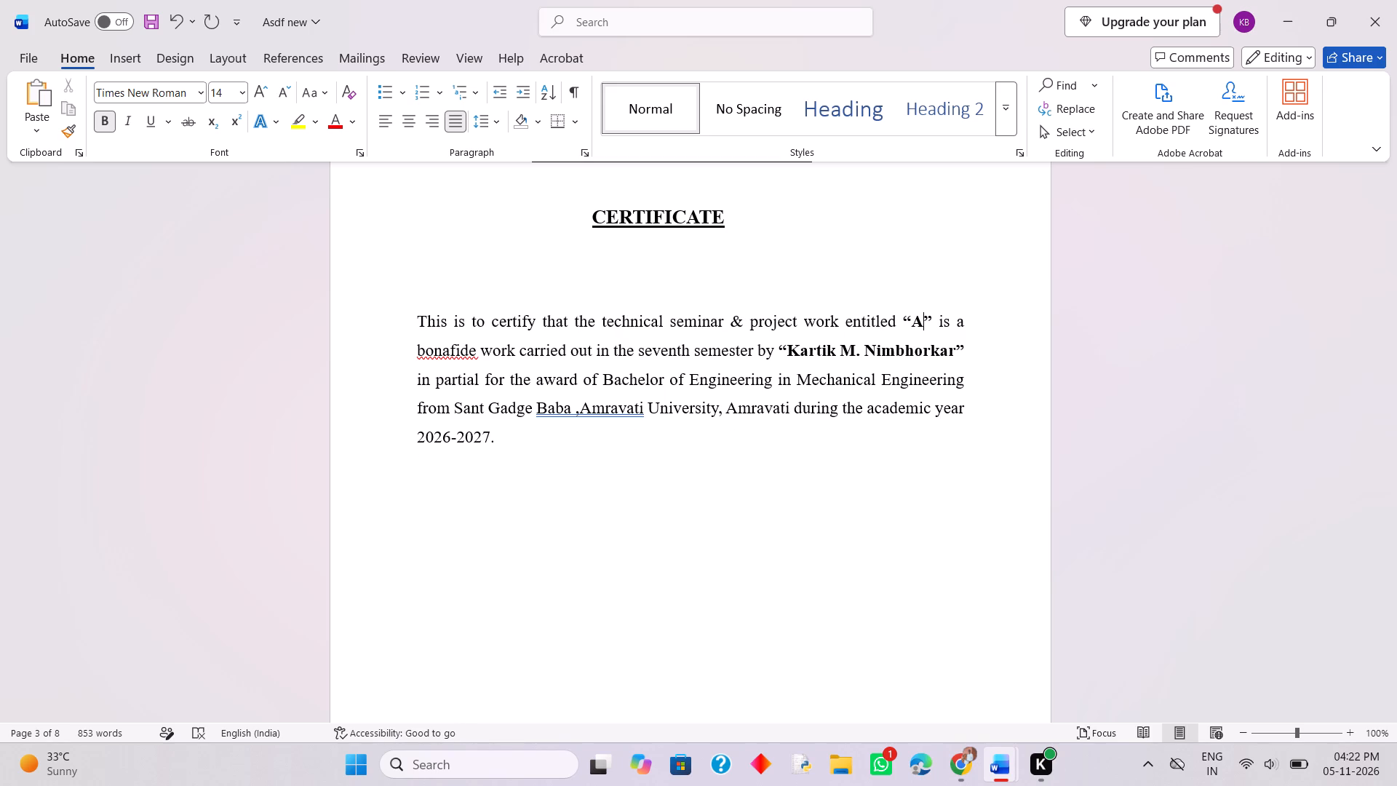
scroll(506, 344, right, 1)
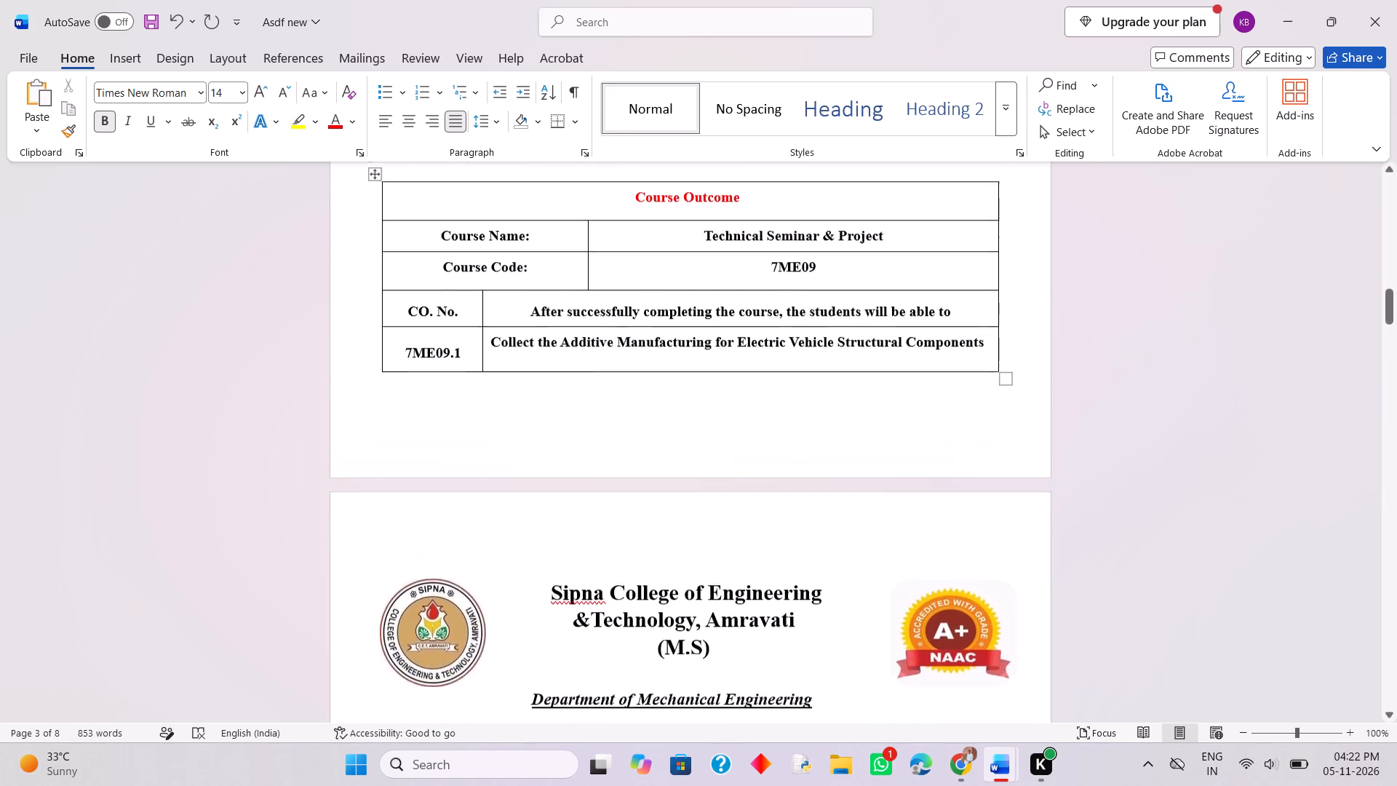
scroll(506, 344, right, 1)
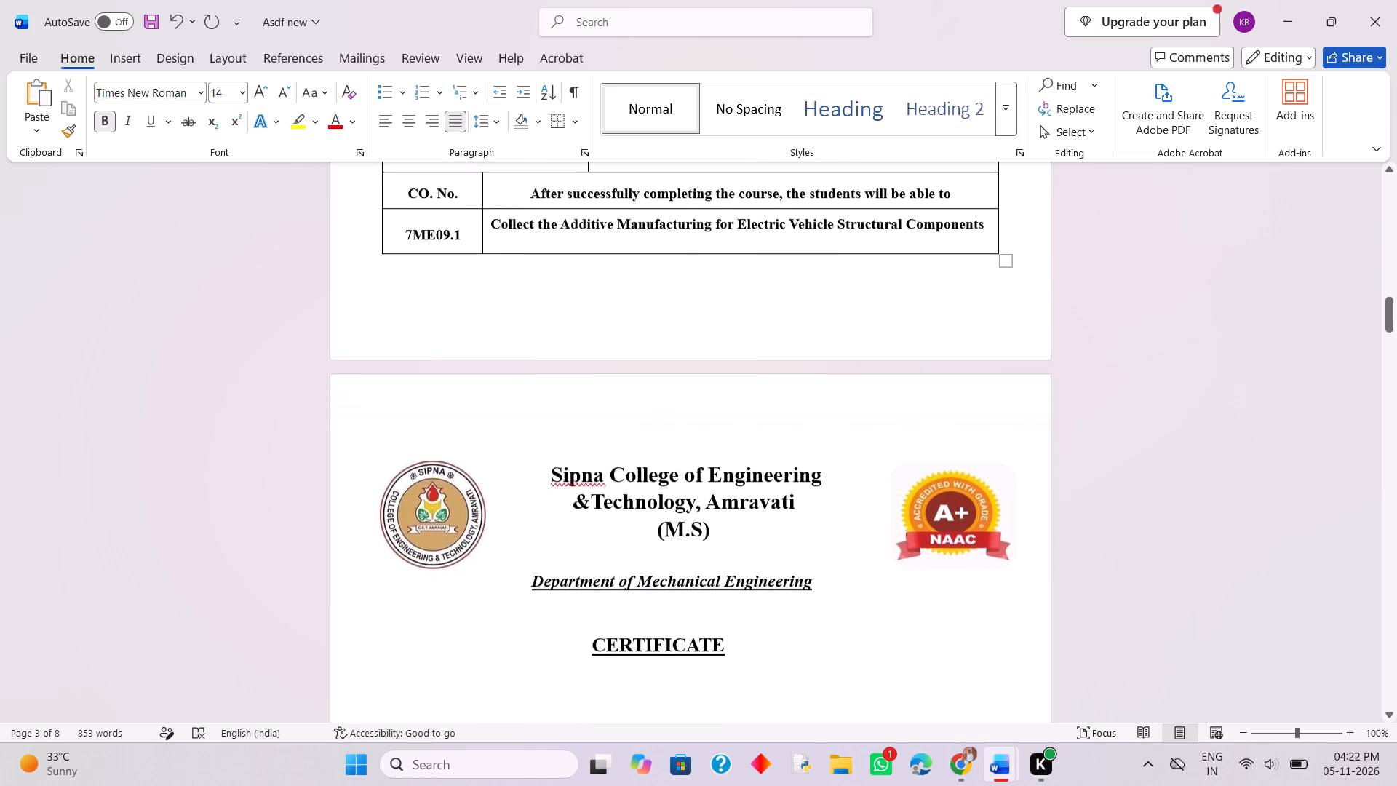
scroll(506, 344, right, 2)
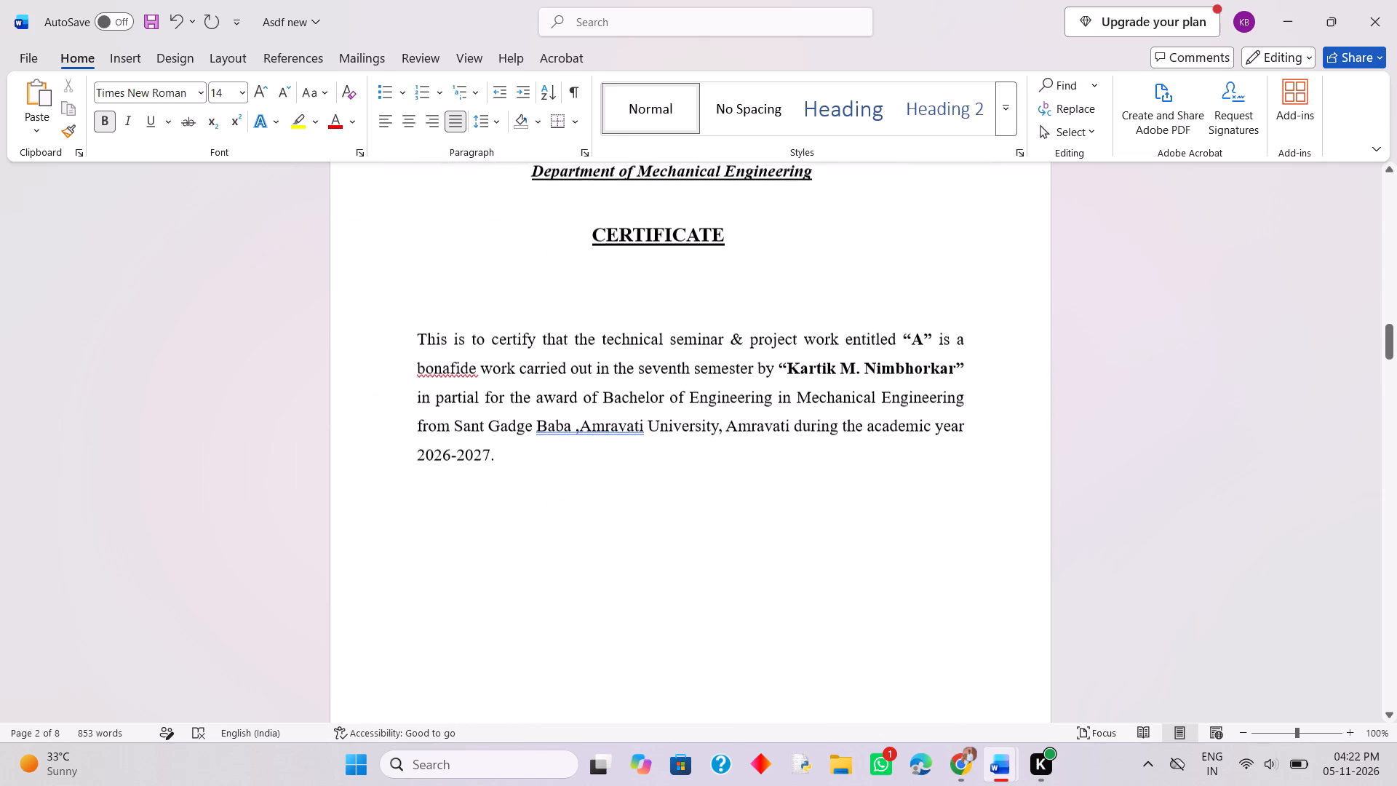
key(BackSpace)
Copy the 7ME09.1 outcome text from the Course Outcome table and paste it between the certificate's empty title quotation marks.
scroll(506, 344, up, 1)
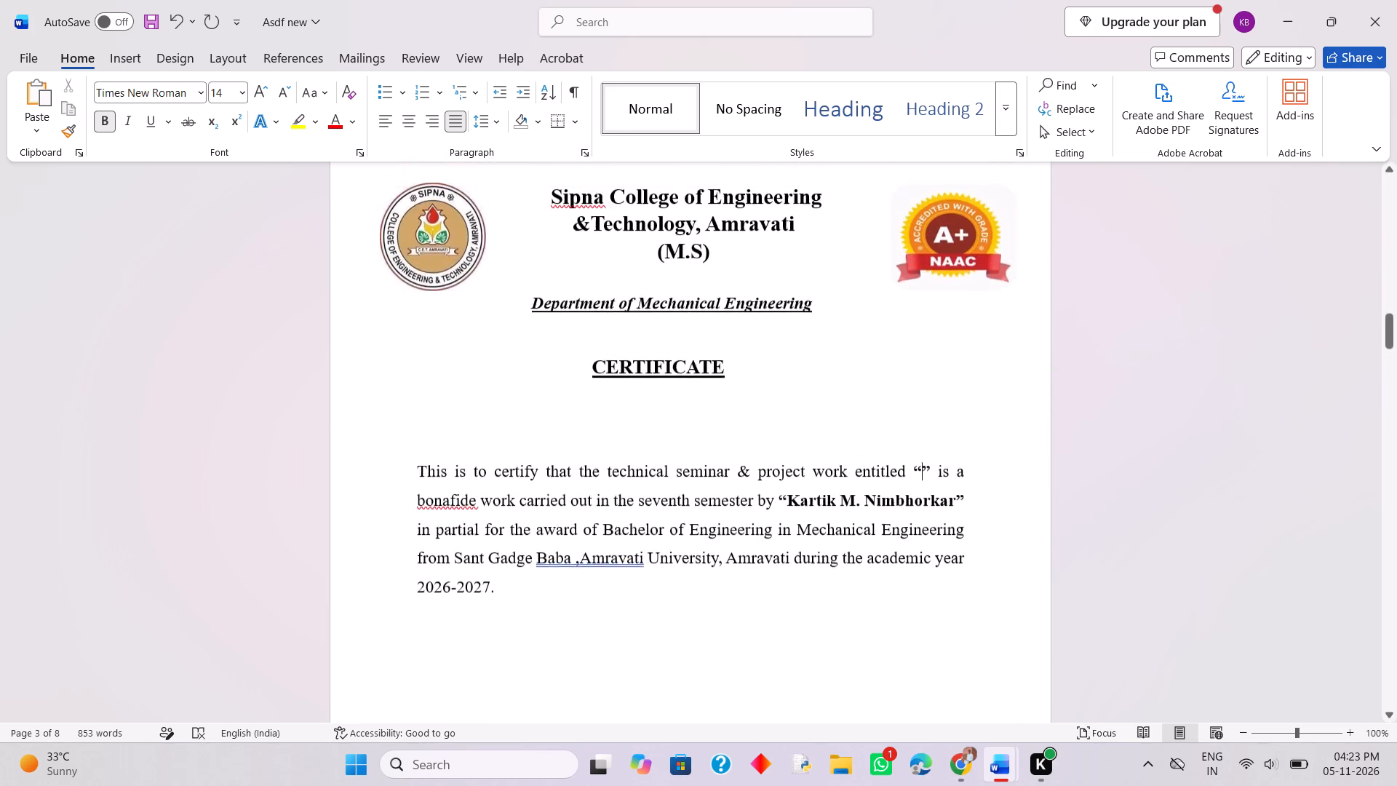
scroll(506, 344, up, 1)
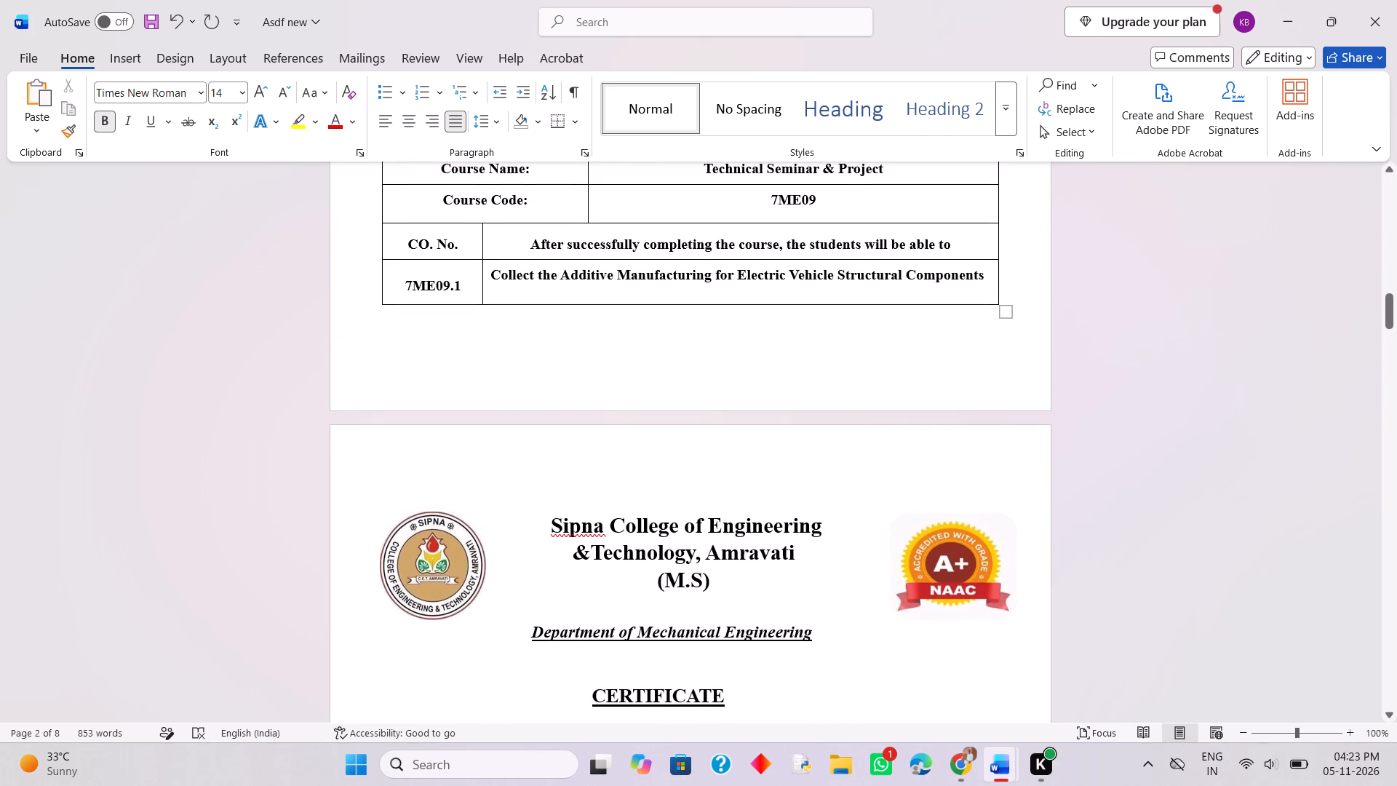
click(560, 276)
drag(560, 276, 816, 261)
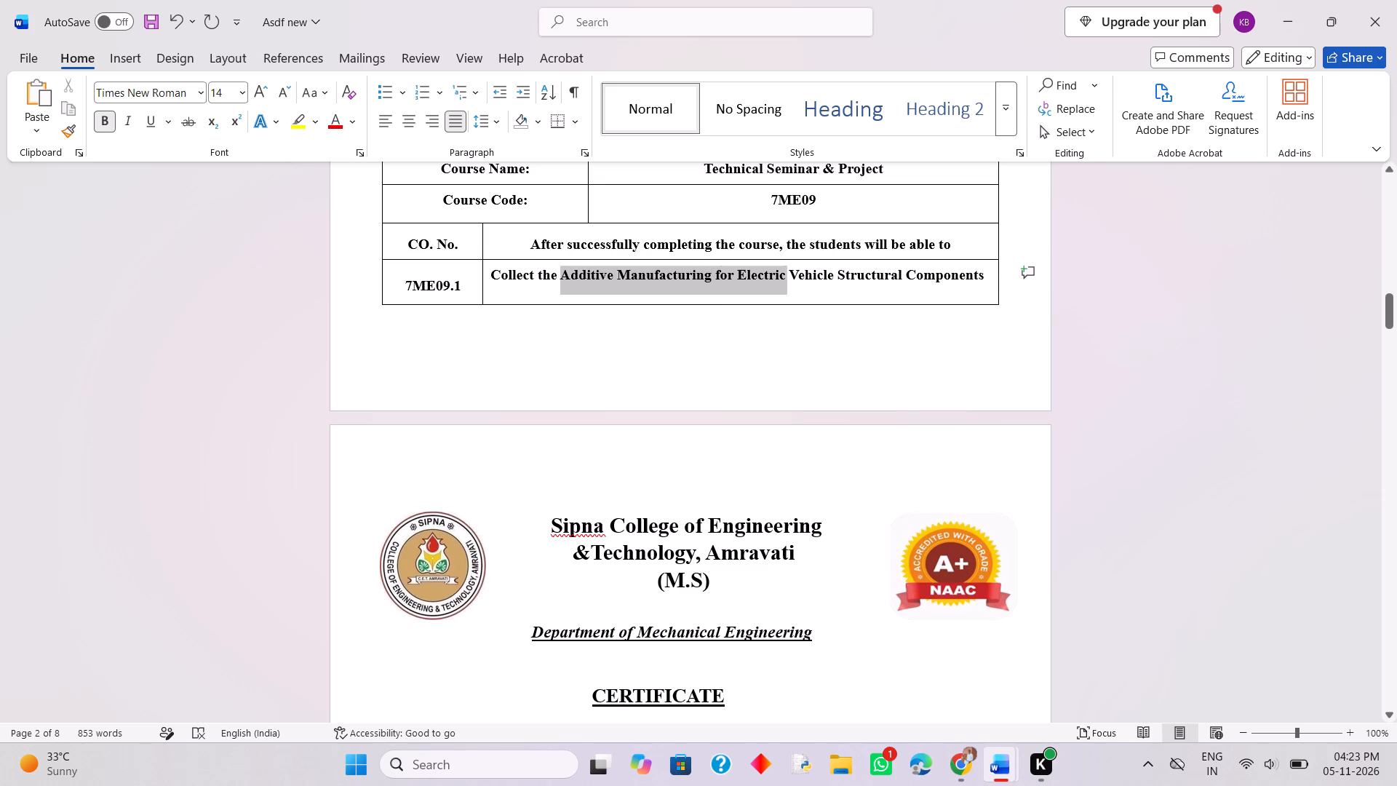
drag(816, 261, 968, 277)
key(ctrl+c)
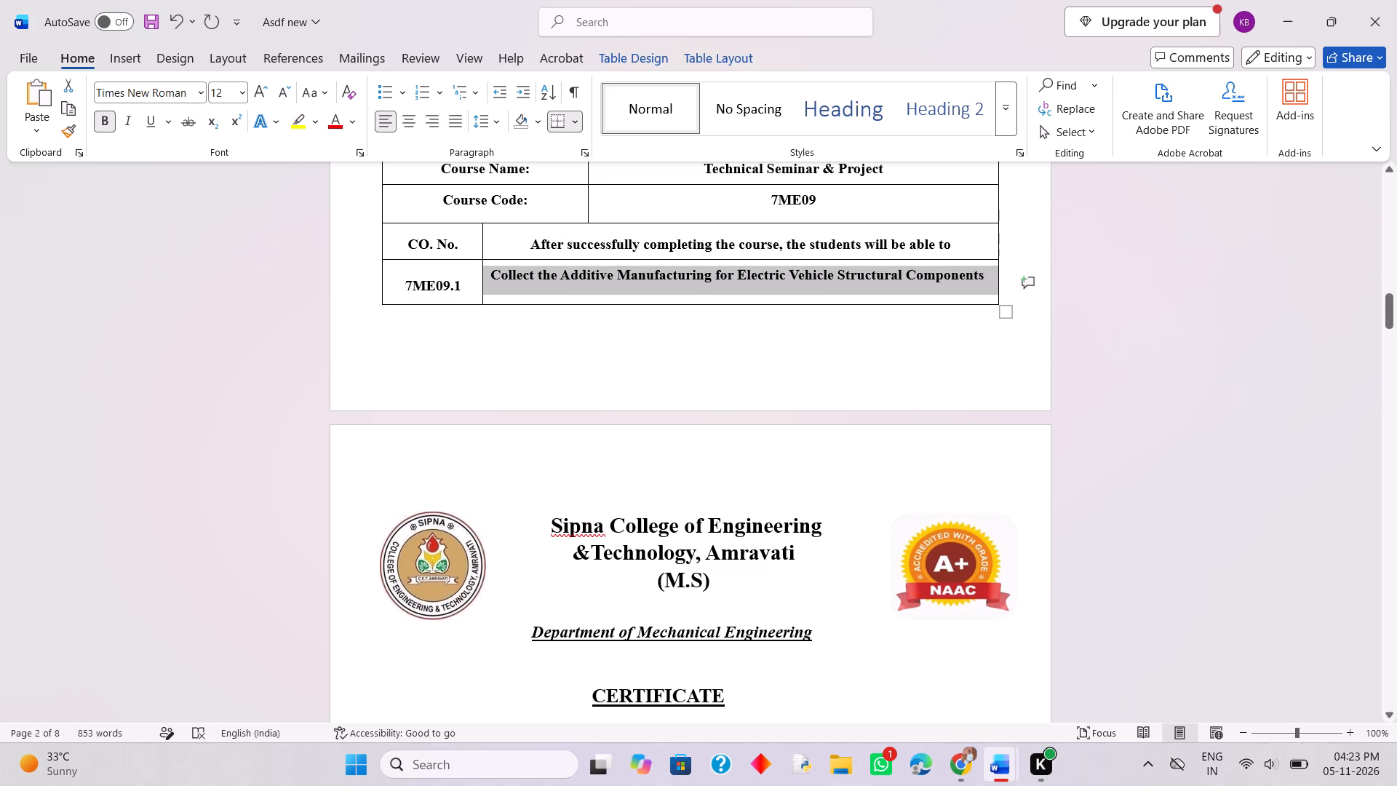
scroll(901, 546, down, 1)
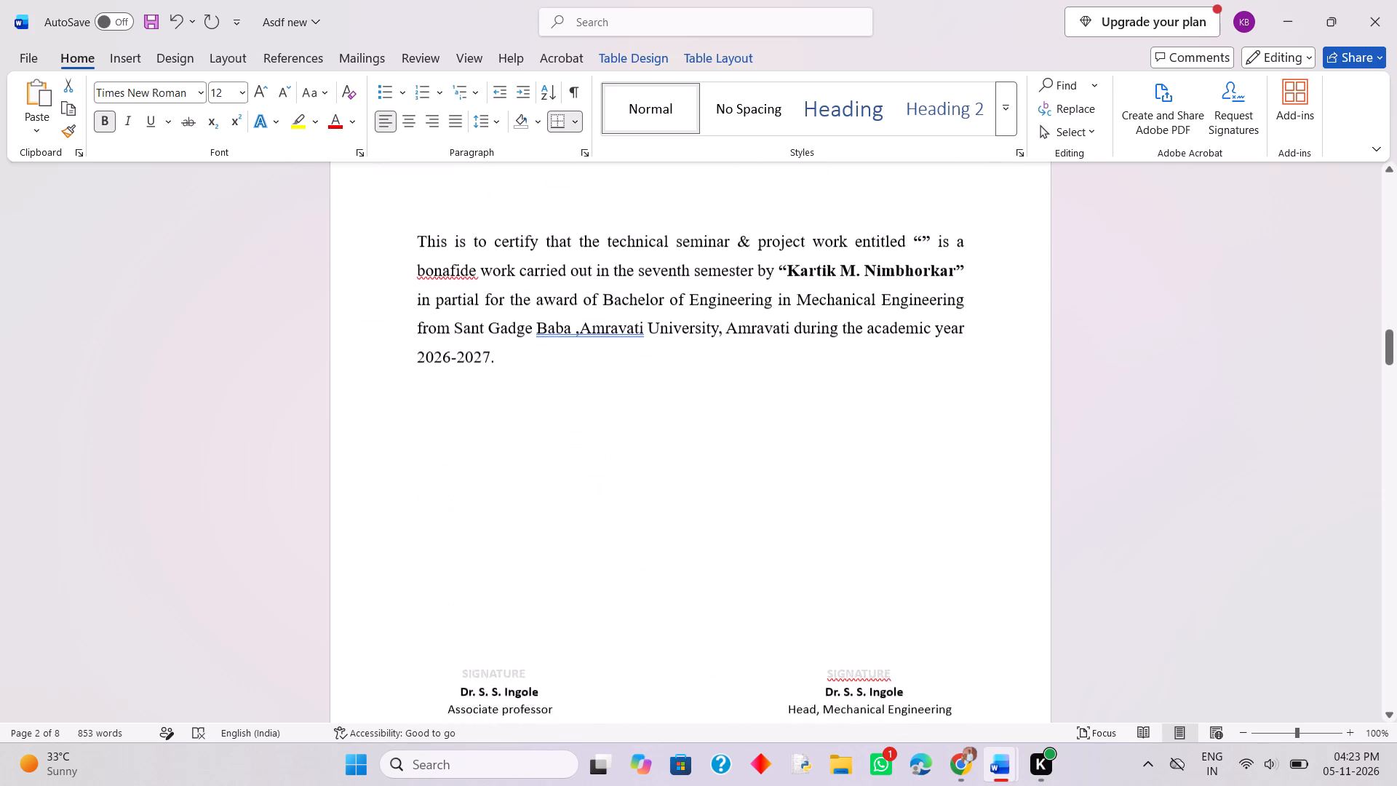
scroll(901, 546, down, 1)
click(920, 218)
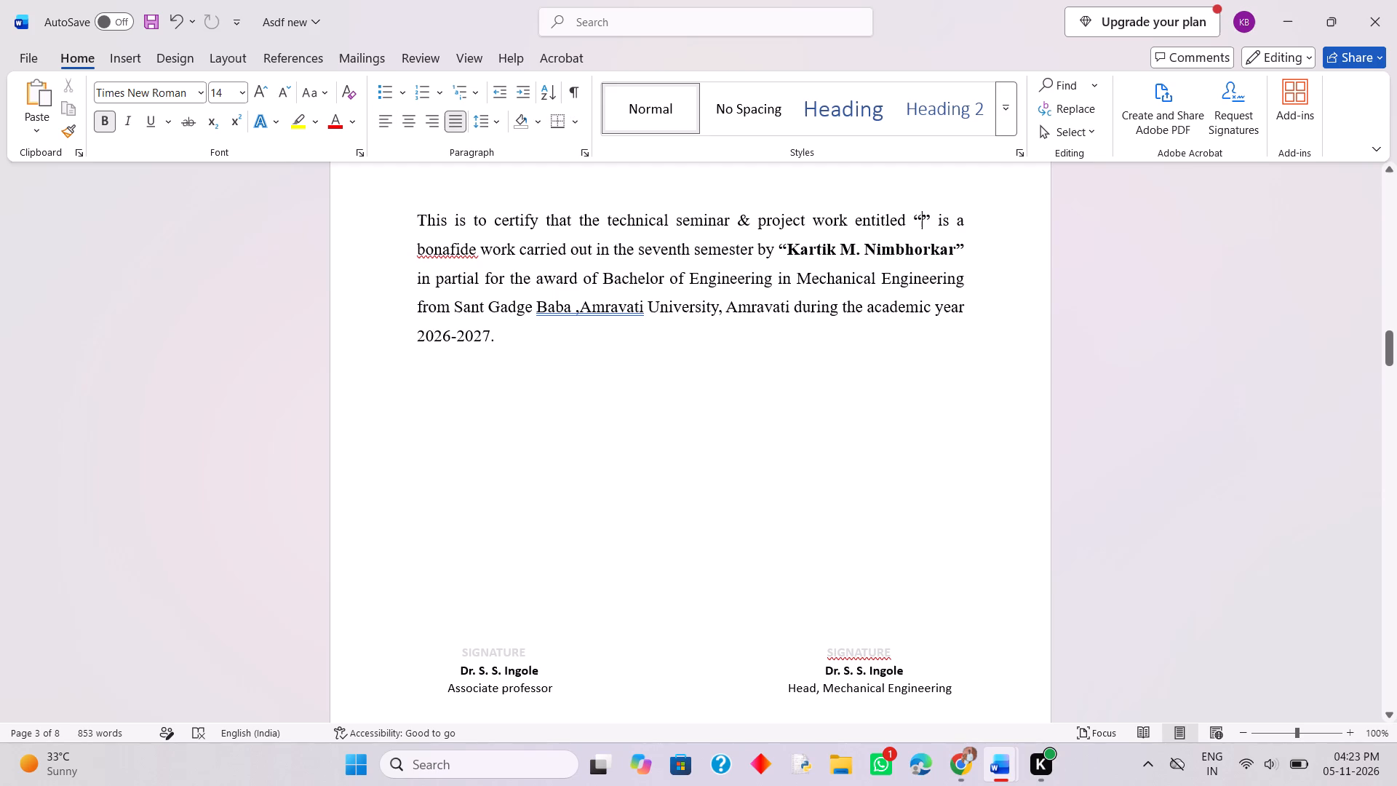
key(ctrl+v)
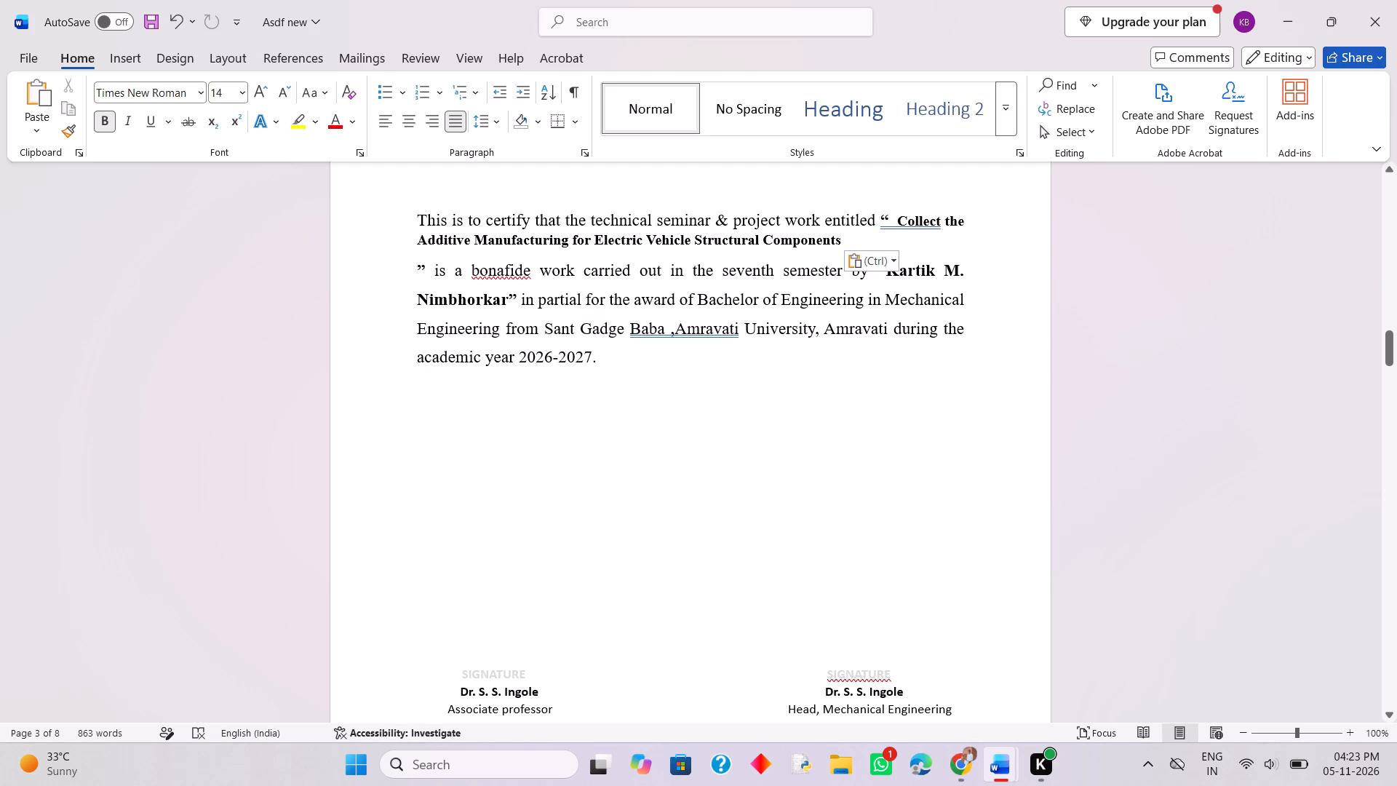
Delete the words "Collect the" from the pasted certificate title so it starts with "Additive Manufacturing".
click(970, 216)
key(BackSpace)
key(BackSpace)
key(BackSpace)
key(BackSpace)
key(BackSpace)
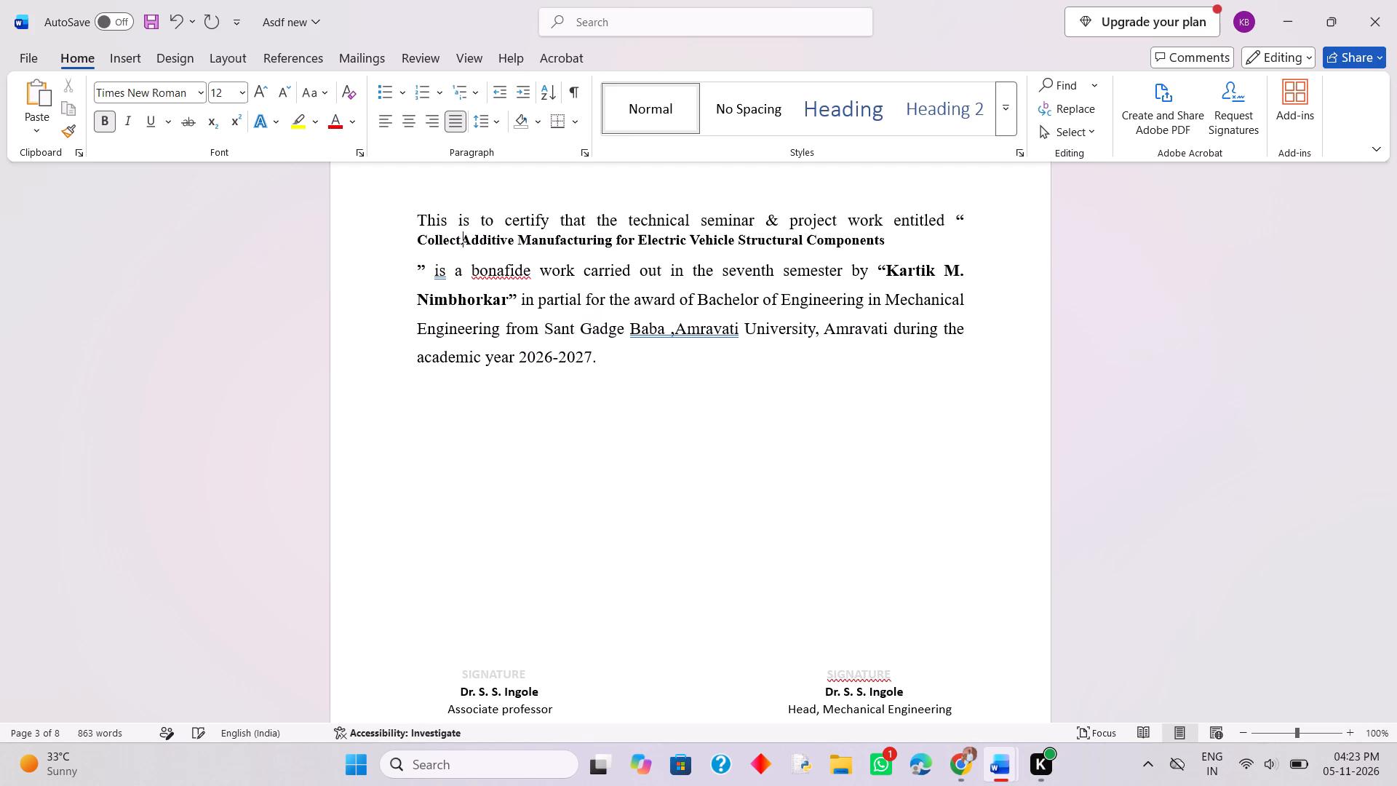
key(BackSpace)
key(BackSpace)
key(BackSpace)
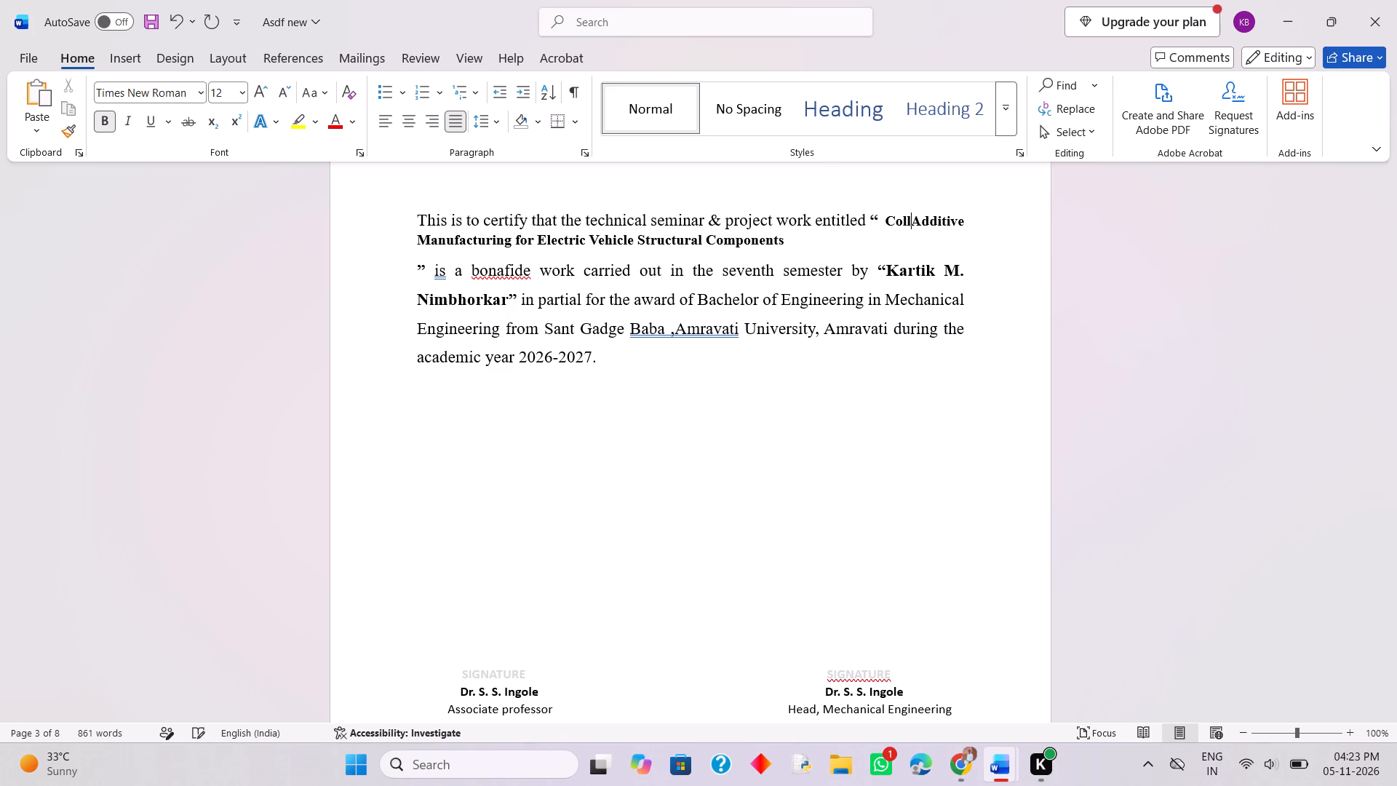
key(BackSpace)
key(BackSpace)
key(BackSpace)
key(BackSpace)
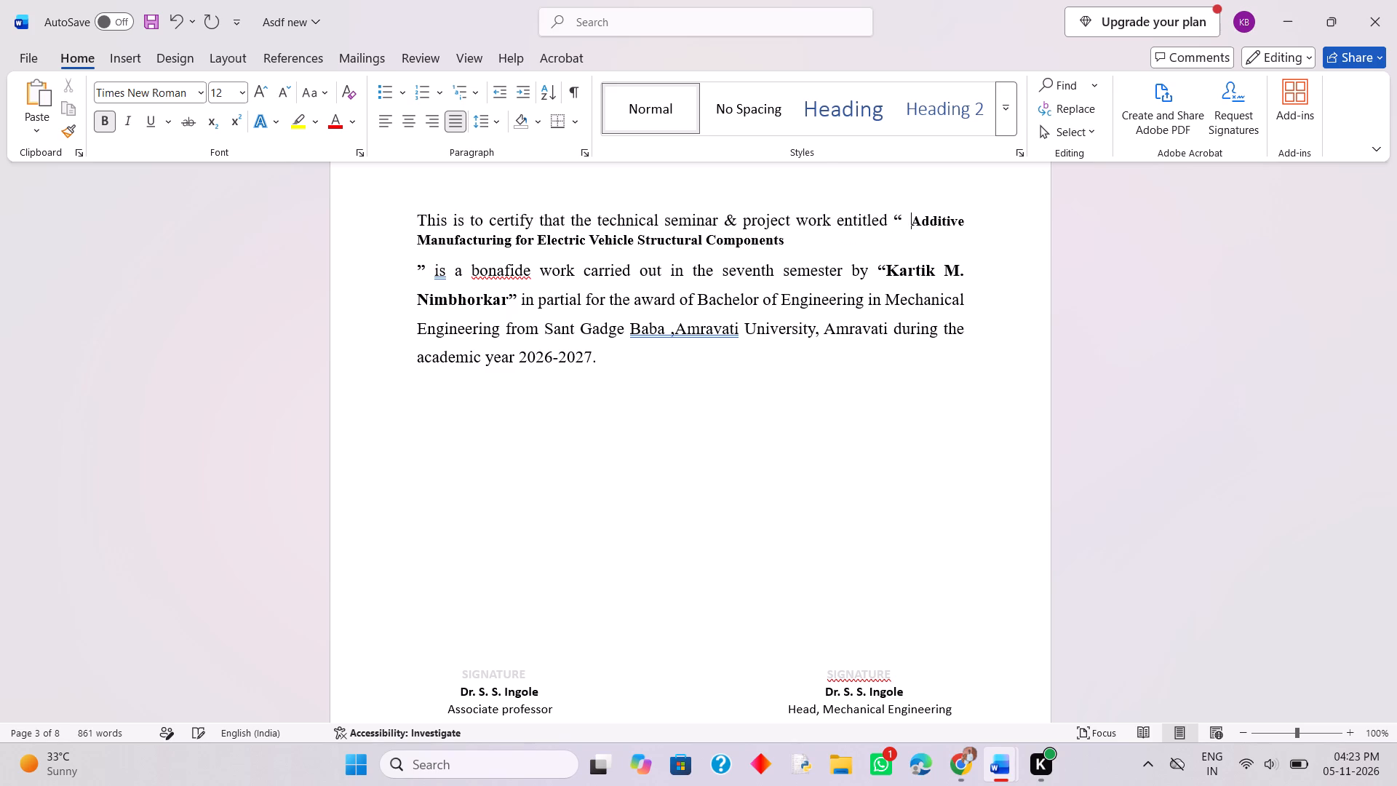
Remove the extra spaces between the opening quotation mark and "Additive" in the certificate paragraph's title.
key(BackSpace)
key(BackSpace)
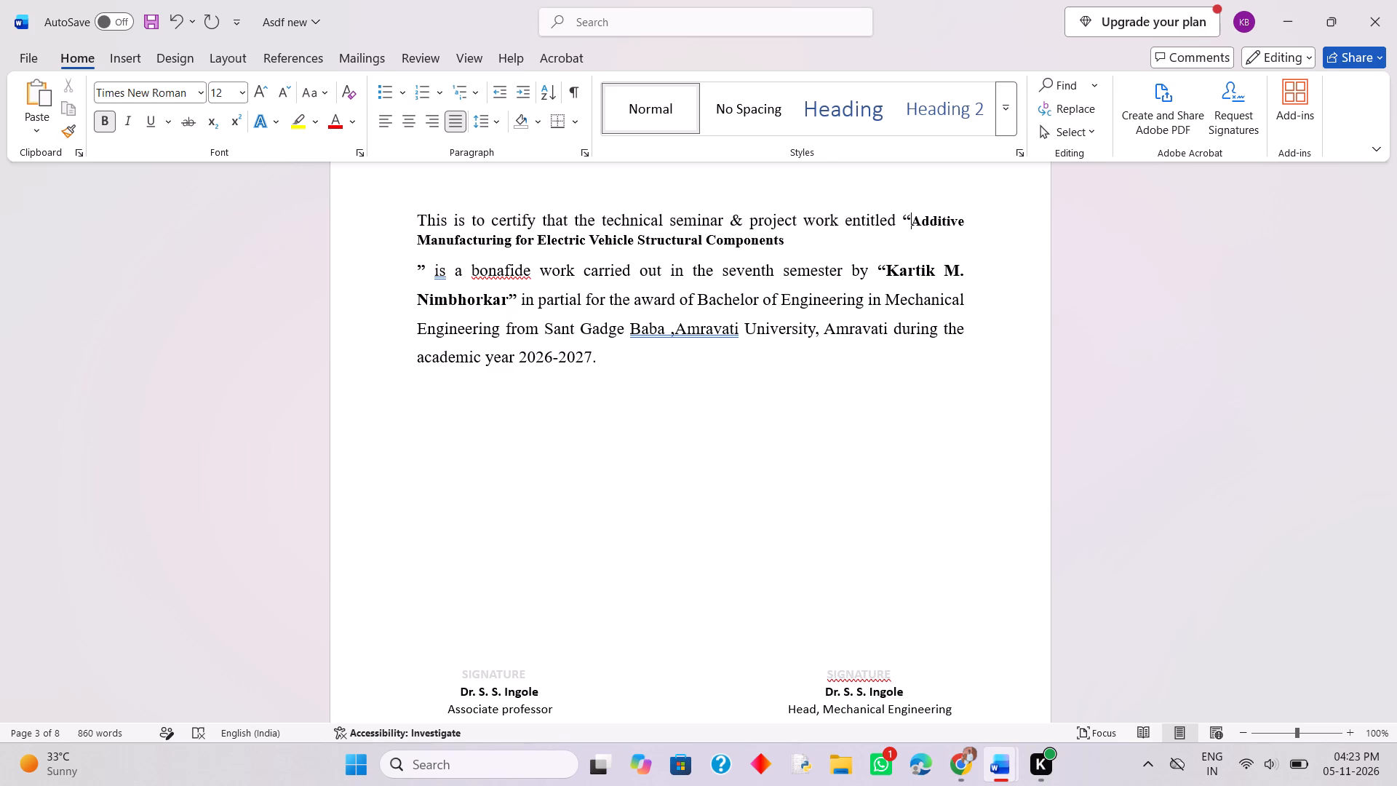
Remove the paragraph break after "Components" so the closing quotation mark and remaining certificate text directly follow the title.
key(Down)
key(Down)
key(Right)
key(Right)
key(Right)
key(Left)
key(Left)
key(Left)
key(Left)
key(Left)
key(Left)
key(Left)
key(Left)
key(Left)
key(Left)
key(Left)
key(Left)
key(Left)
key(Left)
key(Left)
key(Left)
key(Left)
key(Left)
key(Left)
key(Left)
key(Left)
key(Left)
key(Left)
key(Left)
key(Left)
key(Left)
key(Left)
key(Left)
key(Left)
key(Left)
key(Left)
key(Left)
key(Left)
key(Right)
key(BackSpace)
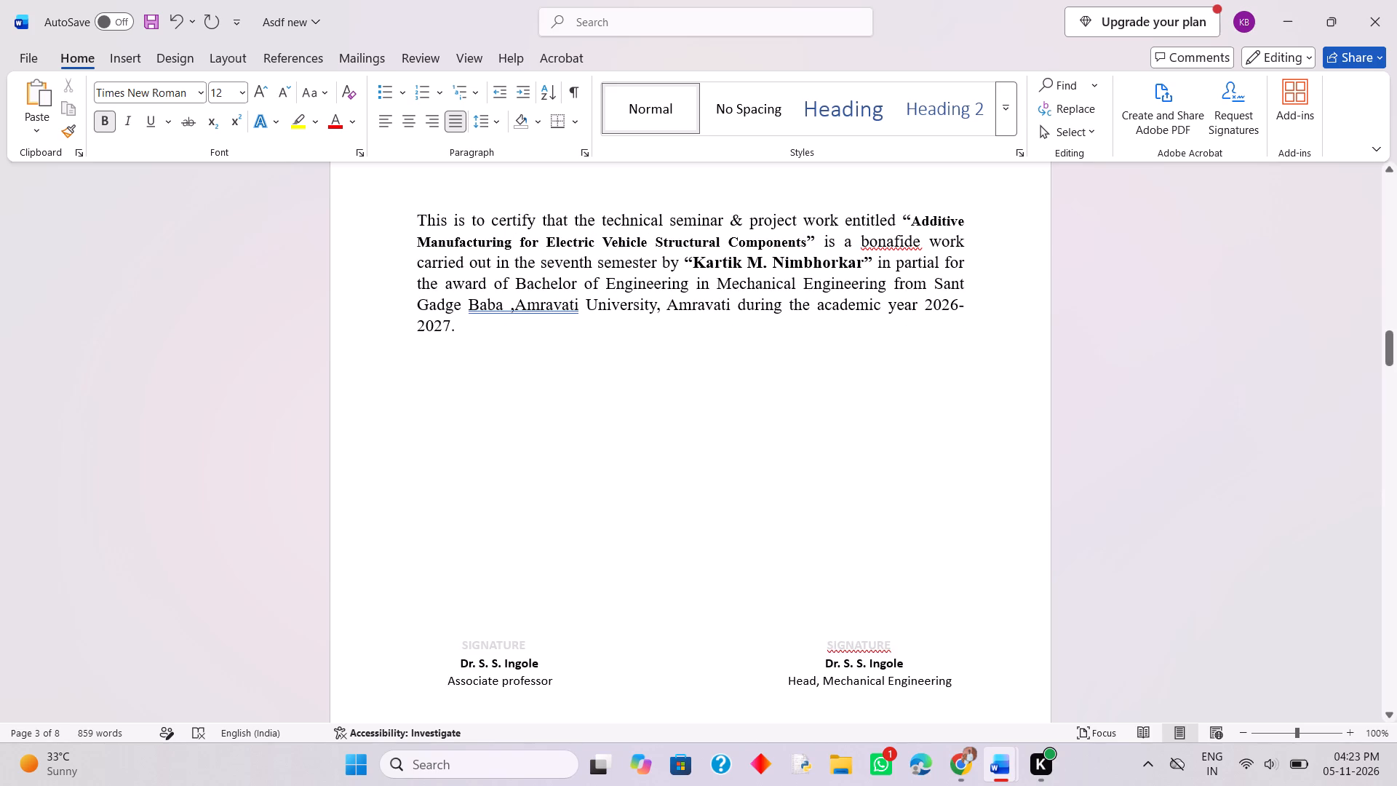
Set the line spacing of the whole certificate paragraph to 1.5.
drag(412, 211, 483, 295)
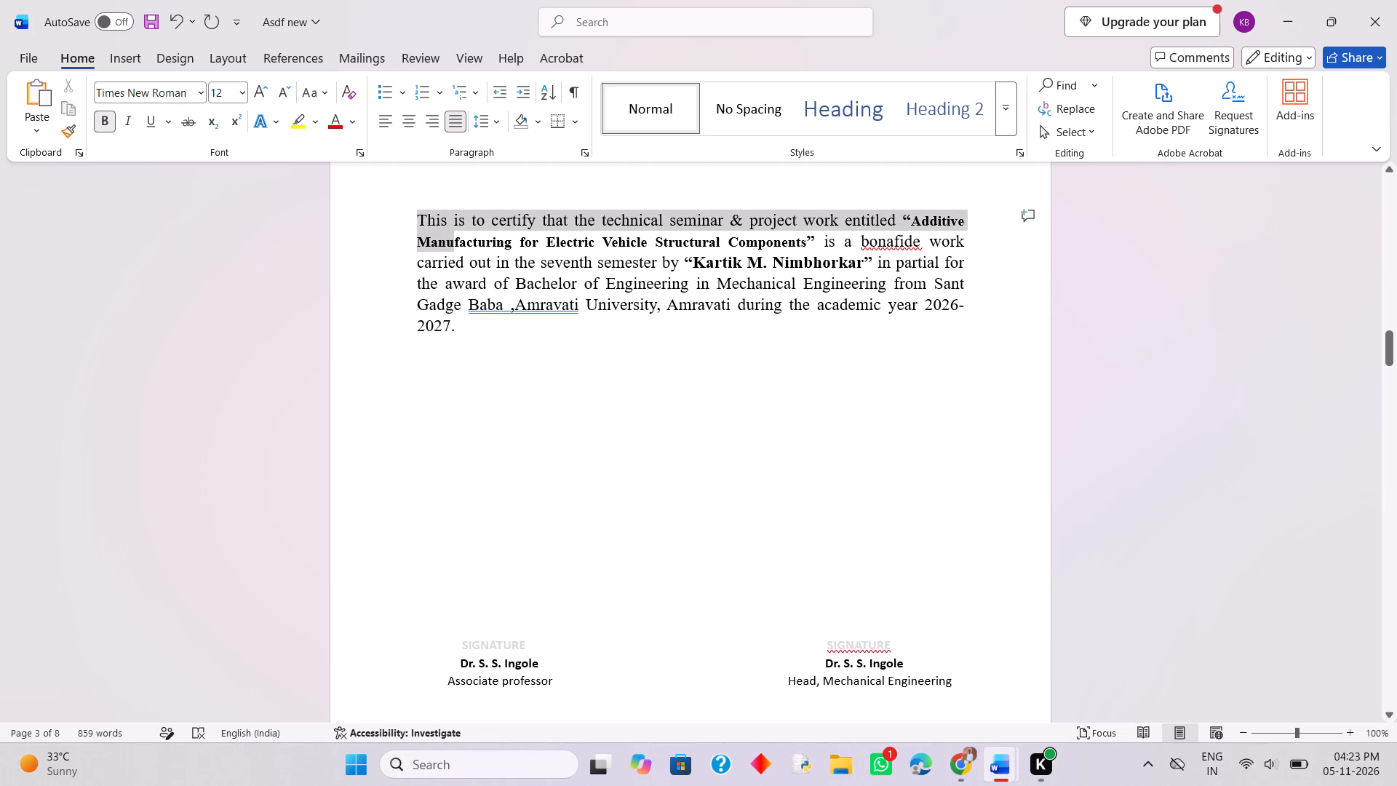
drag(483, 295, 495, 342)
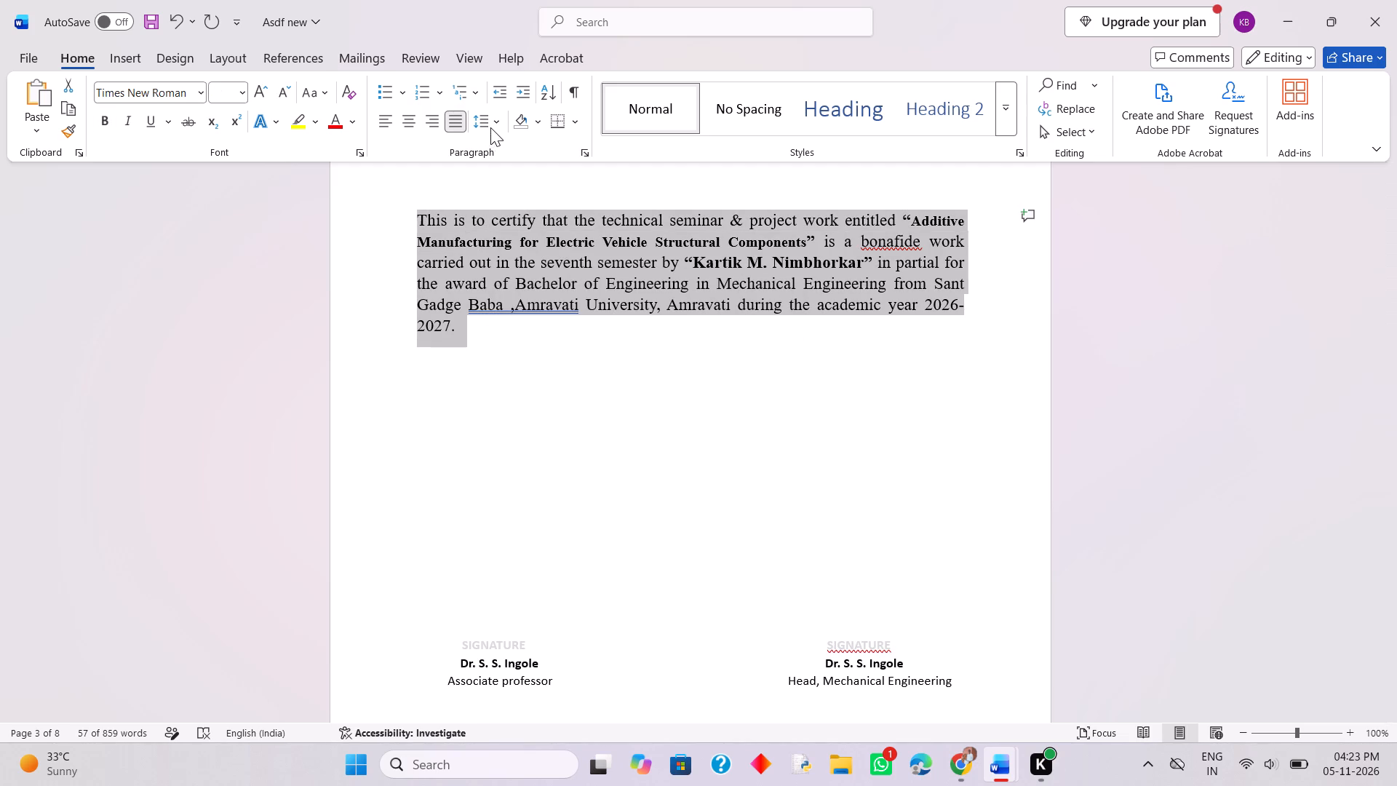
click(491, 116)
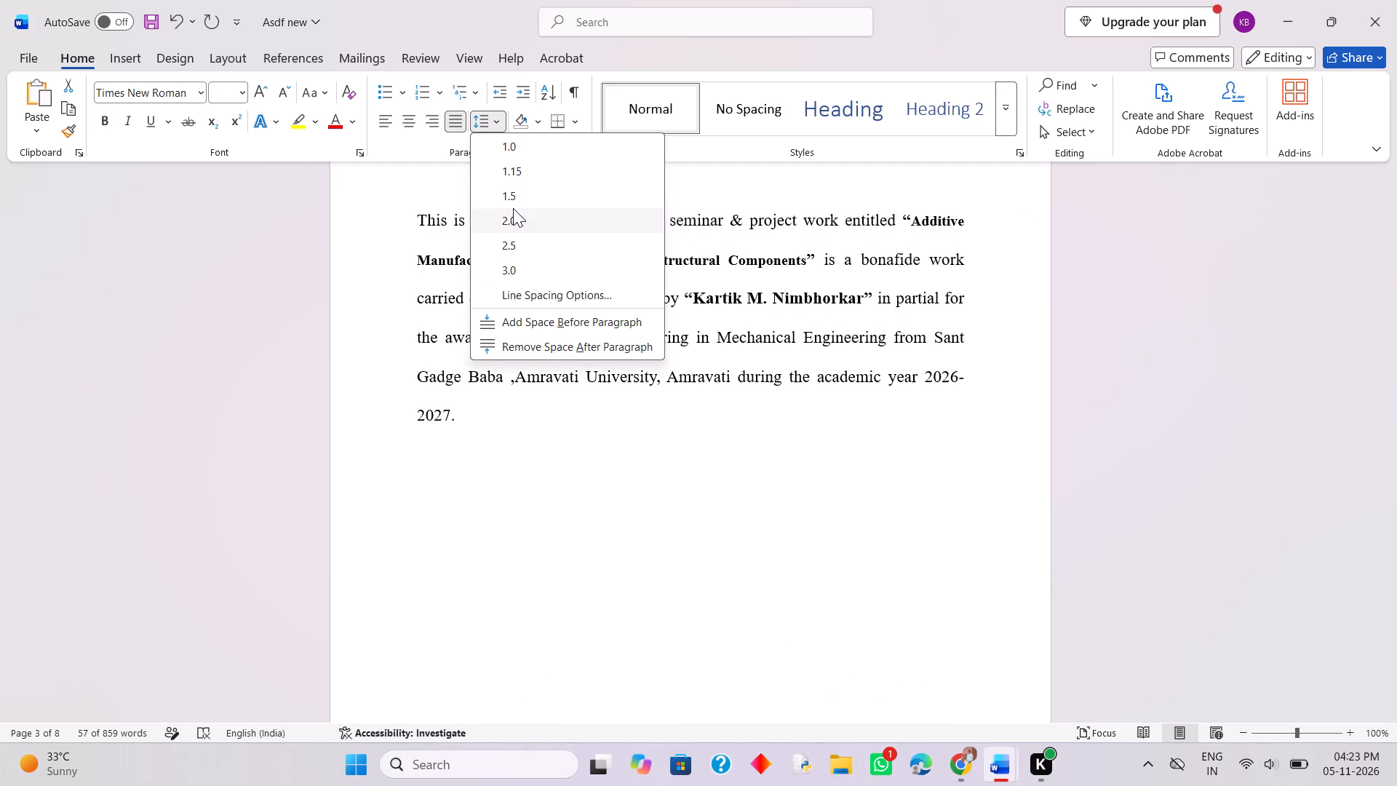
click(510, 202)
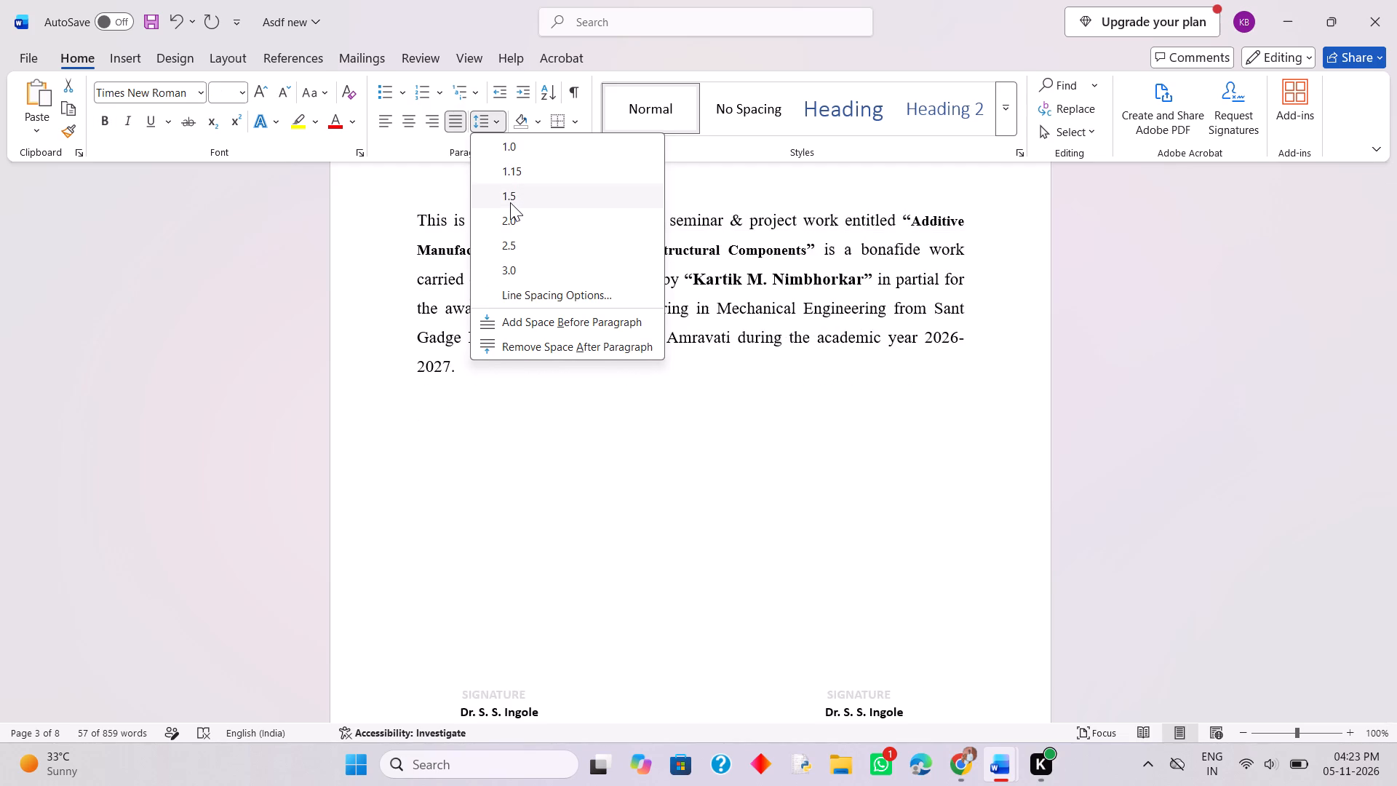
click(571, 458)
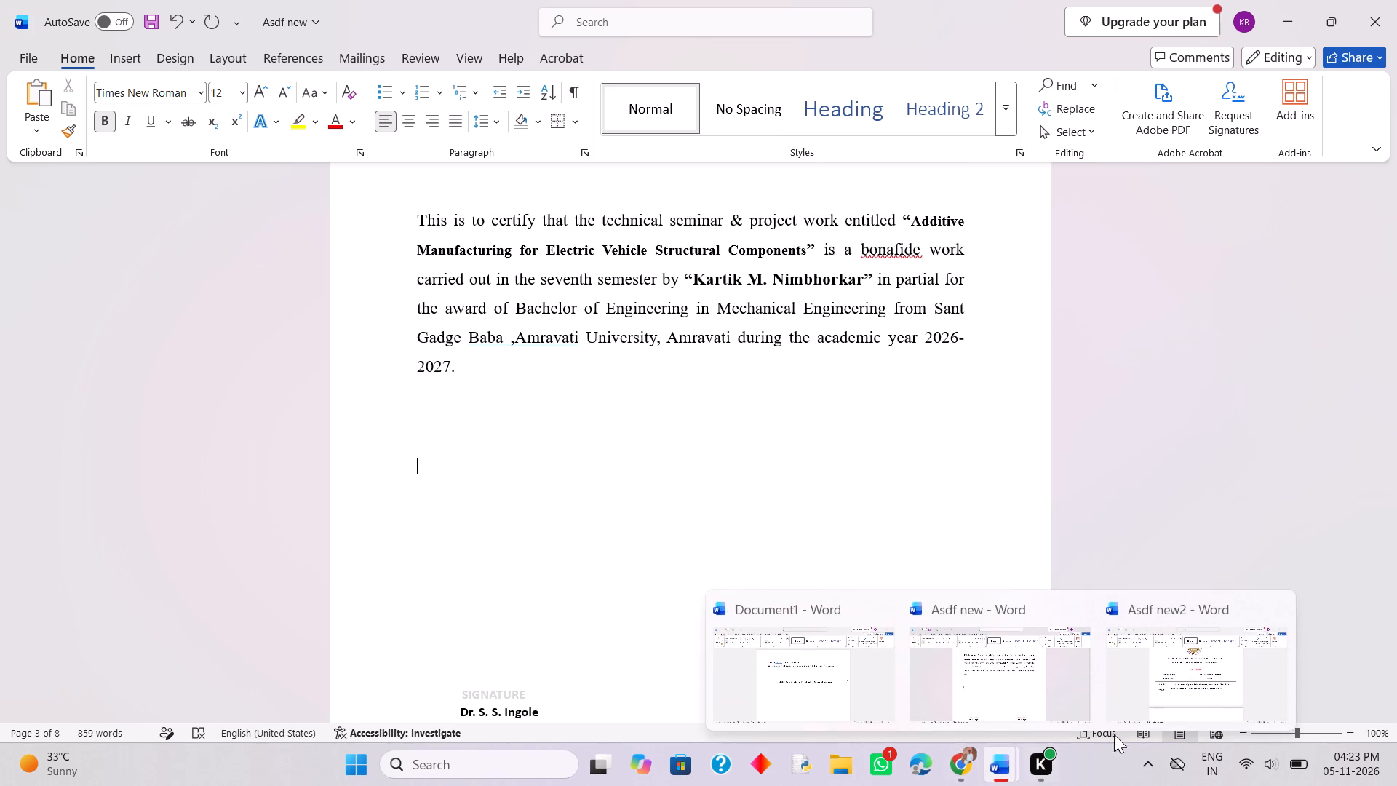
Switch to the Asdf new2 document and check the line spacing options of its certificate paragraph for comparison.
click(1158, 678)
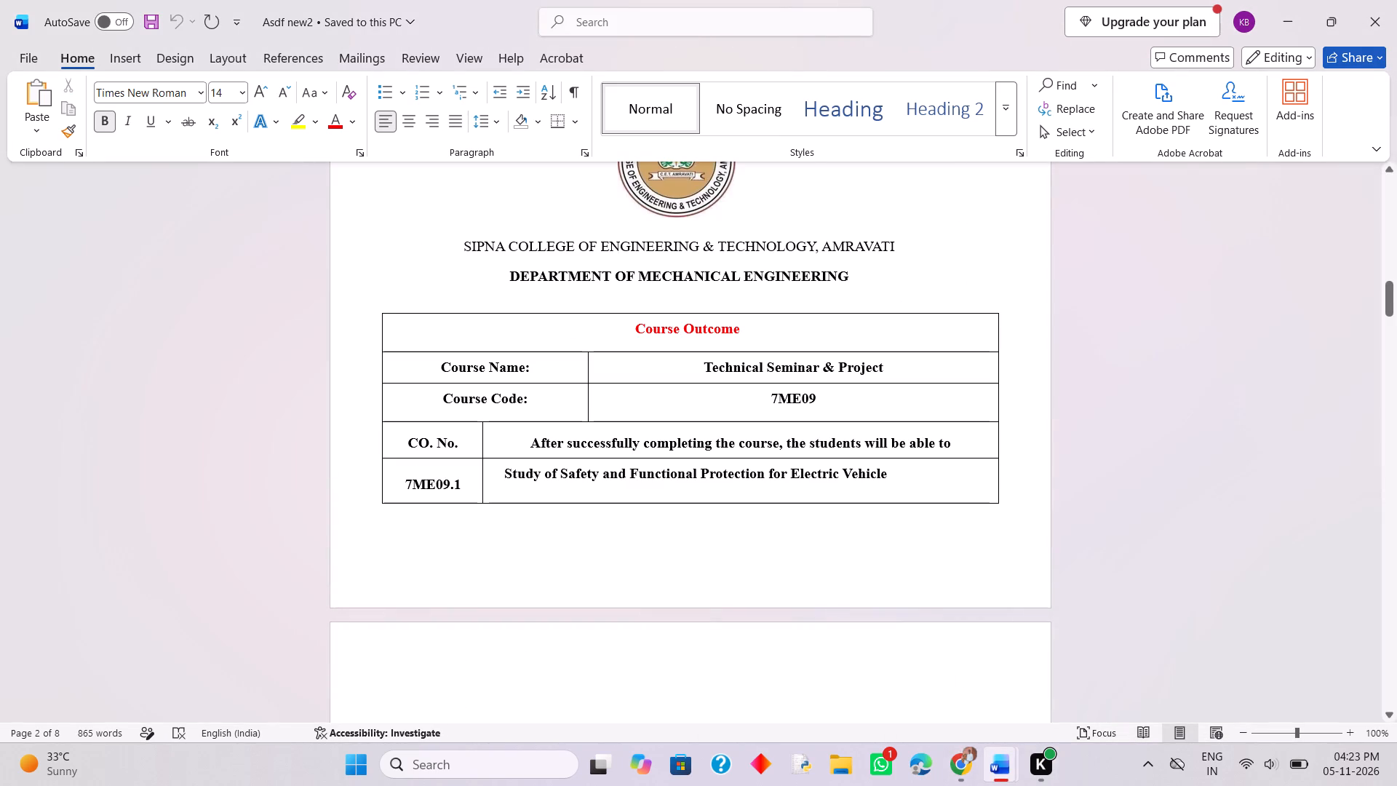
scroll(1003, 648, down, 1)
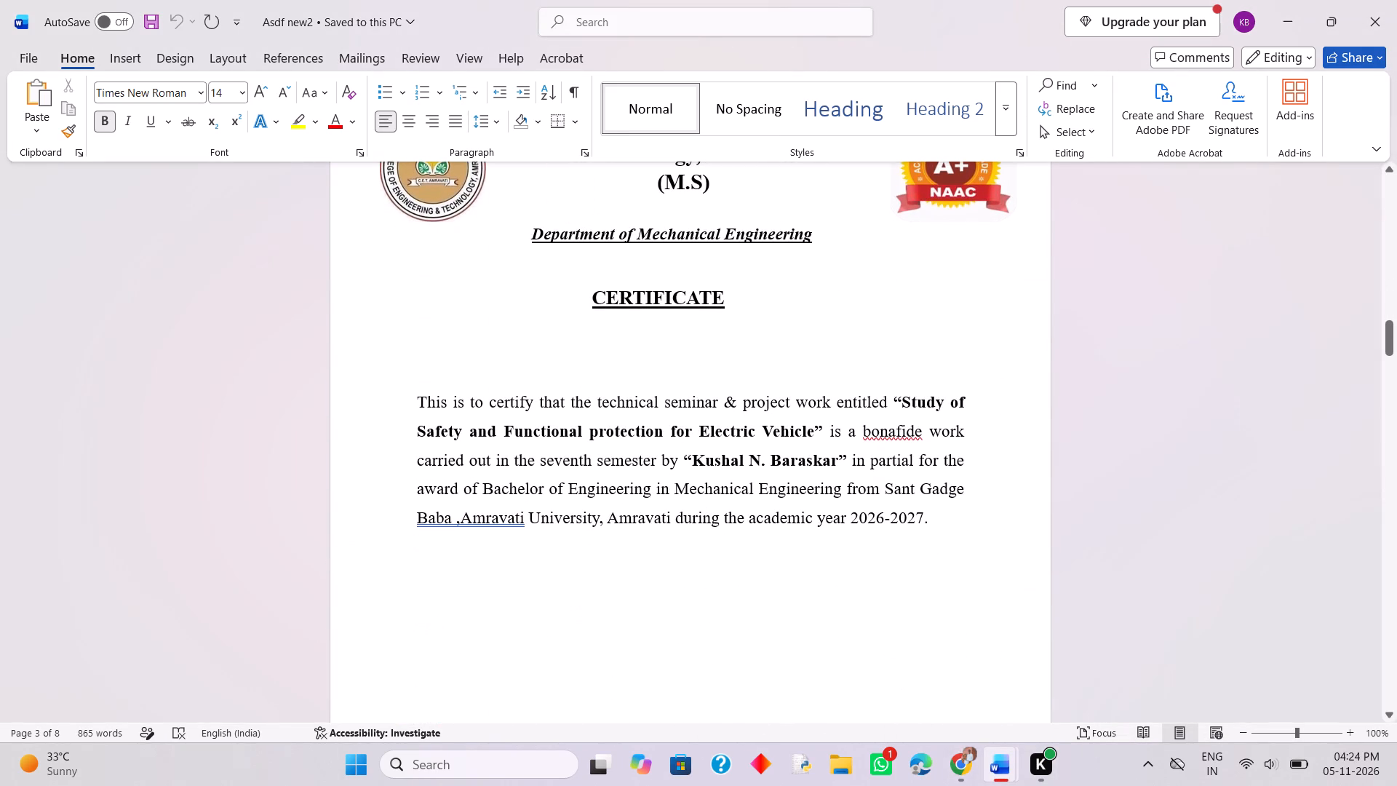
drag(946, 524, 583, 395)
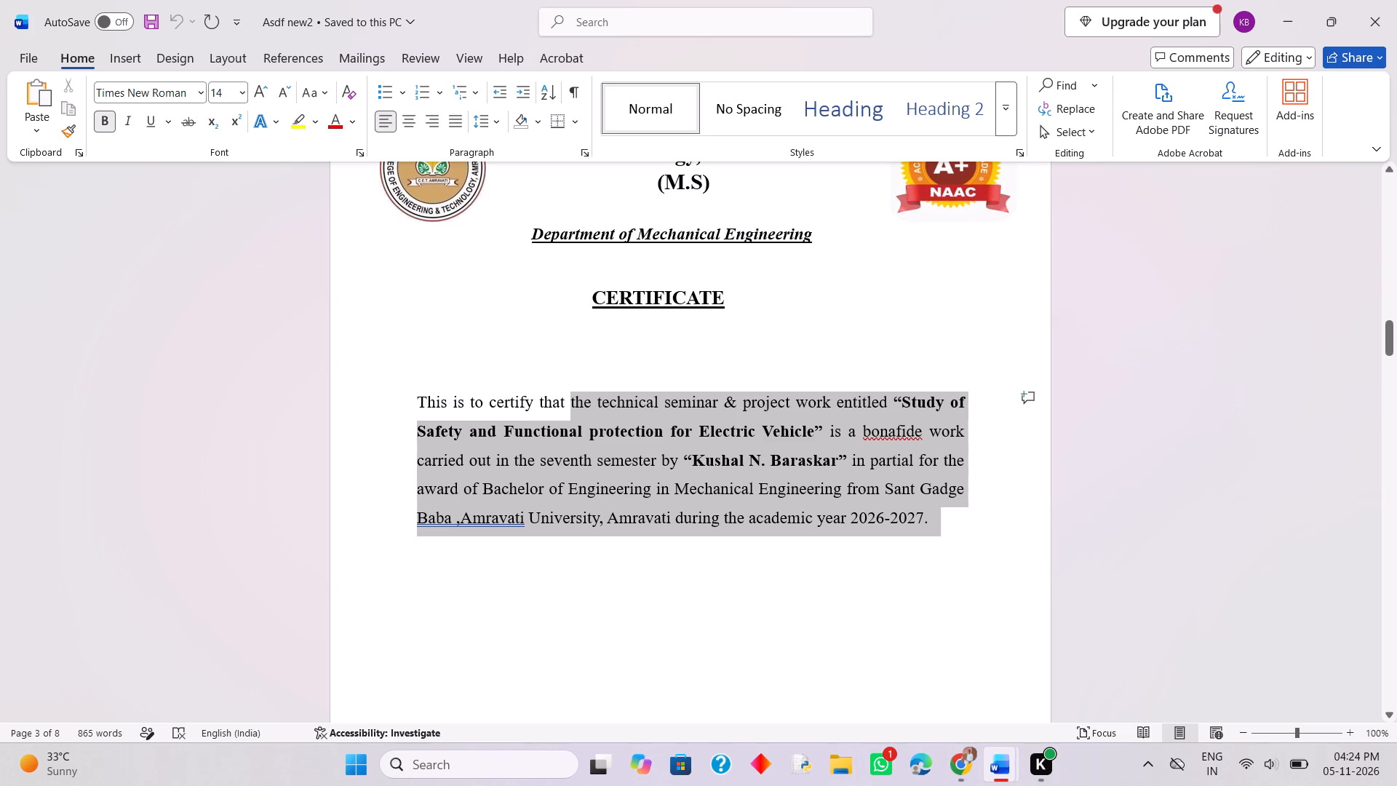
drag(583, 395, 429, 395)
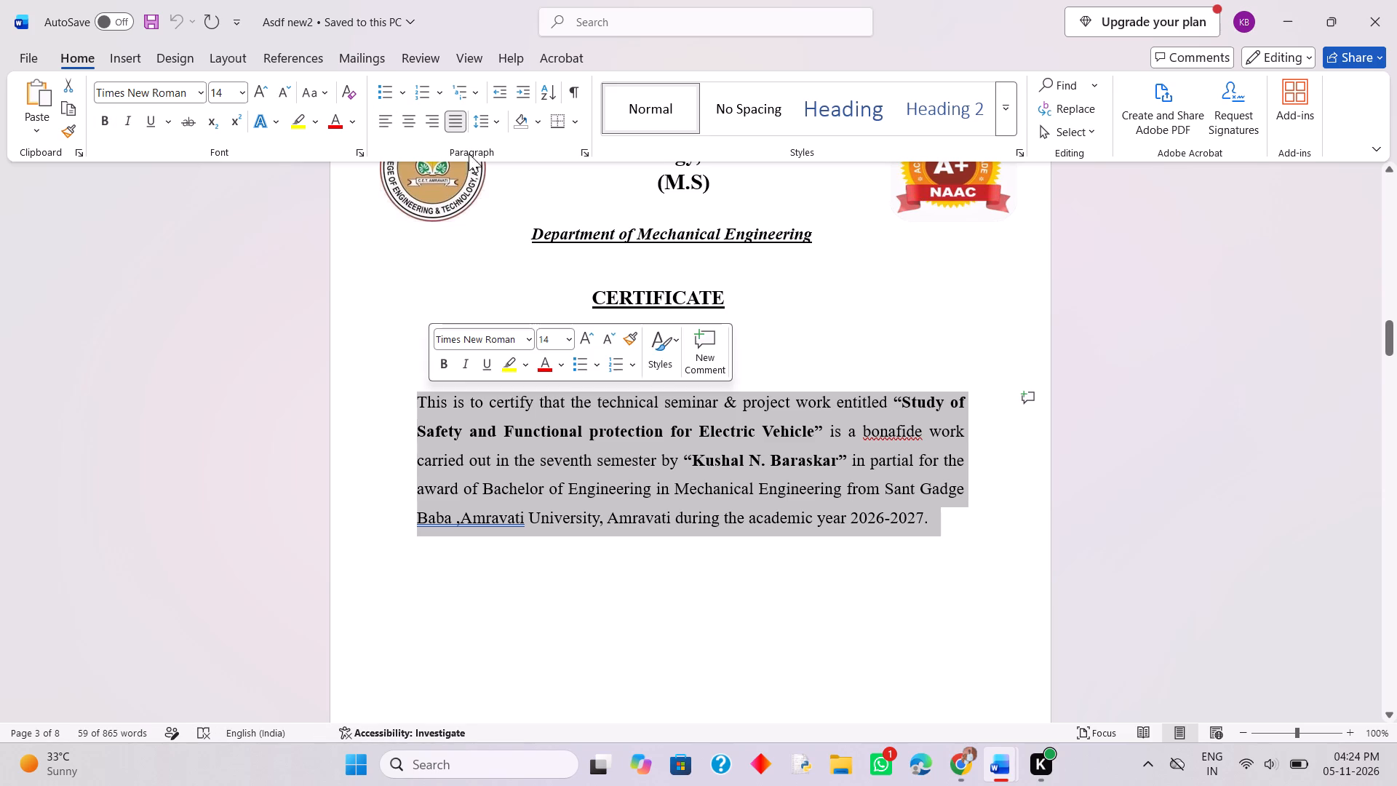
click(490, 121)
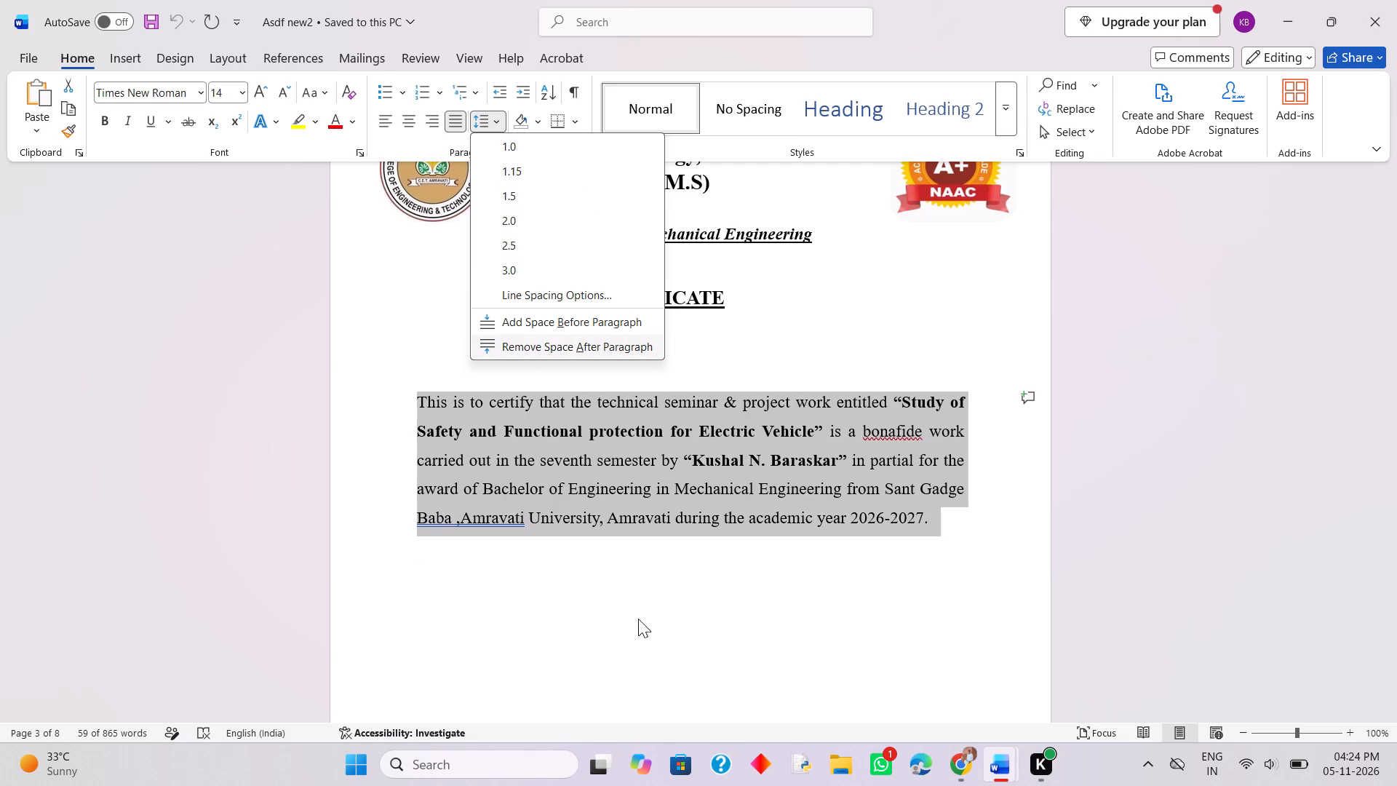
click(699, 635)
click(699, 635)
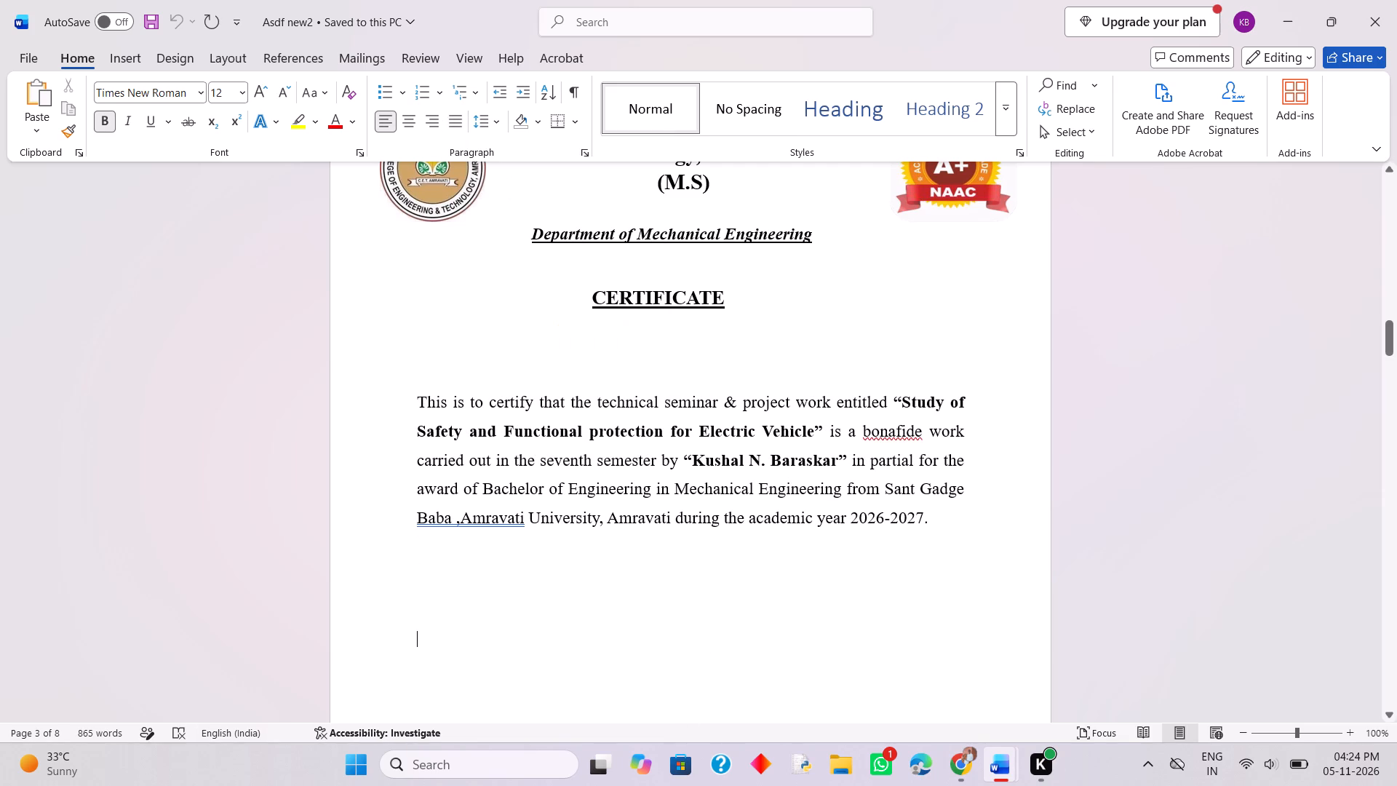